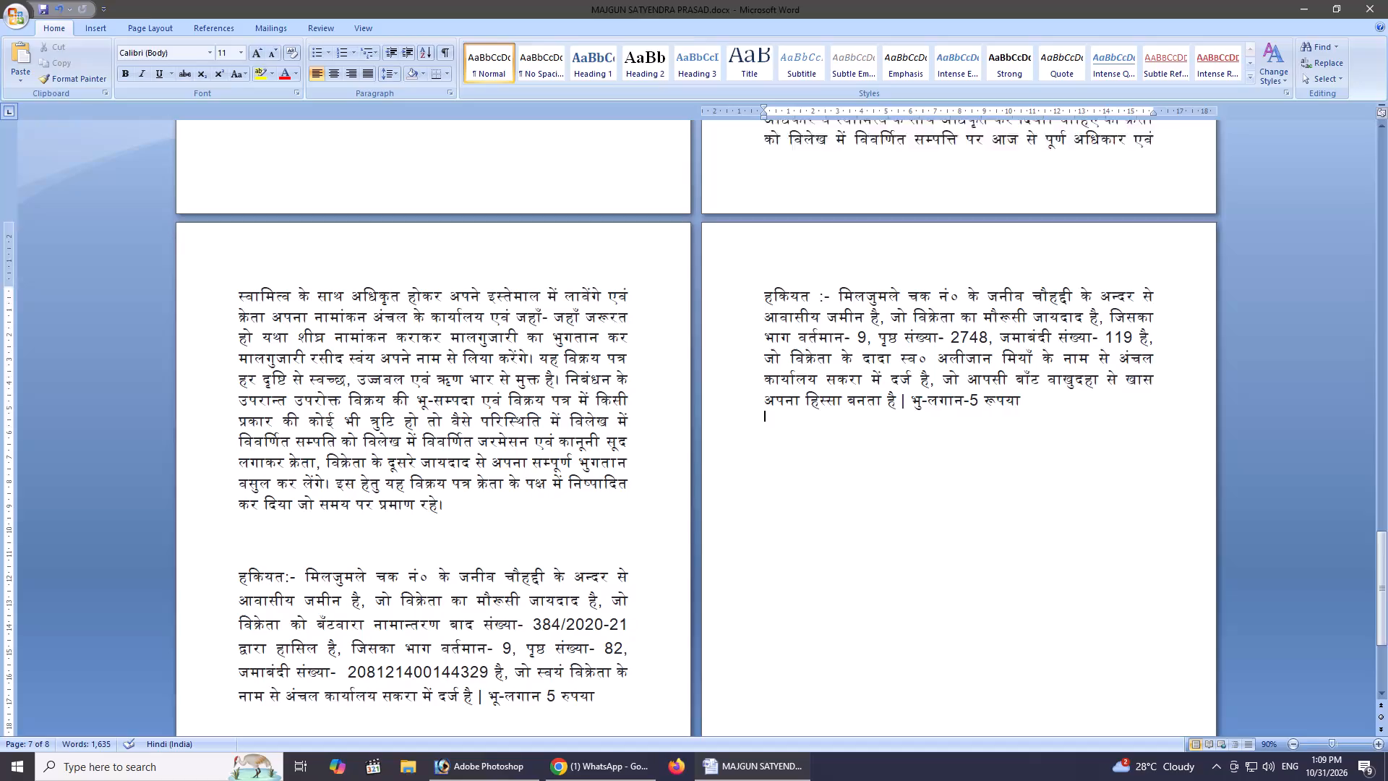
# Create a new blank document alongside the open Hindi sale deed.
pyautogui.scroll(-1, 938, 422)
pyautogui.click(930, 489)
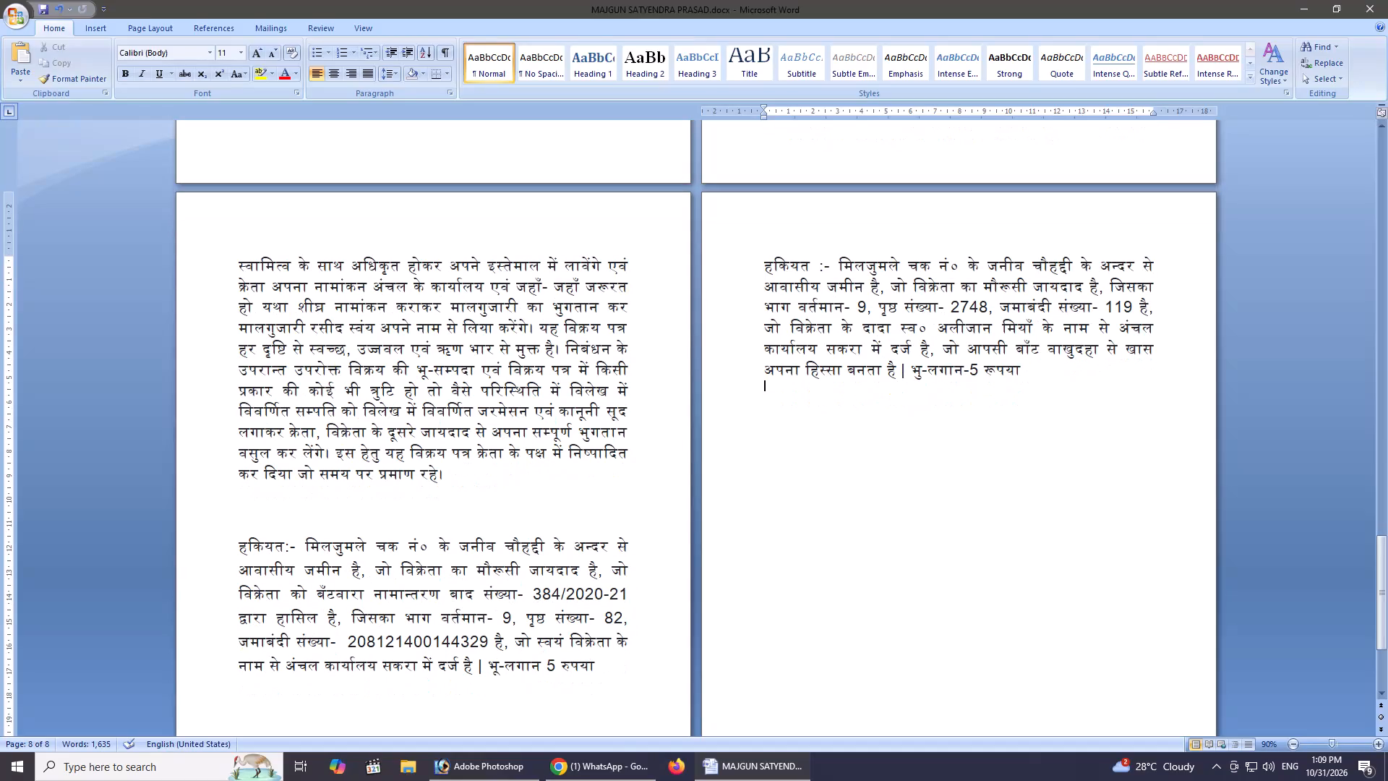
pyautogui.hotkey('ctrl', 'n')
pyautogui.keyDown('ctrl'); pyautogui.scroll(8, 810, 467); pyautogui.keyUp('ctrl')
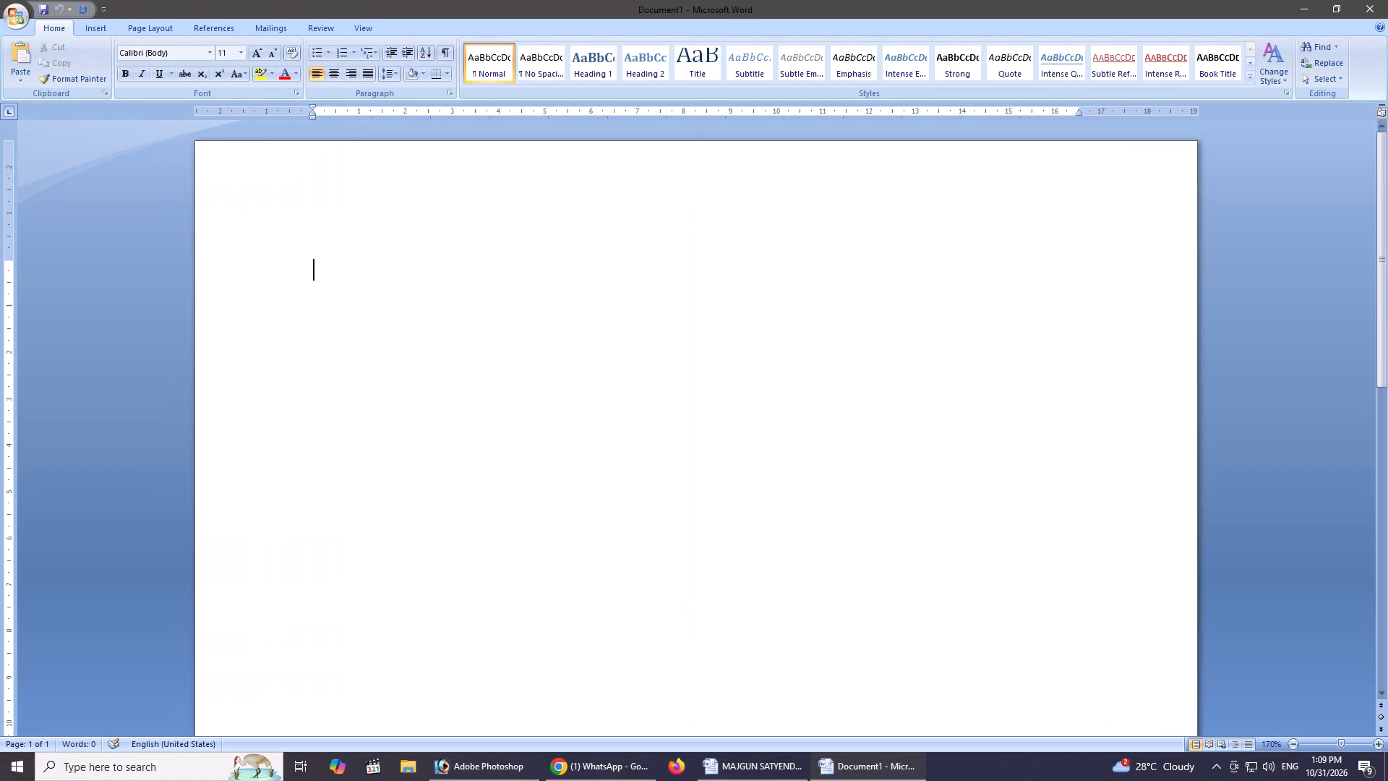
# Set the font of the new blank document to Kruti Dev 010.
pyautogui.click(191, 50)
pyautogui.write('kruti')
pyautogui.press('Return')
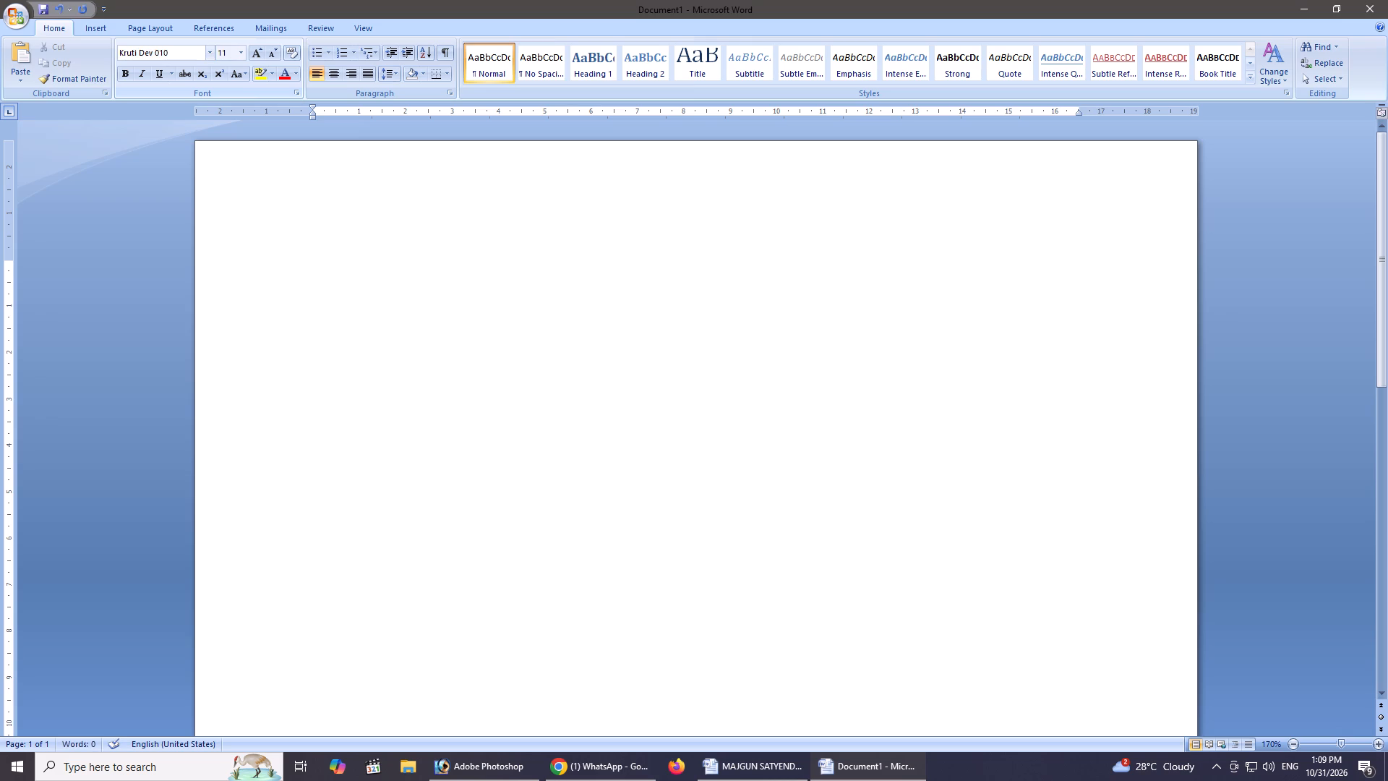
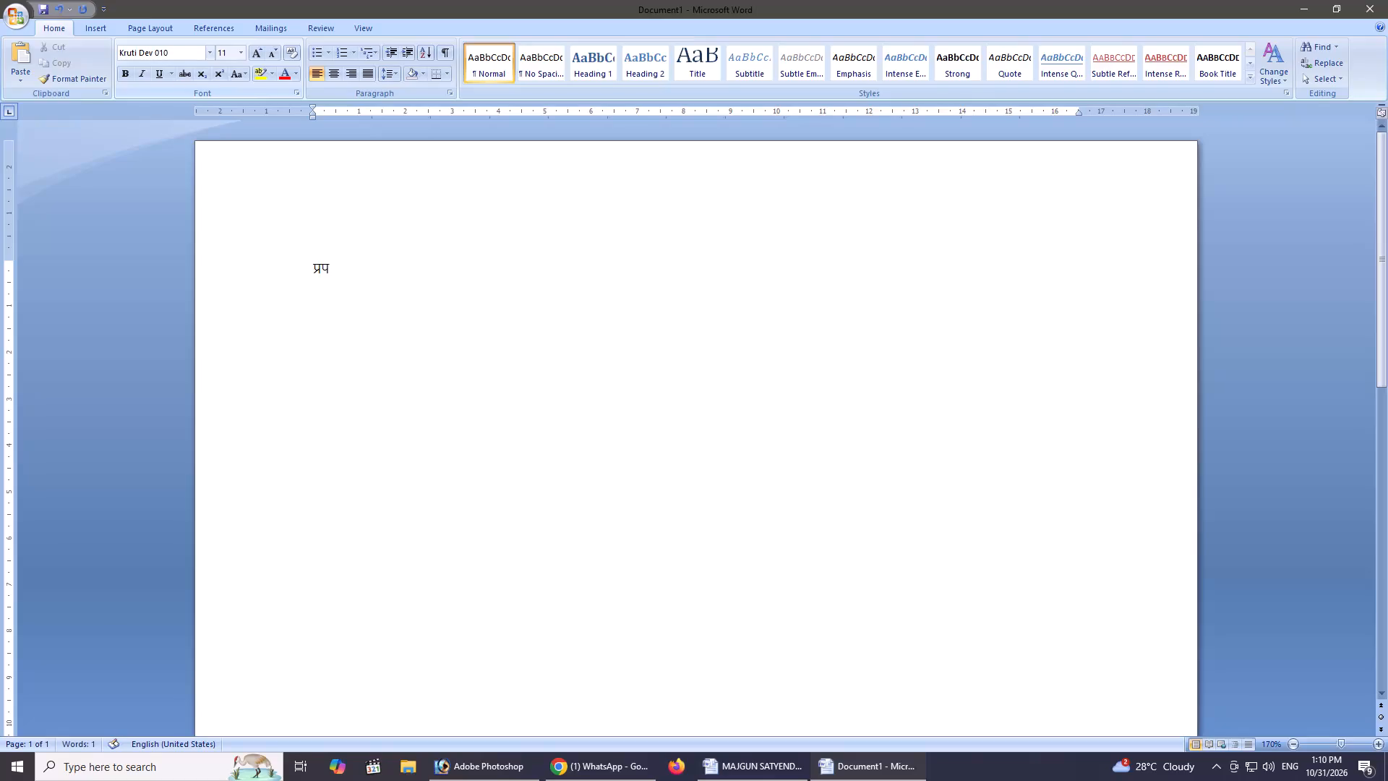
# Clear the trial Hindi word from the blank page.
pyautogui.press('=')
pyautogui.press('BackSpace')
pyautogui.press('BackSpace')
pyautogui.press('BackSpace')
pyautogui.press('BackSpace')
pyautogui.press('BackSpace')
pyautogui.press('BackSpace')
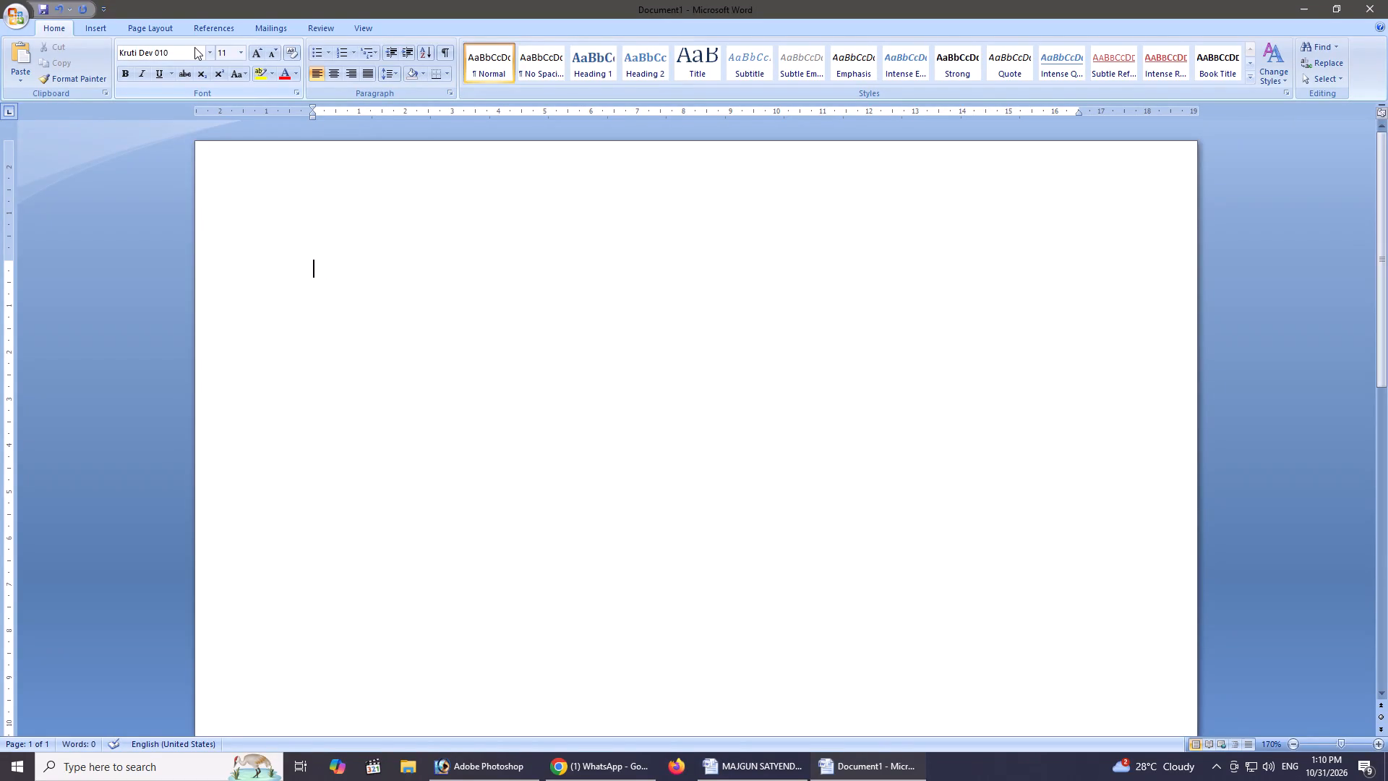
# Increase the font size to 16 for the text about to be entered.
pyautogui.hotkey('ctrl', ']')
pyautogui.hotkey('ctrl', ']')
pyautogui.hotkey('ctrl', ']')
pyautogui.hotkey('ctrl', ']')
pyautogui.hotkey('ctrl', ']')
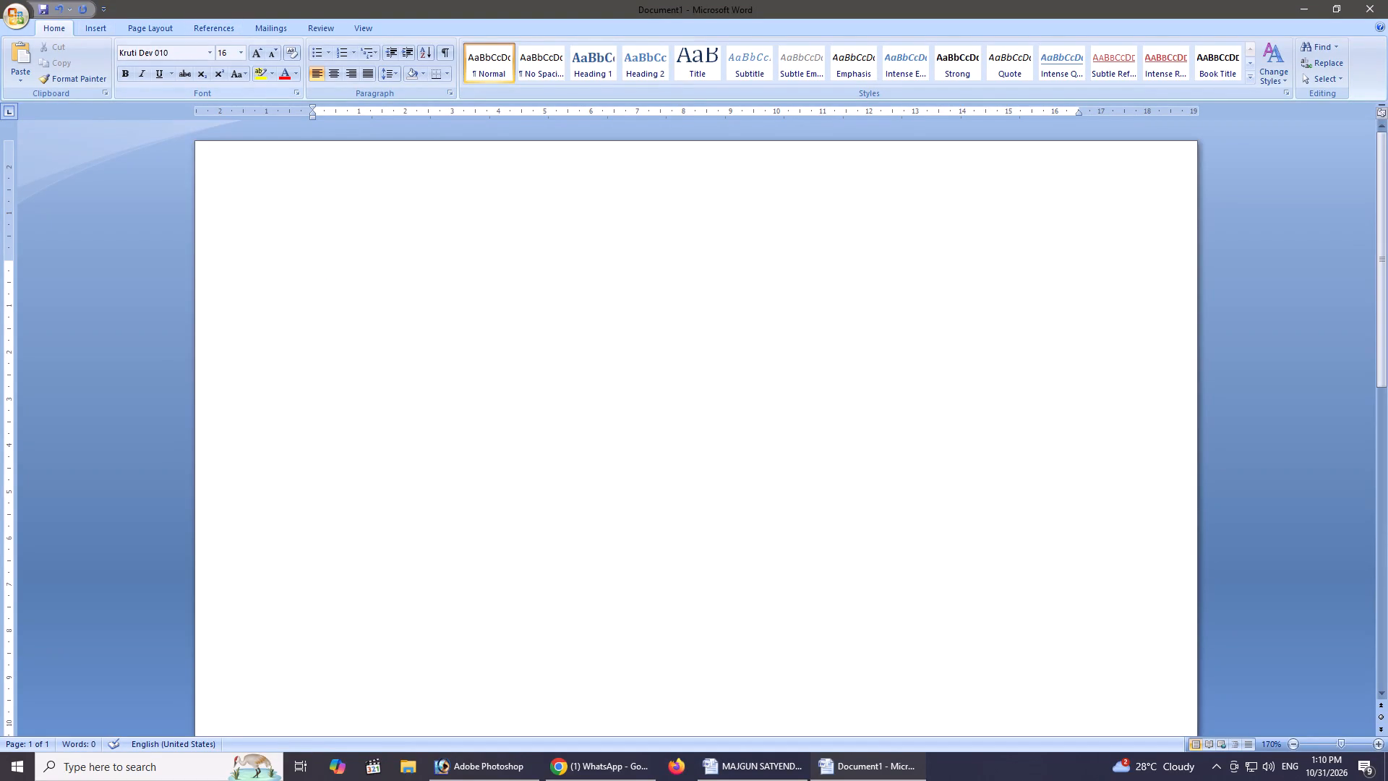
# Change the page margins of the new document to the narrow preset.
pyautogui.click(249, 29)
pyautogui.click(207, 26)
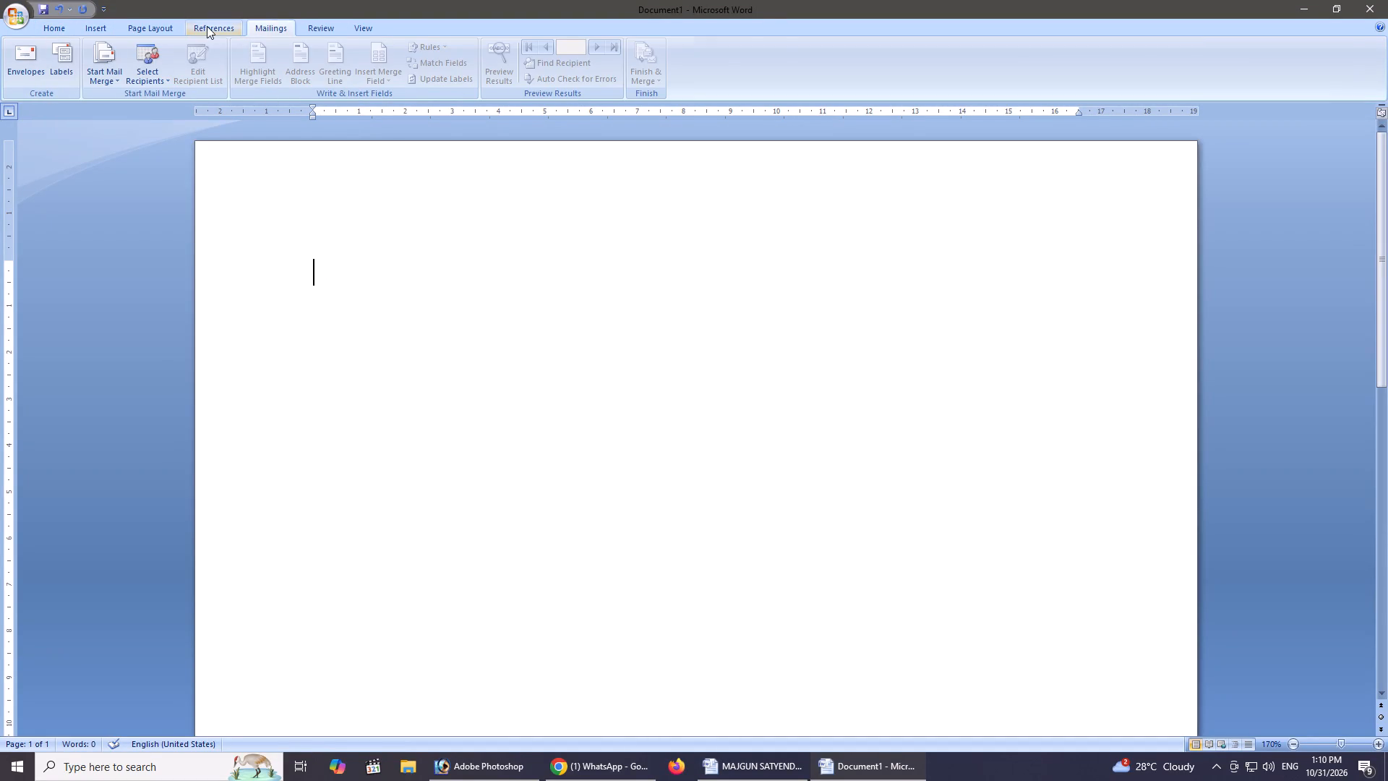
pyautogui.click(156, 22)
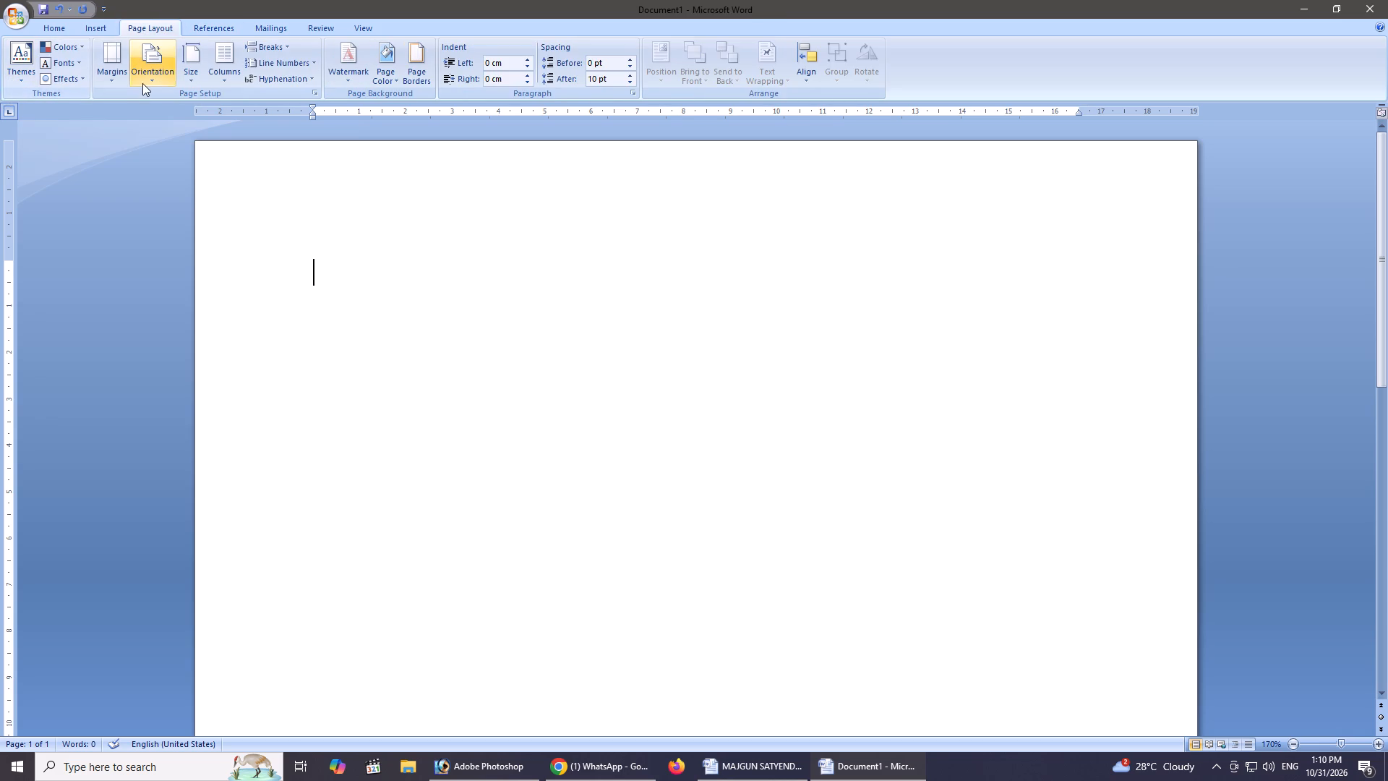
pyautogui.click(143, 80)
pyautogui.click(124, 80)
pyautogui.click(153, 146)
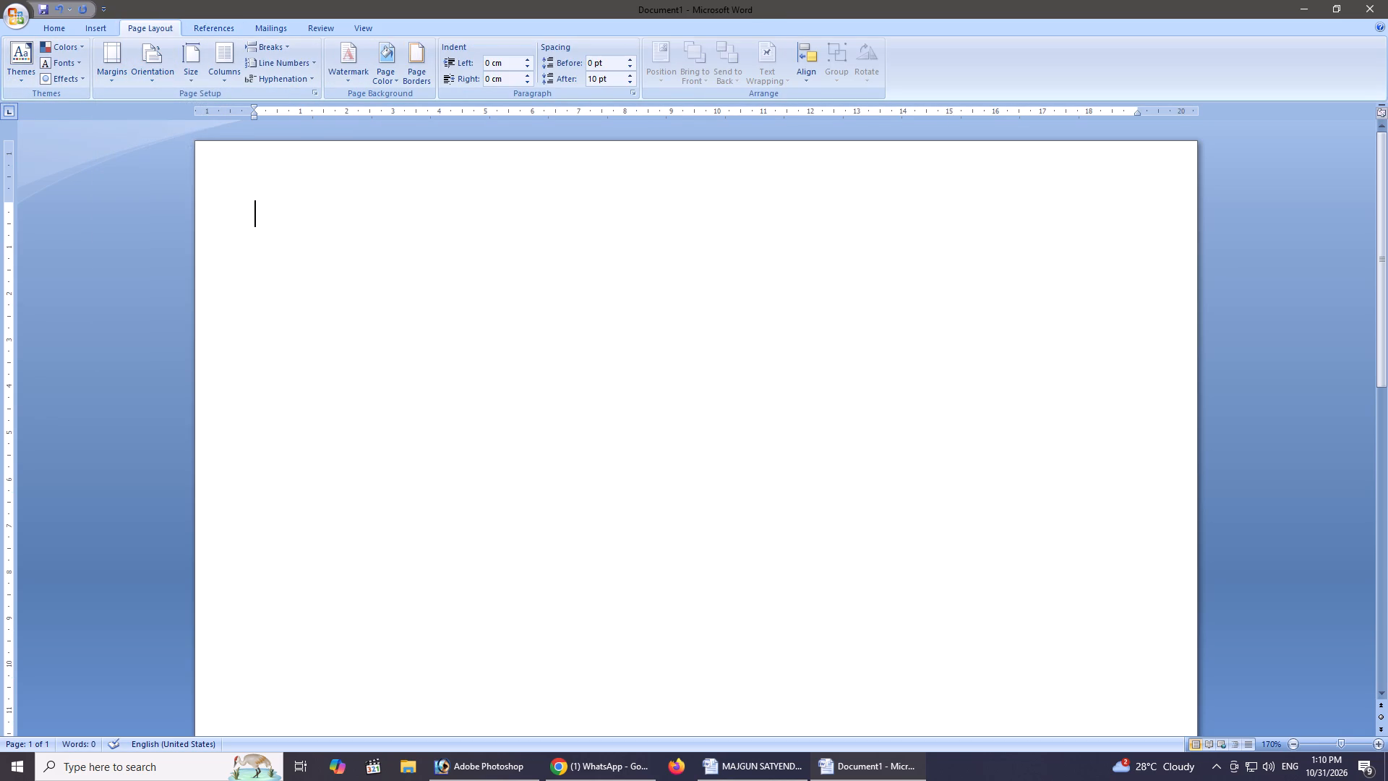
# Enter the heading "प्रपत्र–क" on the first line of the page.
pyautogui.write('izi')
pyautogui.press('=')
pyautogui.press('BackSpace')
pyautogui.press('BackSpace')
pyautogui.press('BackSpace')
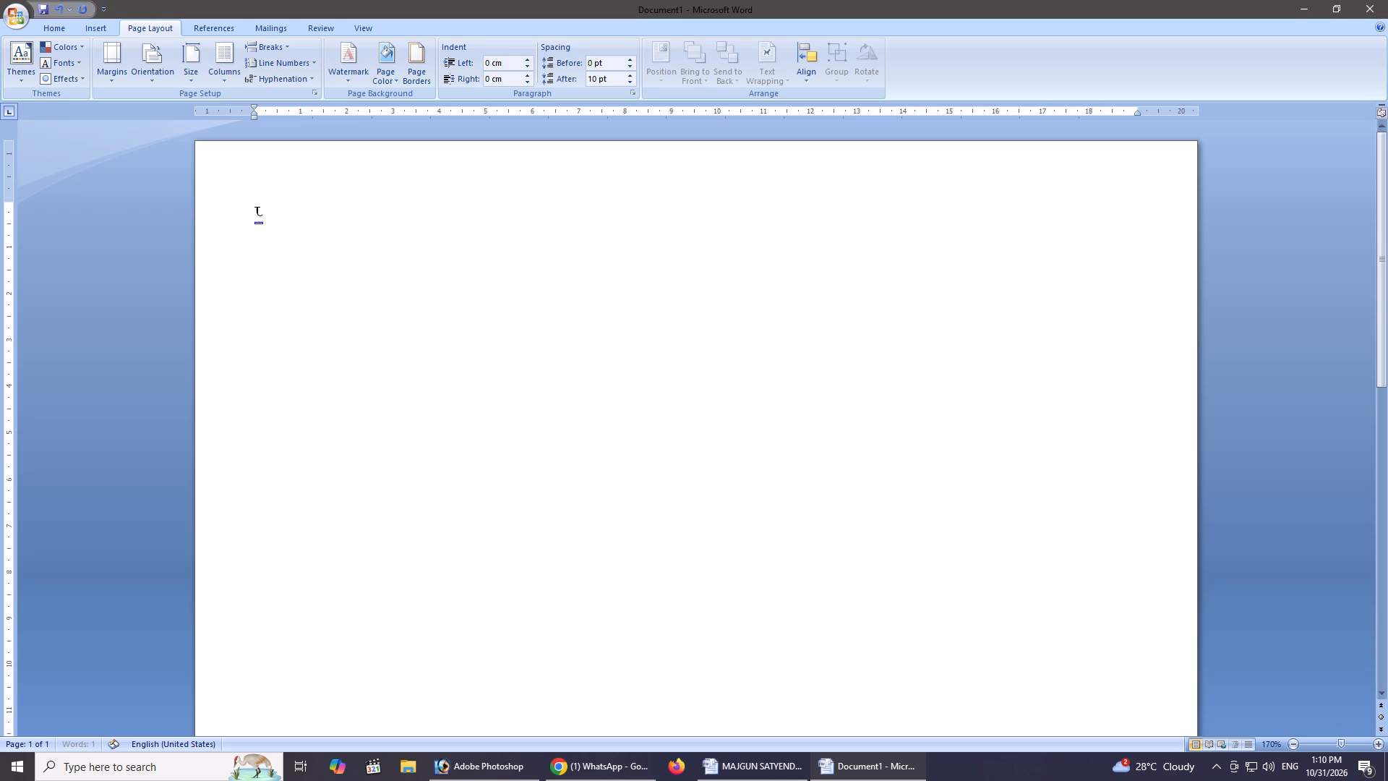
pyautogui.press('BackSpace')
pyautogui.write('izi=')
pyautogui.write('&d')
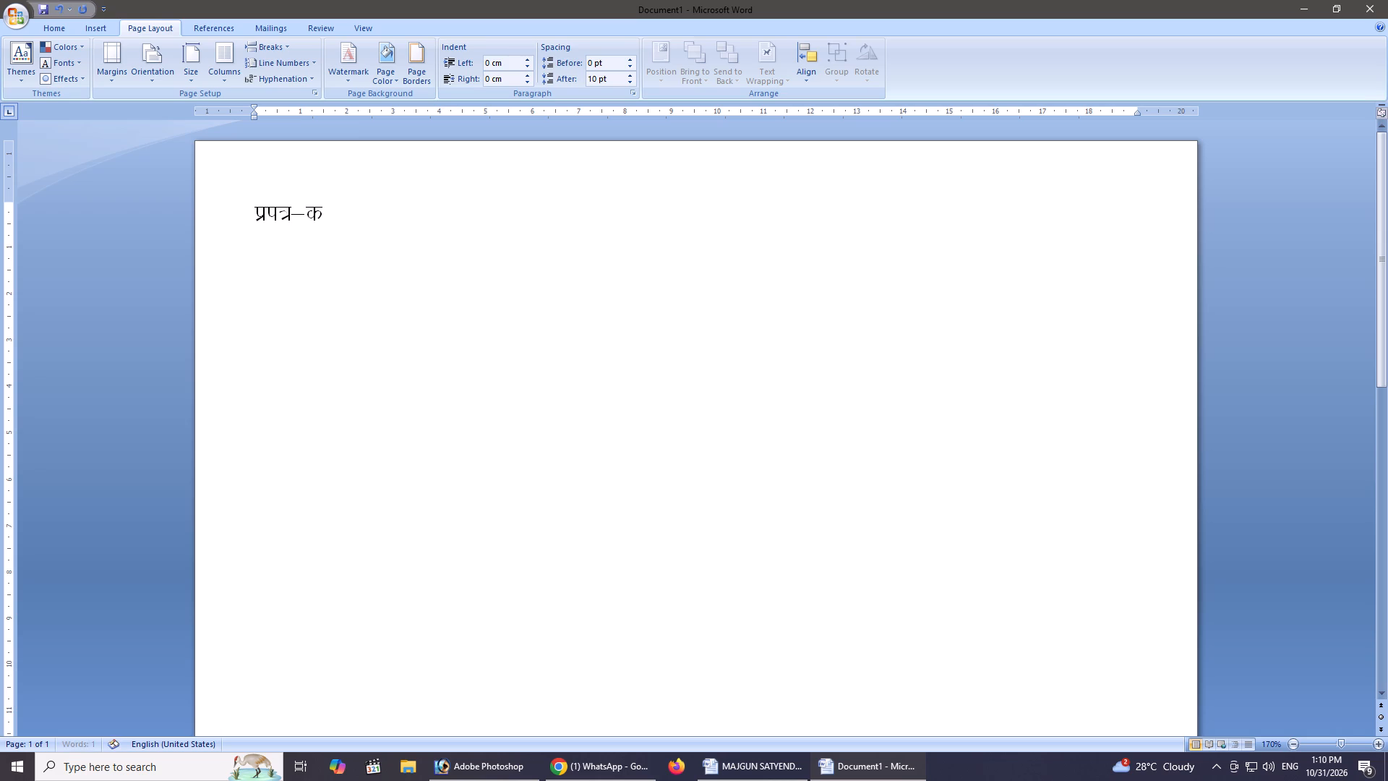
# Add the second heading line "स्थल निरीक्षण हेतु प्रपत्र" beneath the first.
pyautogui.press('Return')
pyautogui.write('LFky fujh{k.k gsre')
pyautogui.press('BackSpace')
pyautogui.write('q izi')
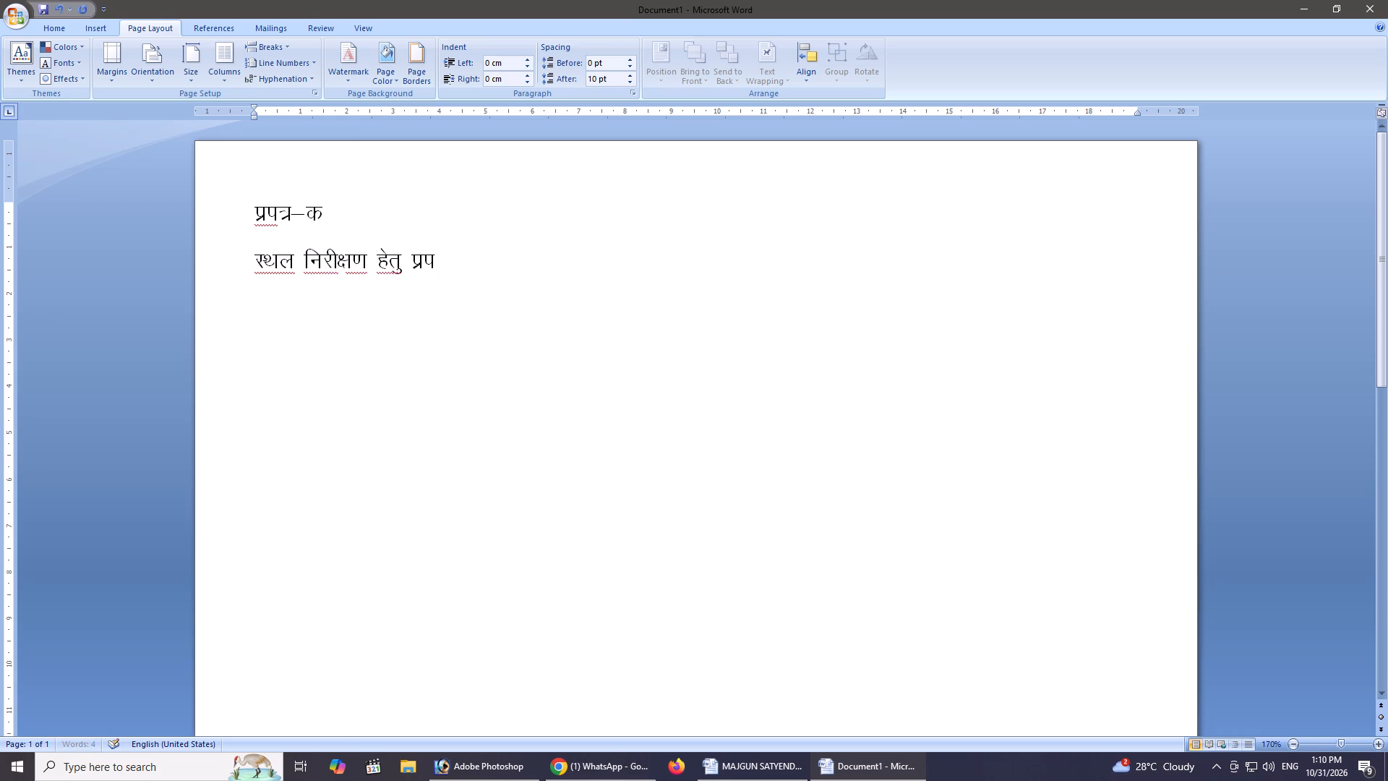
pyautogui.press('=')
# Add a third line with the label "कार्यालय का नाम:–" followed by a long dotted fill-in line.
pyautogui.press('Return')
pyautogui.write('dk;kZ')
pyautogui.press('BackSpace')
pyautogui.press('BackSpace')
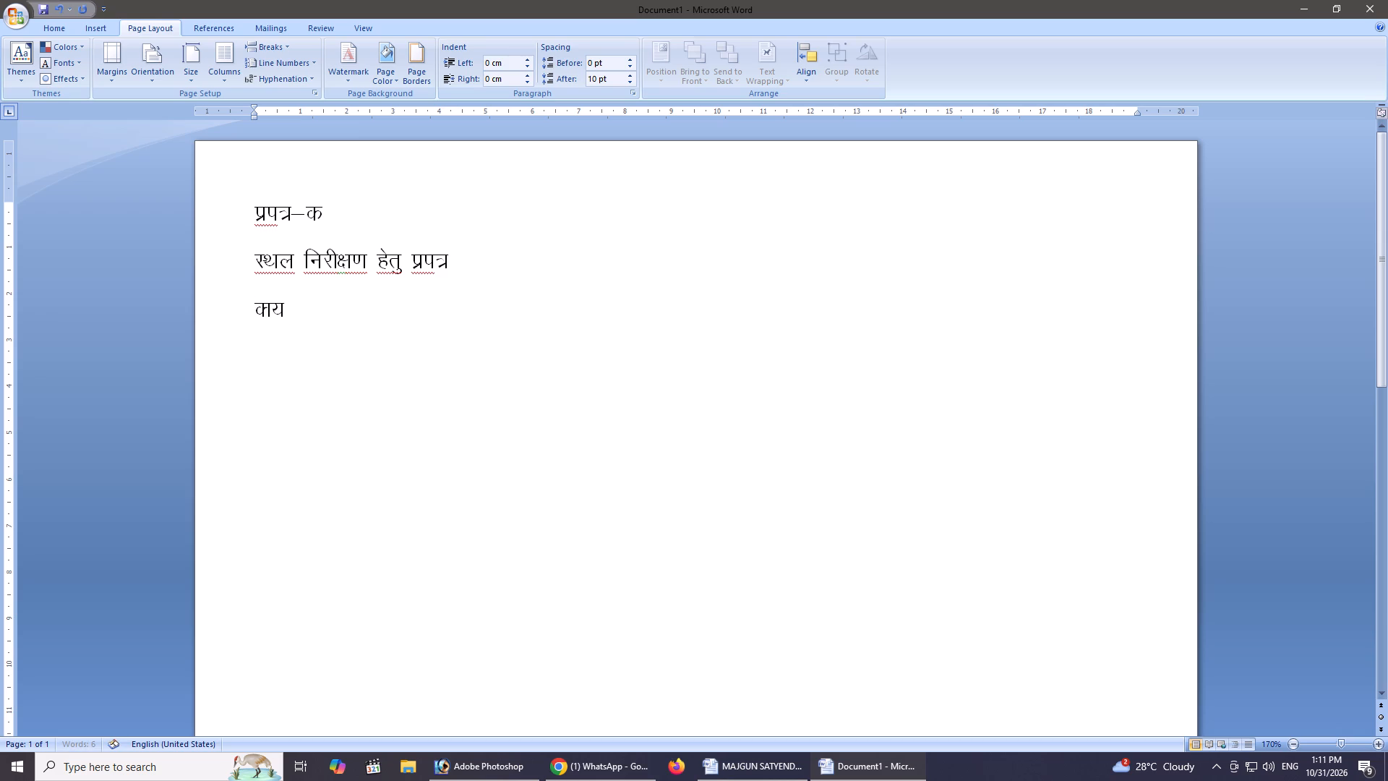
pyautogui.press('BackSpace')
pyautogui.press('BackSpace')
pyautogui.press('BackSpace')
pyautogui.write('dk;kZy')
pyautogui.write('; dk uke%&')
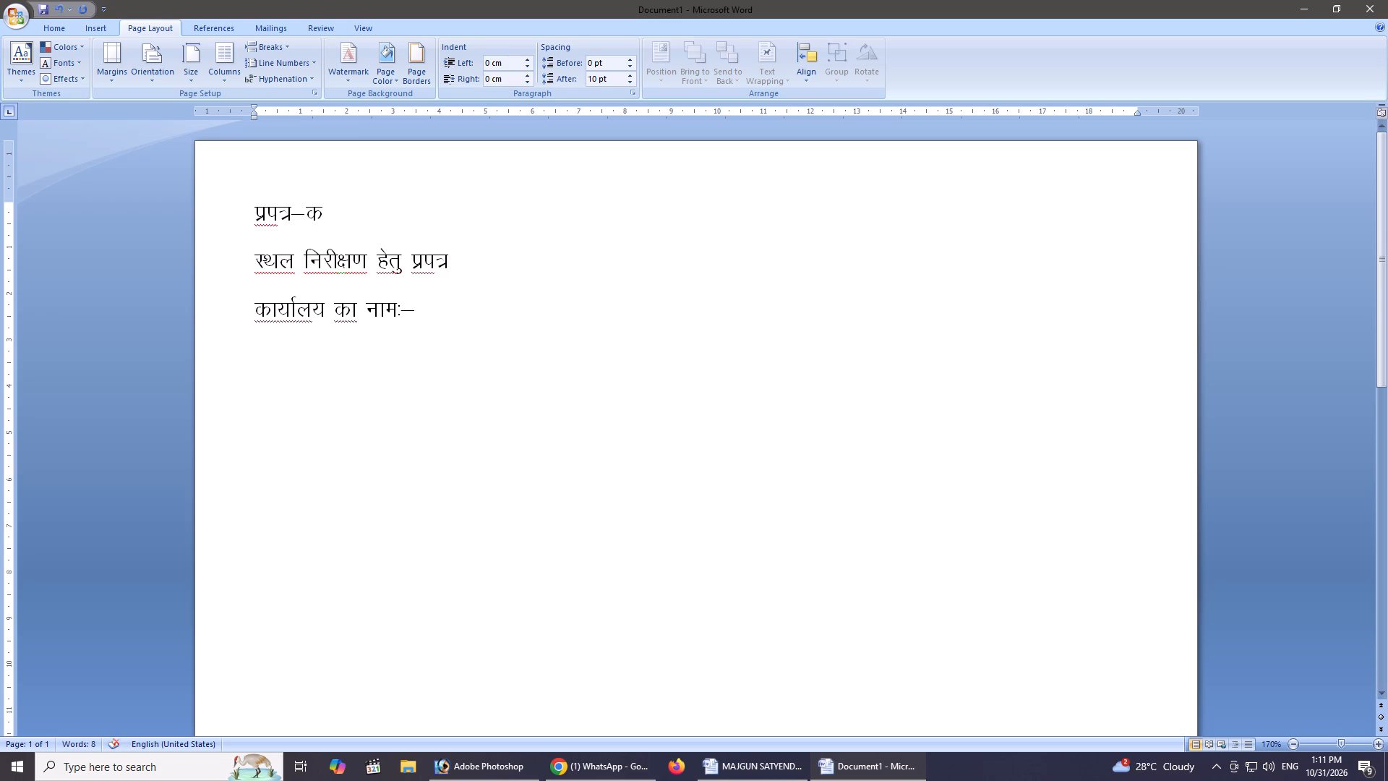
pyautogui.press('space')
pyautogui.write('-')
# Insert a table with two columns and one row below the office name line.
pyautogui.press('Return')
pyautogui.click(105, 21)
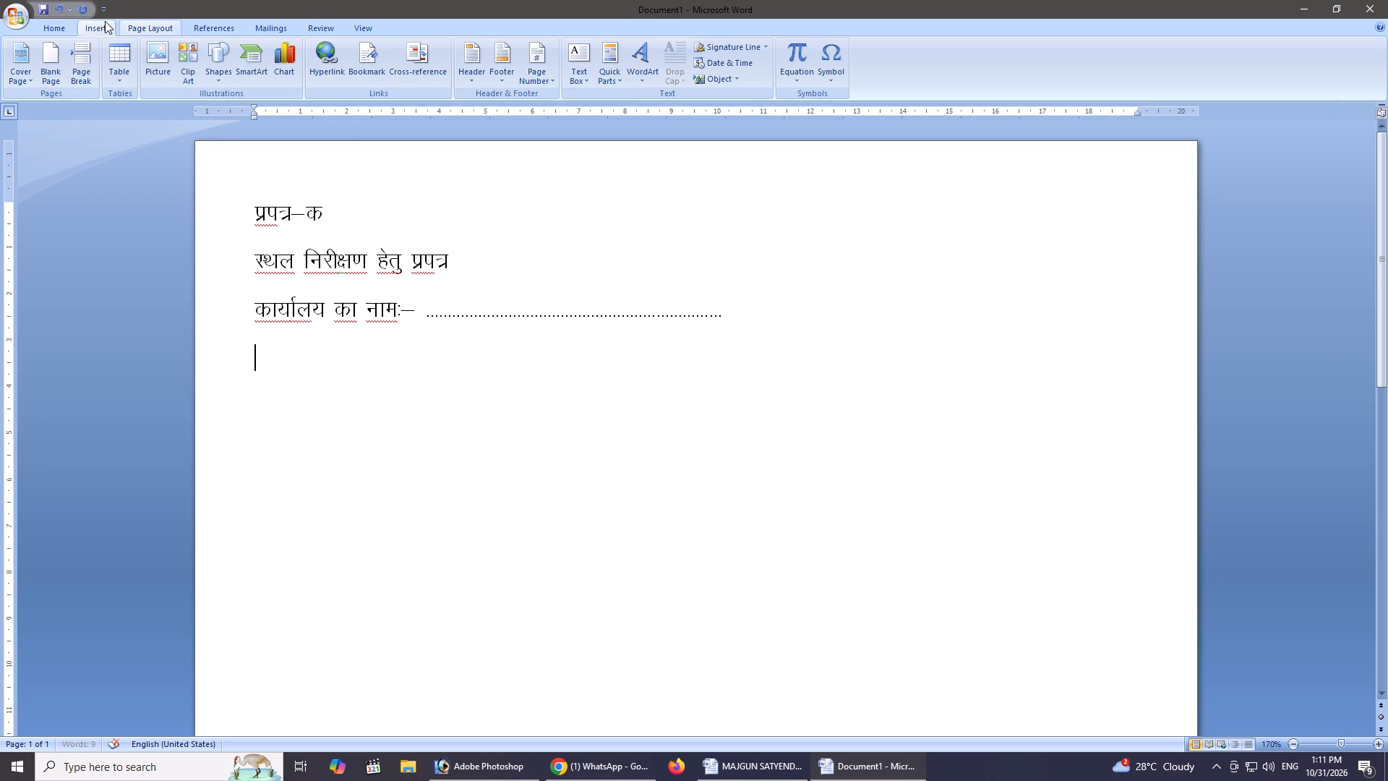
pyautogui.click(230, 89)
pyautogui.click(222, 79)
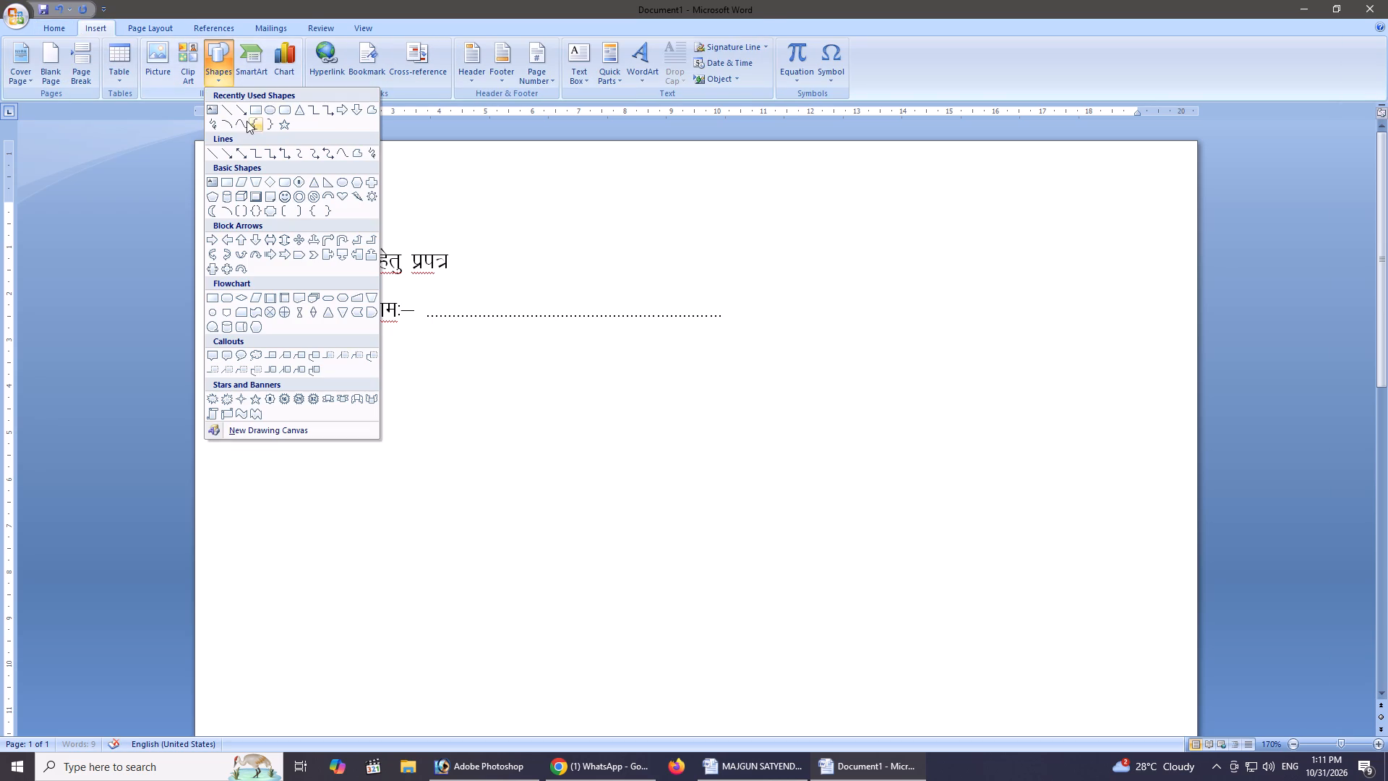
pyautogui.click(124, 79)
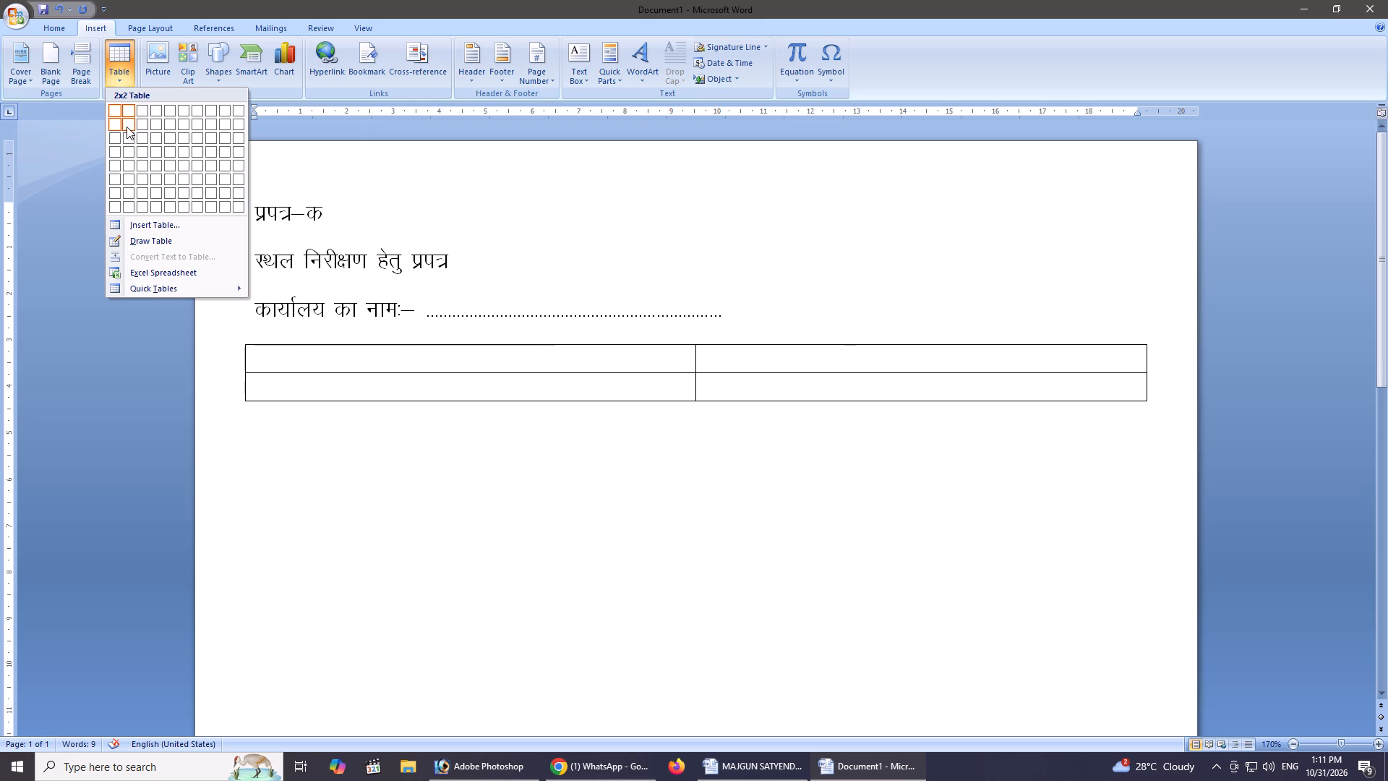
pyautogui.click(126, 115)
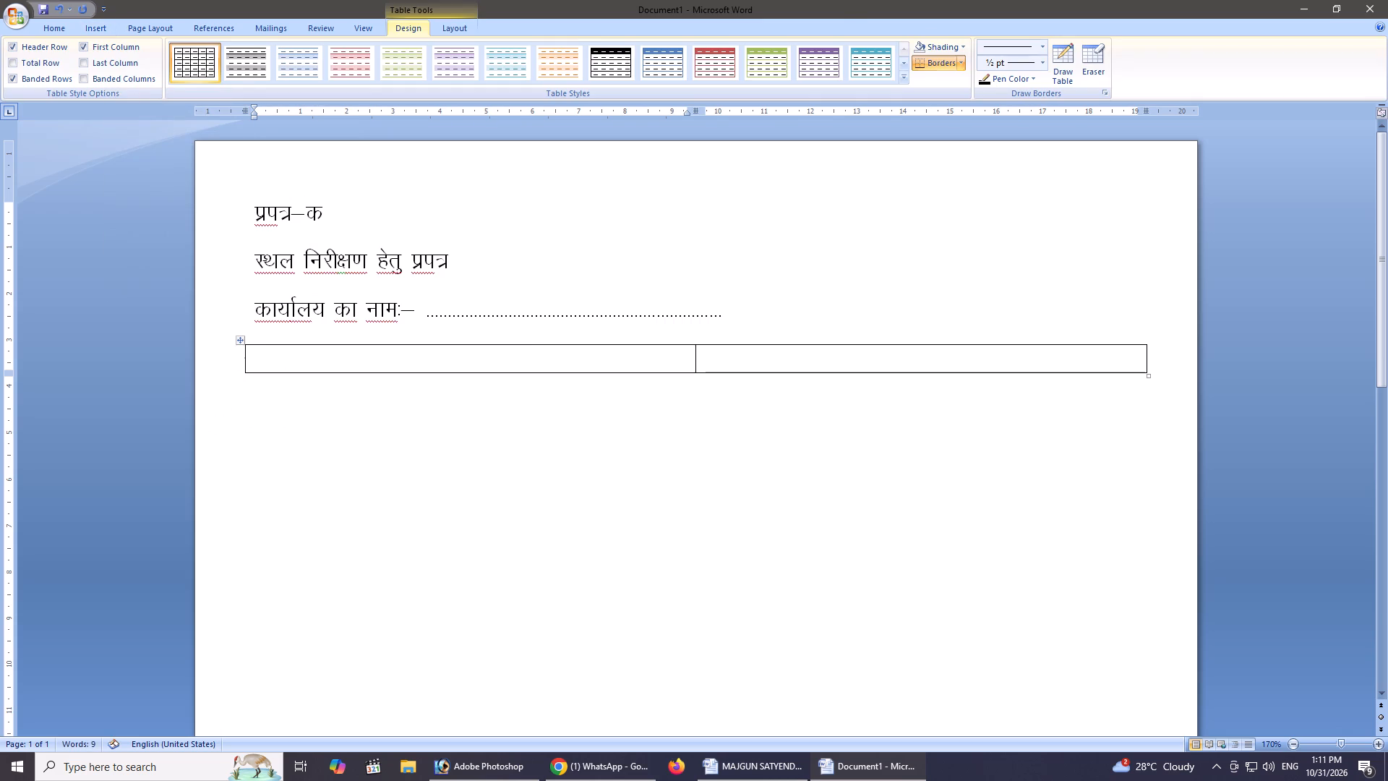
# Copy the formatting of the word "कार्यालय" to the first table cell with Format Painter.
pyautogui.click(315, 372)
pyautogui.moveTo(258, 317); pyautogui.dragTo(325, 316)
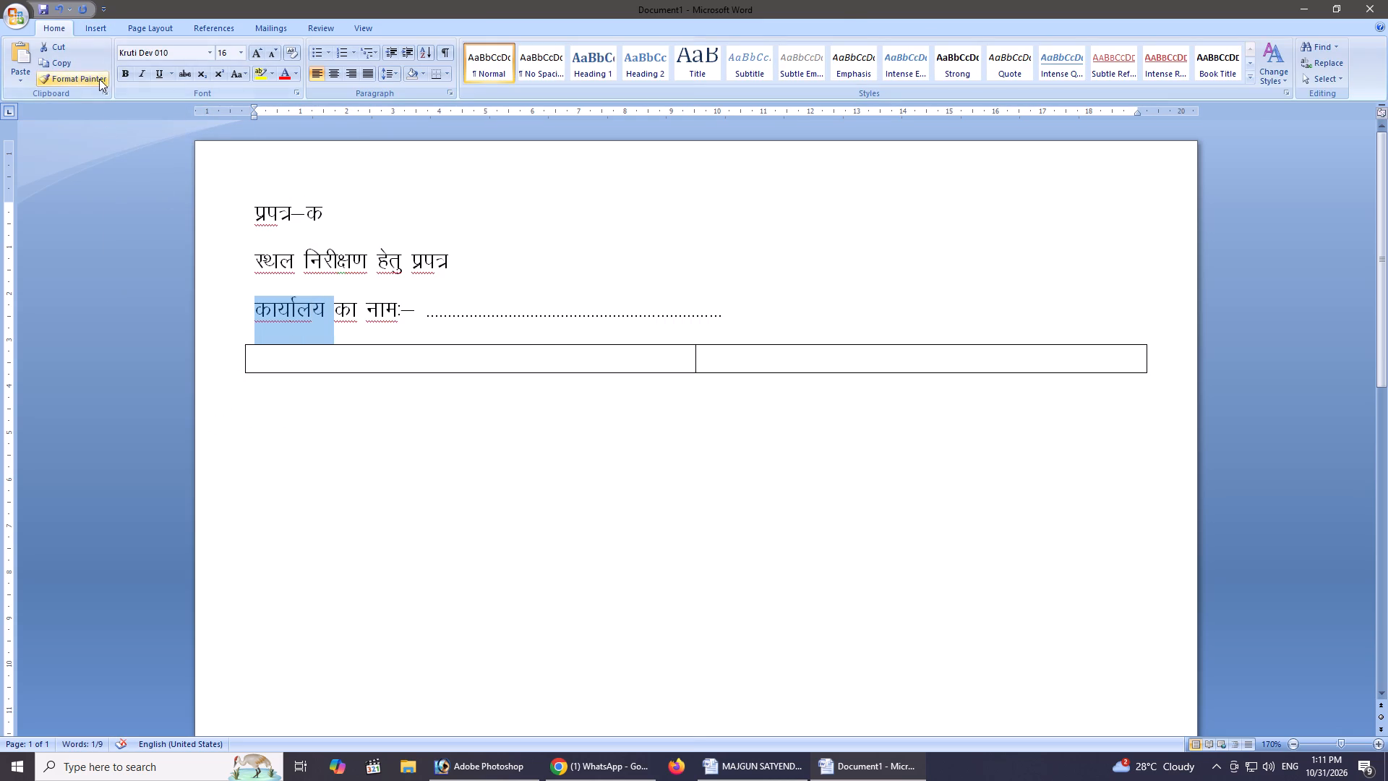
pyautogui.click(98, 79)
pyautogui.click(281, 373)
pyautogui.click(278, 364)
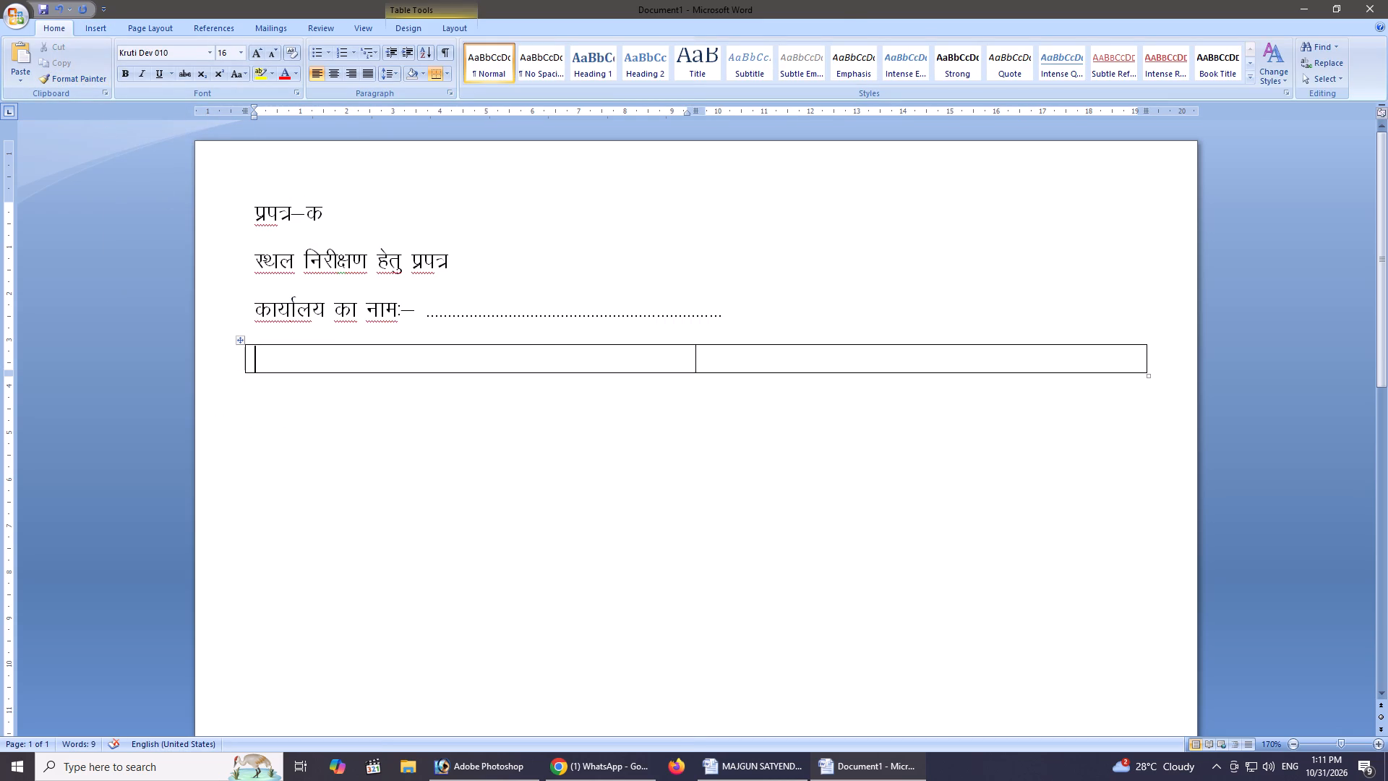
# Enter numbered item 1, "विक्रेता का नाम एवं पता", in the first table cell, with an unnumbered line below it.
pyautogui.press('g')
pyautogui.press('BackSpace')
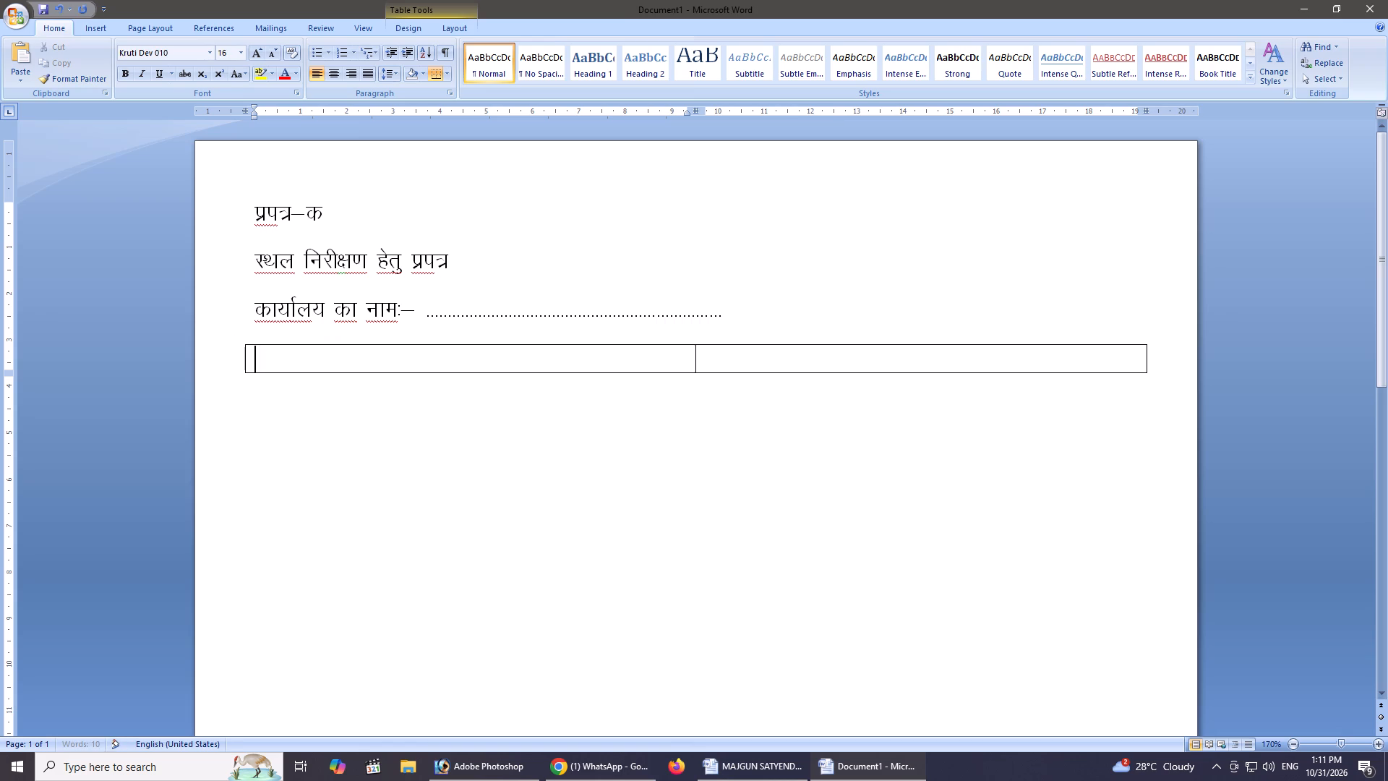
pyautogui.press('1')
pyautogui.press('-')
pyautogui.press('space')
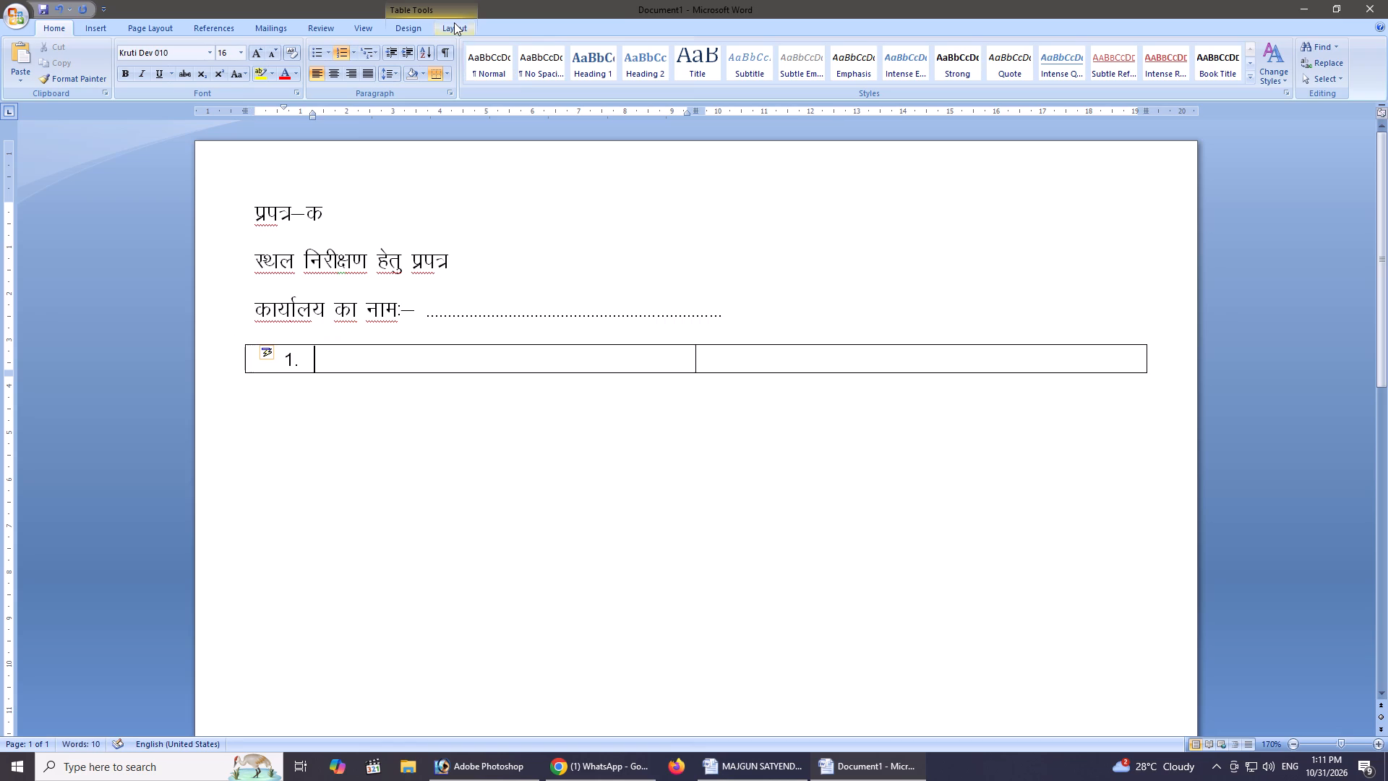
pyautogui.write('fo')
pyautogui.hotkey('alt', '0')
pyautogui.hotkey('alt', '2')
pyautogui.hotkey('alt', '1')
pyautogui.hotkey('alt', '6')
pyautogui.hotkey('alt', 's')
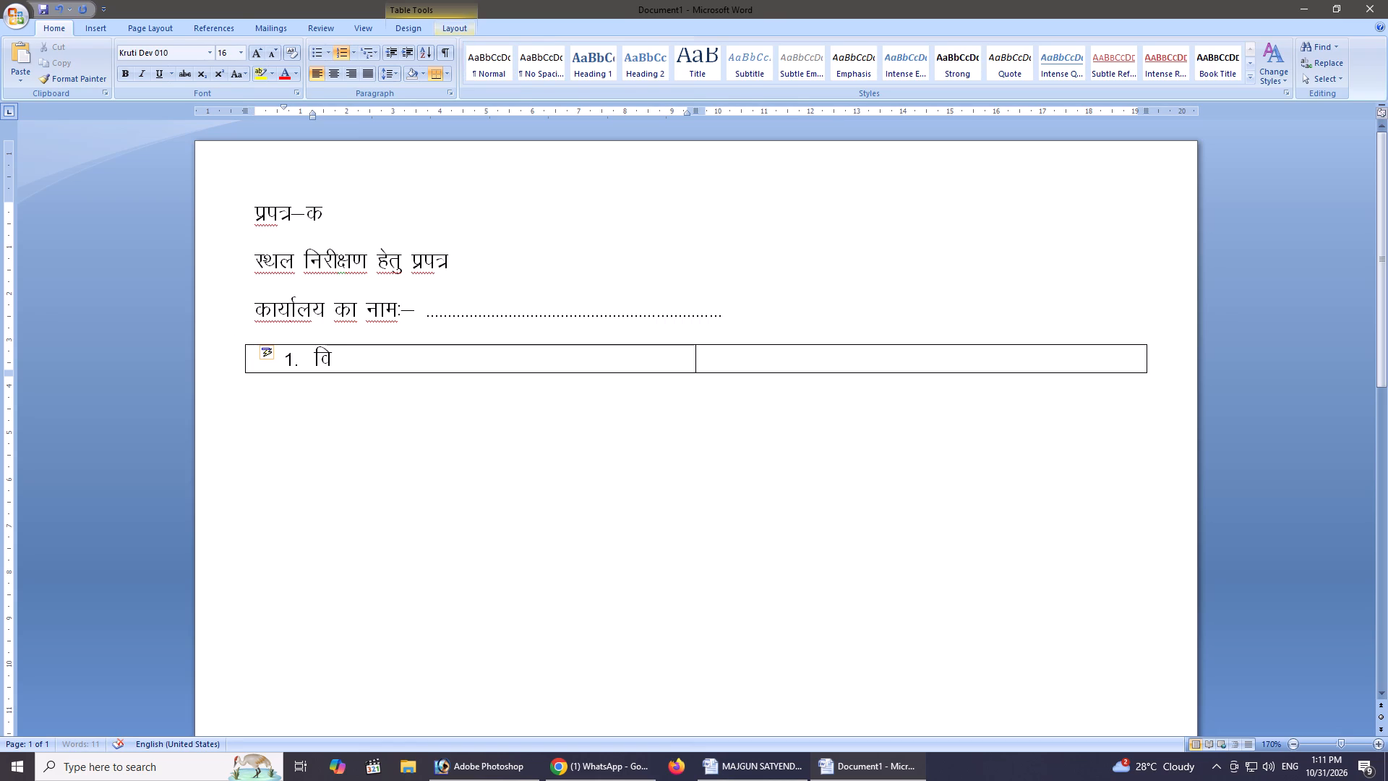
pyautogui.write('rk')
pyautogui.click(394, 348)
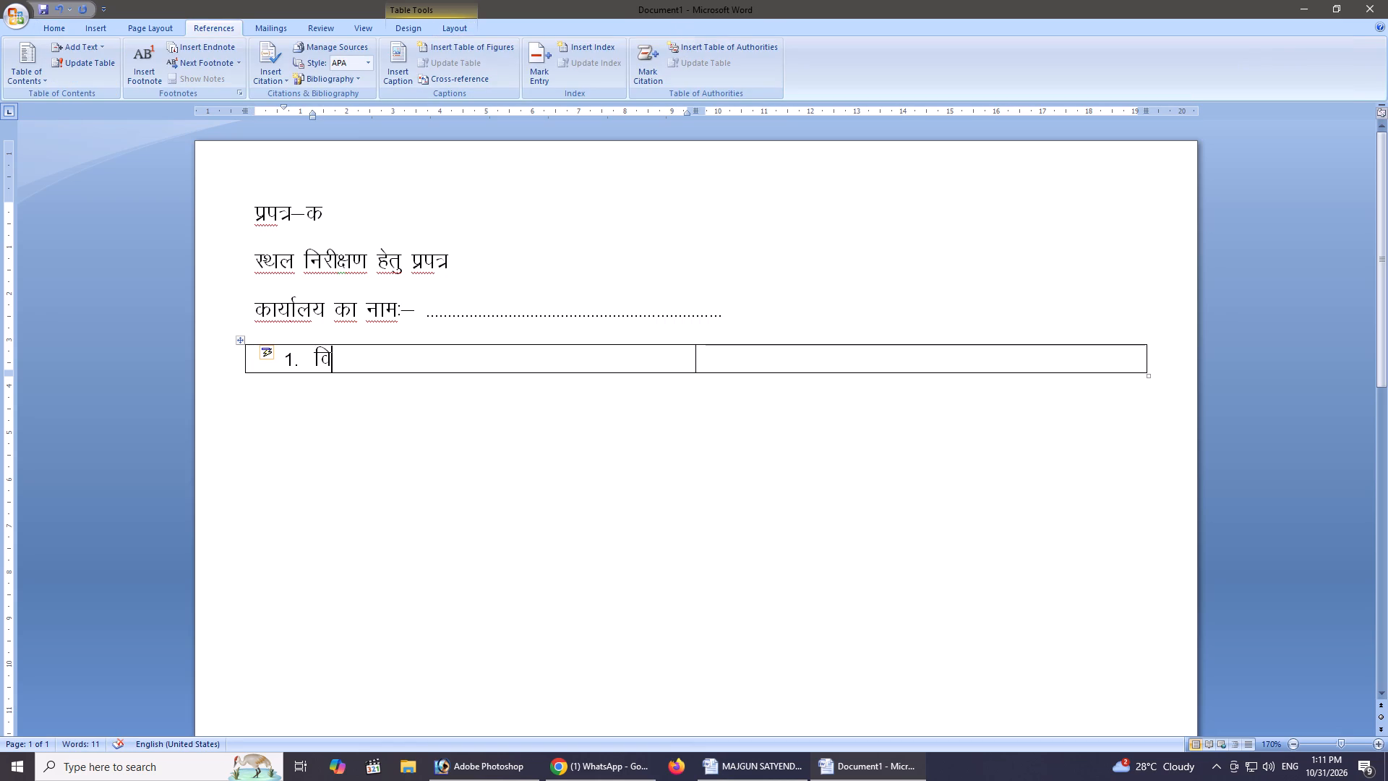
pyautogui.write('srk')
pyautogui.press('BackSpace')
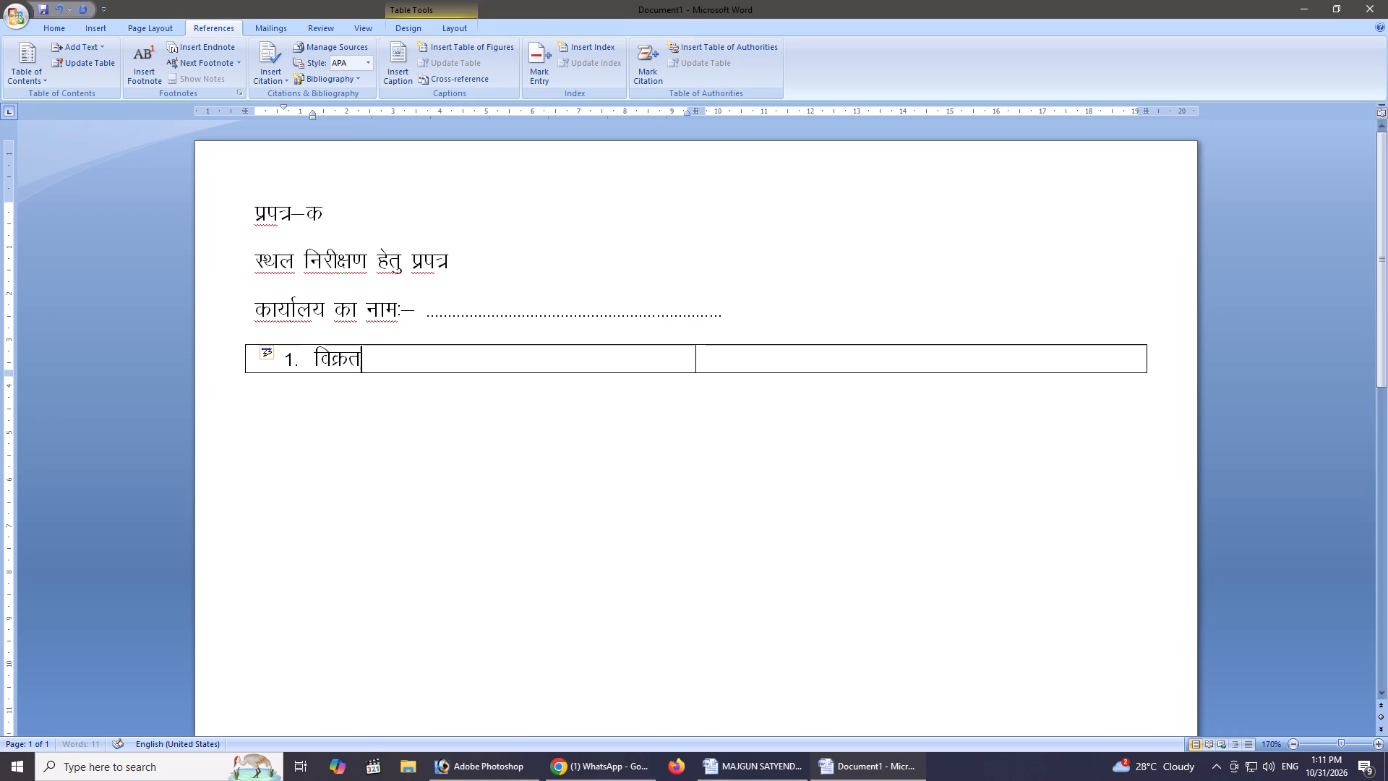
pyautogui.press('BackSpace')
pyautogui.write('srk dk uke ,a')
pyautogui.press('BackSpace')
pyautogui.write('oa irk')
pyautogui.press('Return')
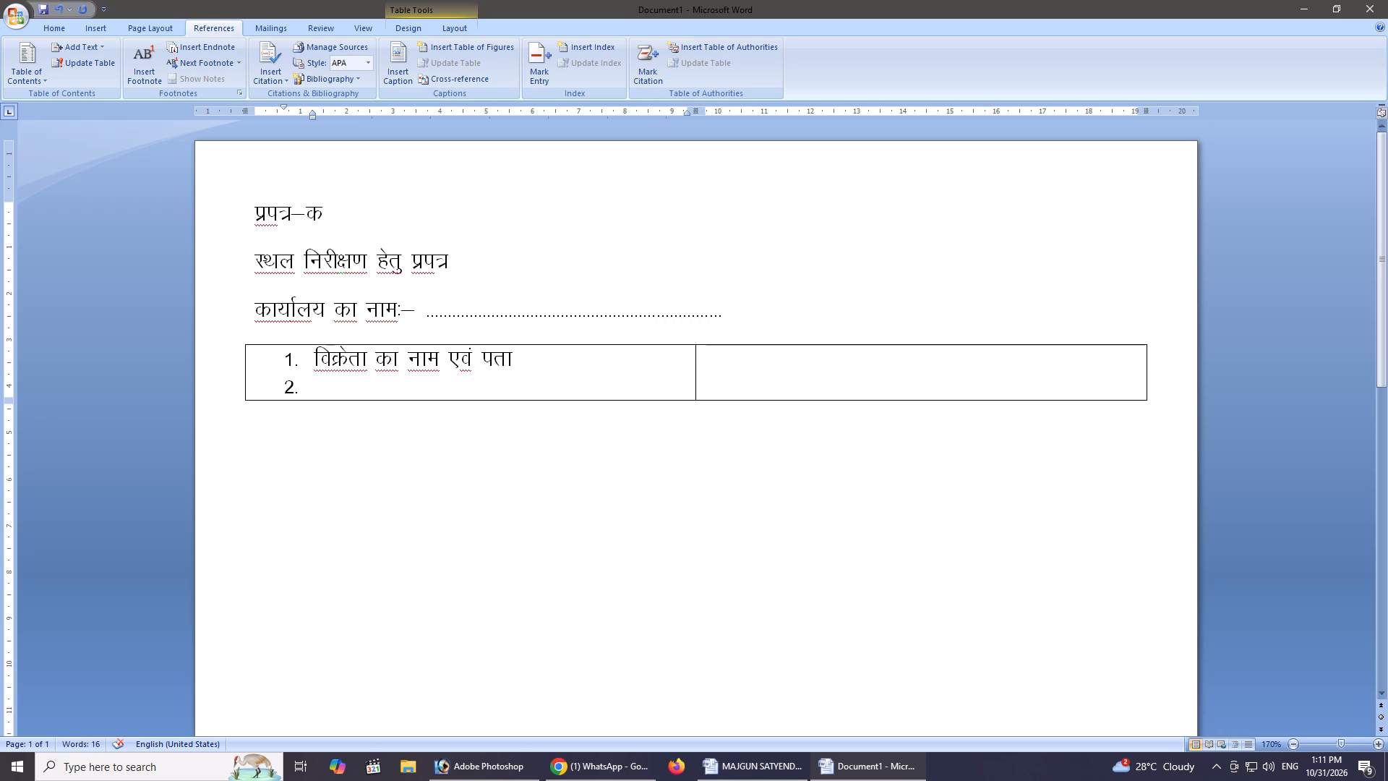
pyautogui.press('BackSpace')
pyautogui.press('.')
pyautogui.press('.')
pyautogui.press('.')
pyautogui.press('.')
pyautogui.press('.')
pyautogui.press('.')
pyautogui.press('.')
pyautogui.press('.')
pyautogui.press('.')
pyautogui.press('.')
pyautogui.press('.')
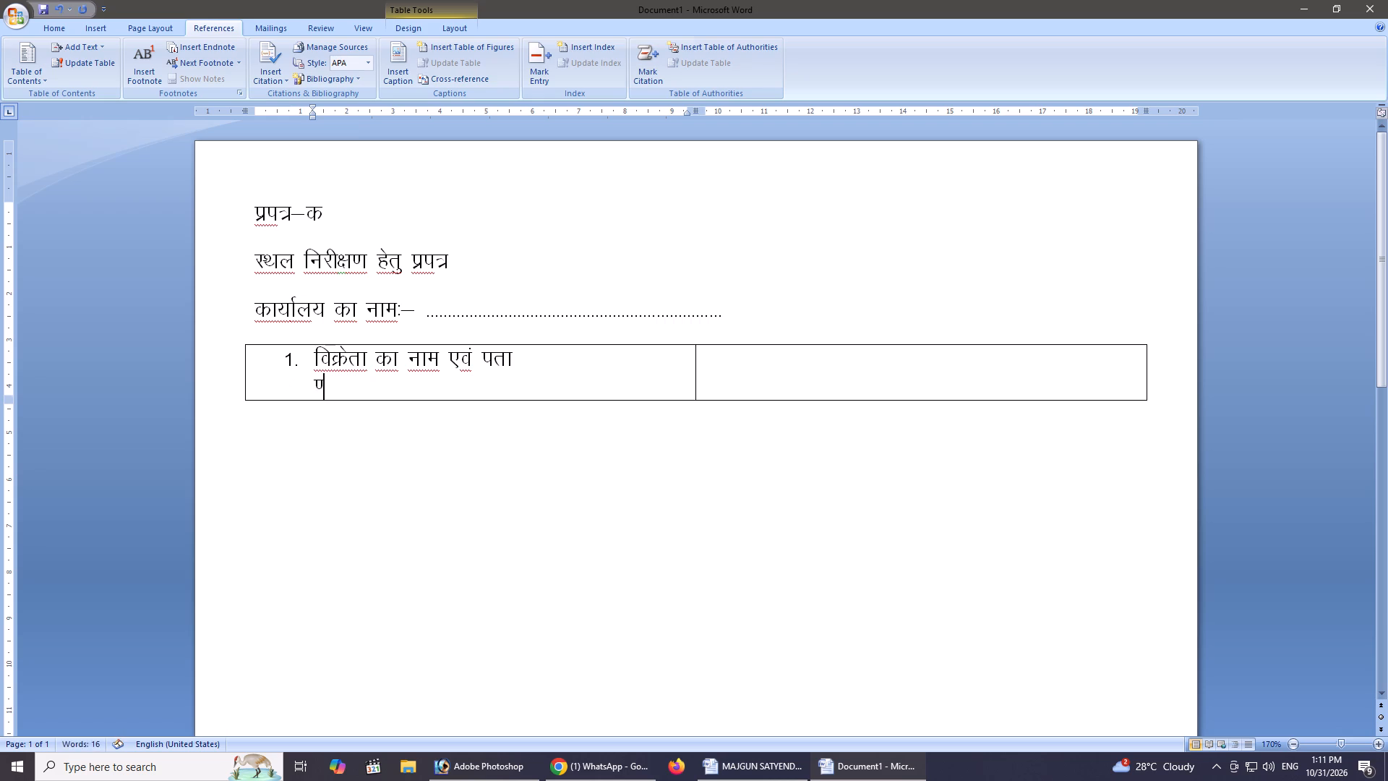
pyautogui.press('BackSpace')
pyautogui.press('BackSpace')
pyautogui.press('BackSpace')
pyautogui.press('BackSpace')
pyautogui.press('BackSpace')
# Add a dotted fill-in line beneath "विक्रेता का नाम एवं पता" in the first table cell.
pyautogui.press('-')
pyautogui.press('-')
pyautogui.press('-')
pyautogui.press('-')
pyautogui.press('-')
pyautogui.press('-')
pyautogui.press('-')
pyautogui.press('-')
pyautogui.press('-')
pyautogui.press('-')
pyautogui.press('-')
pyautogui.press('-')
pyautogui.press('-')
pyautogui.press('-')
pyautogui.press('-')
pyautogui.press('-')
pyautogui.press('-')
pyautogui.press('-')
pyautogui.press('-')
pyautogui.press('-')
# Start a blank line below the dotted line, undo its automatic conversion into a border, and return to the end of the dots.
pyautogui.press('Return')
pyautogui.press('Return')
pyautogui.press('Return')
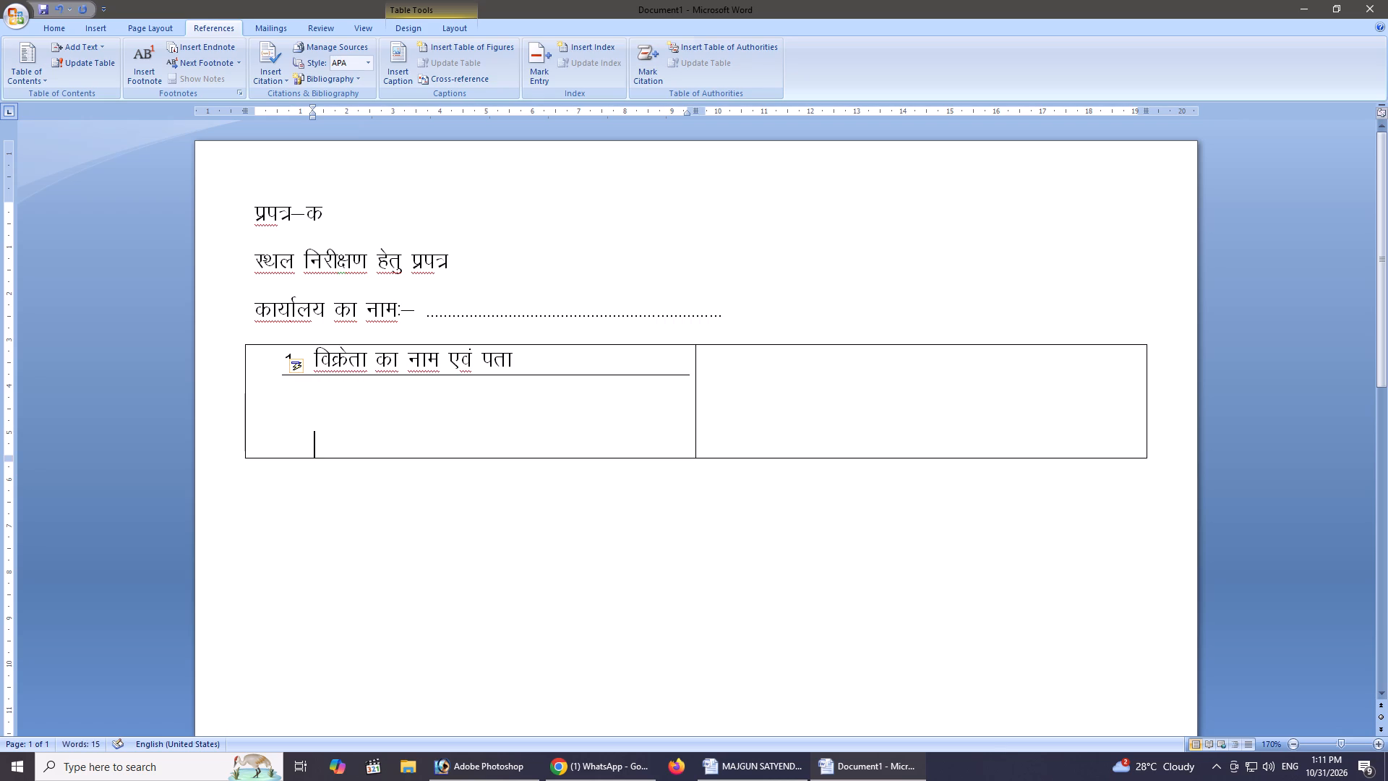
pyautogui.click(547, 382)
pyautogui.doubleClick(543, 377)
pyautogui.click(551, 371)
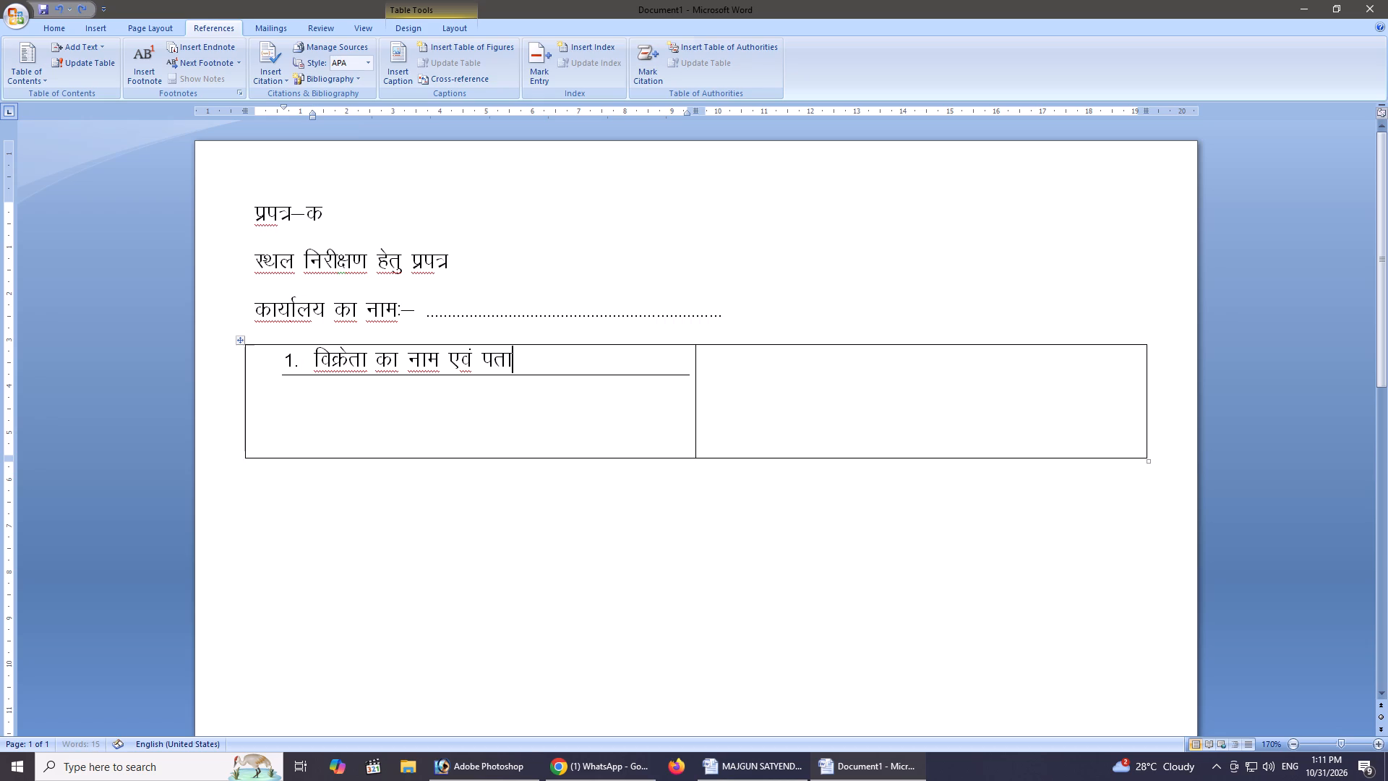
pyautogui.press('Return')
pyautogui.press('BackSpace')
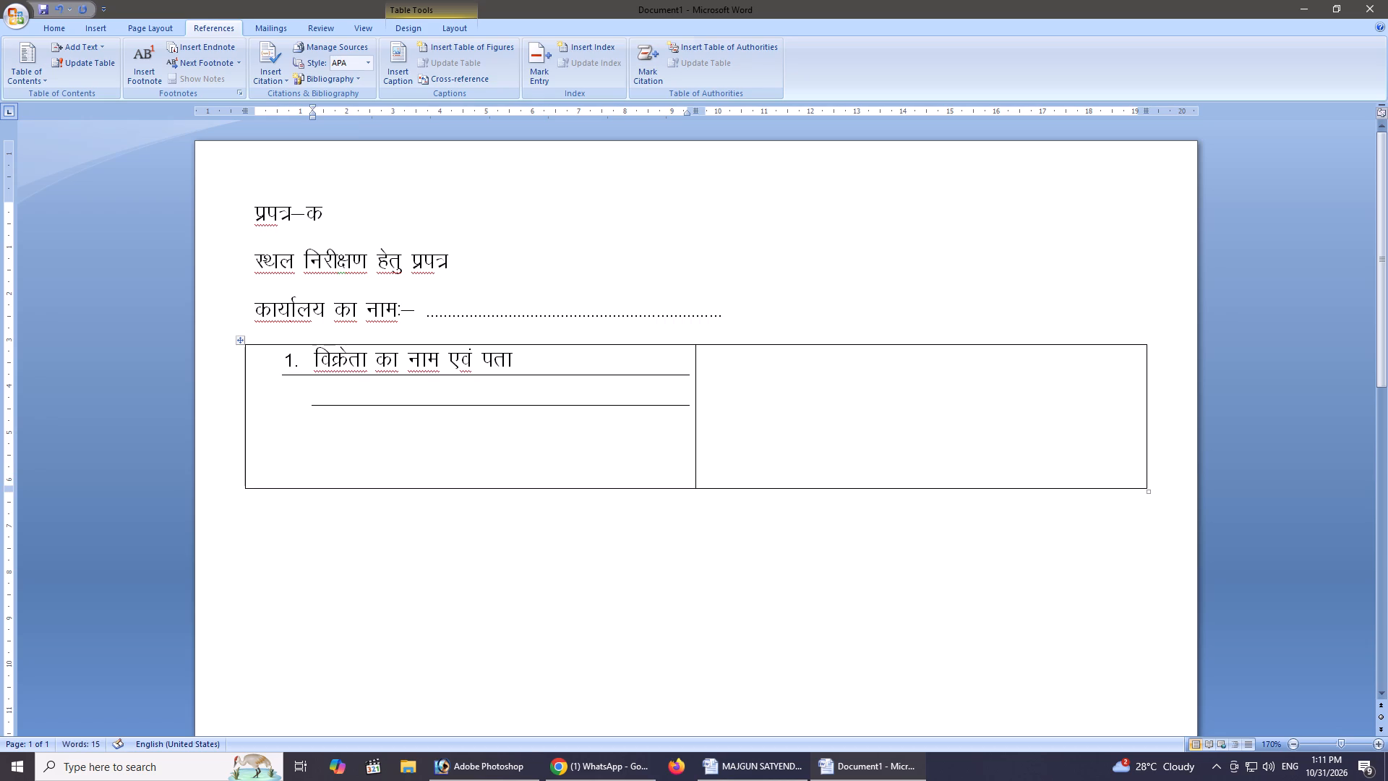
pyautogui.hotkey('ctrl', 'z')
pyautogui.hotkey('ctrl', 'z')
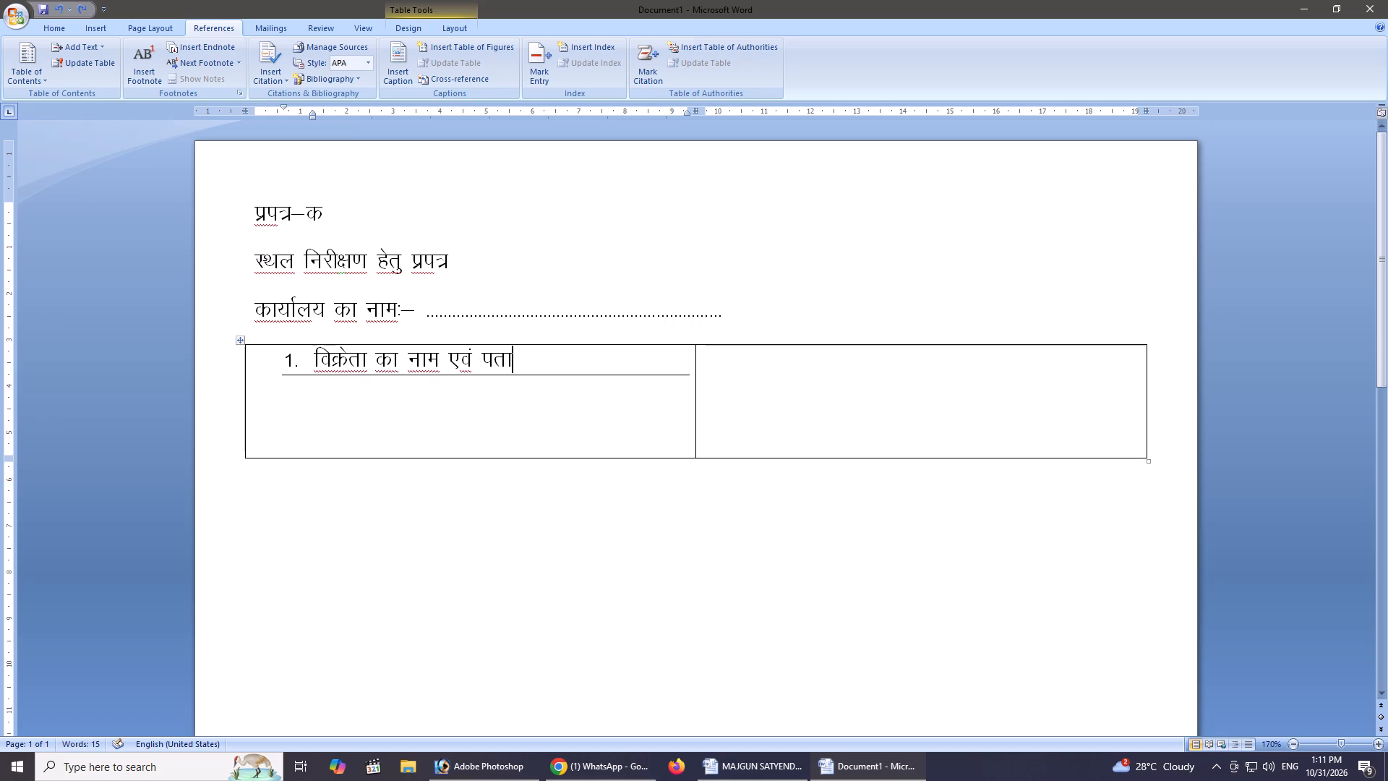
pyautogui.hotkey('ctrl', 'z')
pyautogui.hotkey('ctrl', 'z')
pyautogui.click(528, 388)
pyautogui.click(588, 391)
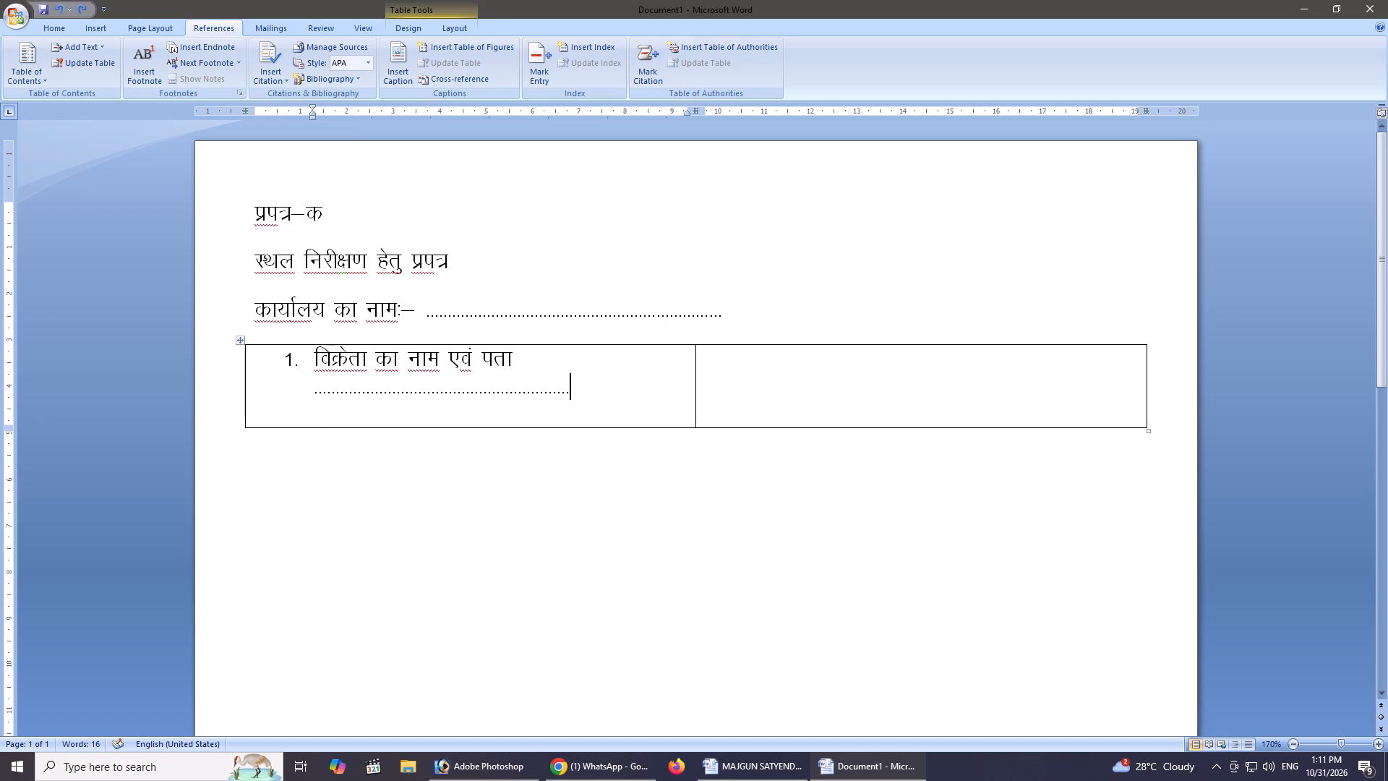
# Add blank lines below the dotted line in the first table cell, keeping the dots as text rather than a border.
pyautogui.press('Return')
pyautogui.hotkey('ctrl', 'z')
pyautogui.click(380, 413)
pyautogui.press('Return')
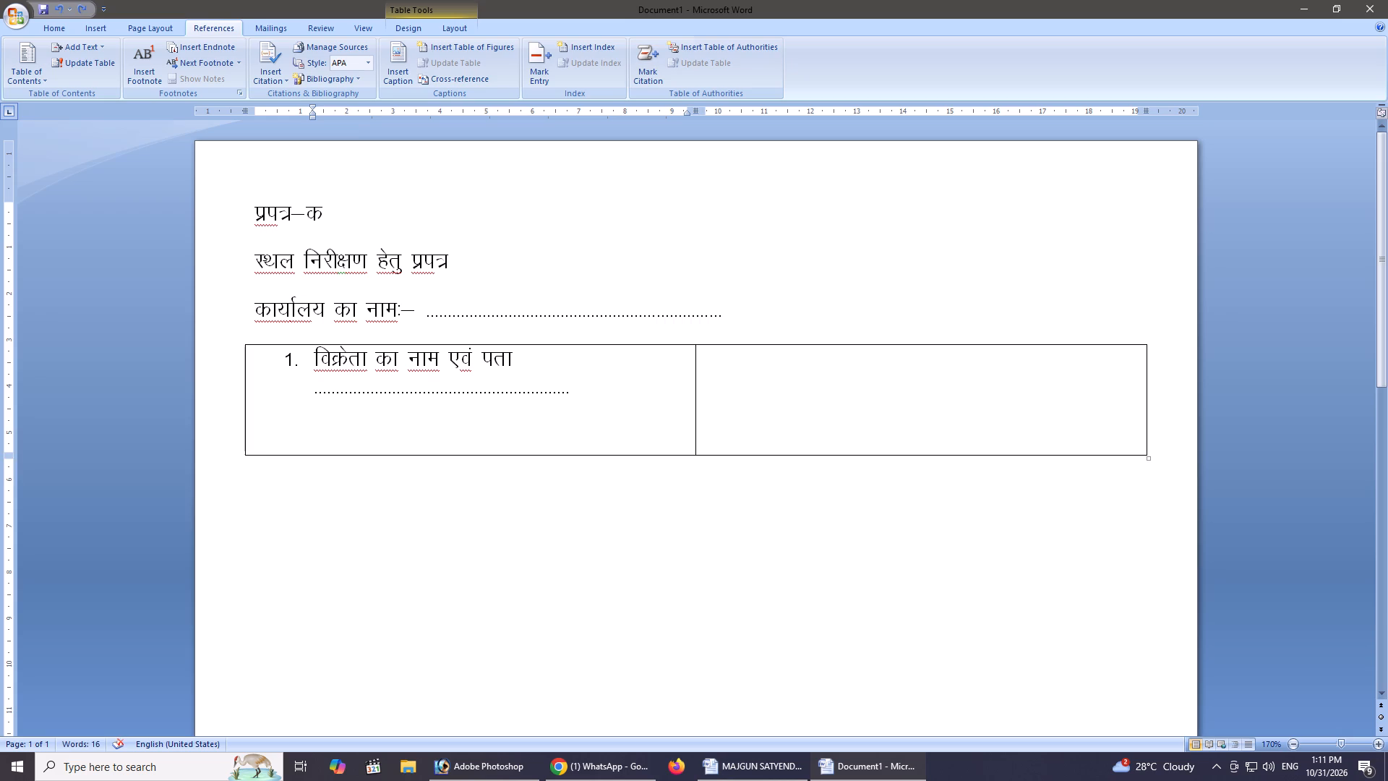
pyautogui.press('Return')
# Replace the first cell's dotted line with a copy of the dots after "कार्यालय का नाम", and repeat it on the two lines below.
pyautogui.moveTo(426, 313); pyautogui.dragTo(735, 310)
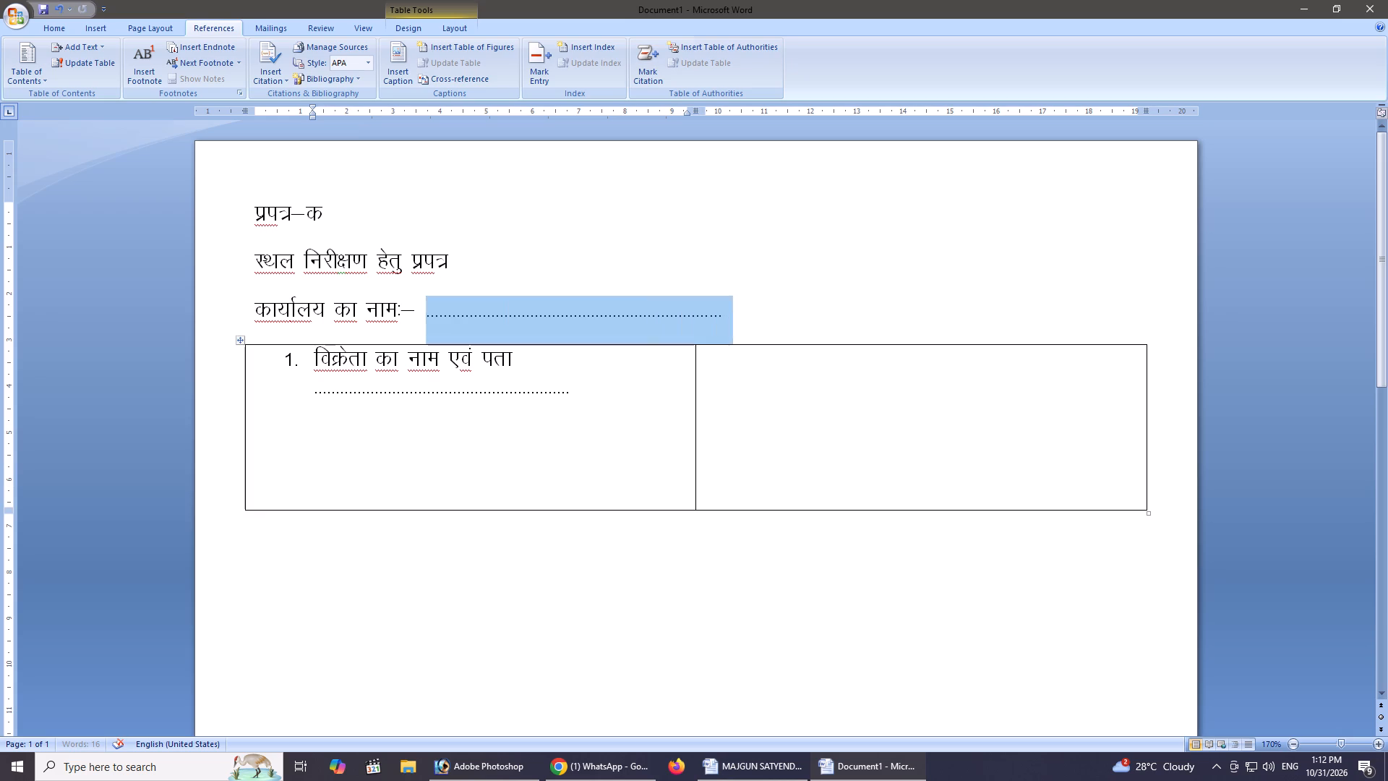
pyautogui.moveTo(735, 310); pyautogui.dragTo(721, 309)
pyautogui.hotkey('ctrl', 'c')
pyautogui.moveTo(575, 390); pyautogui.dragTo(319, 394)
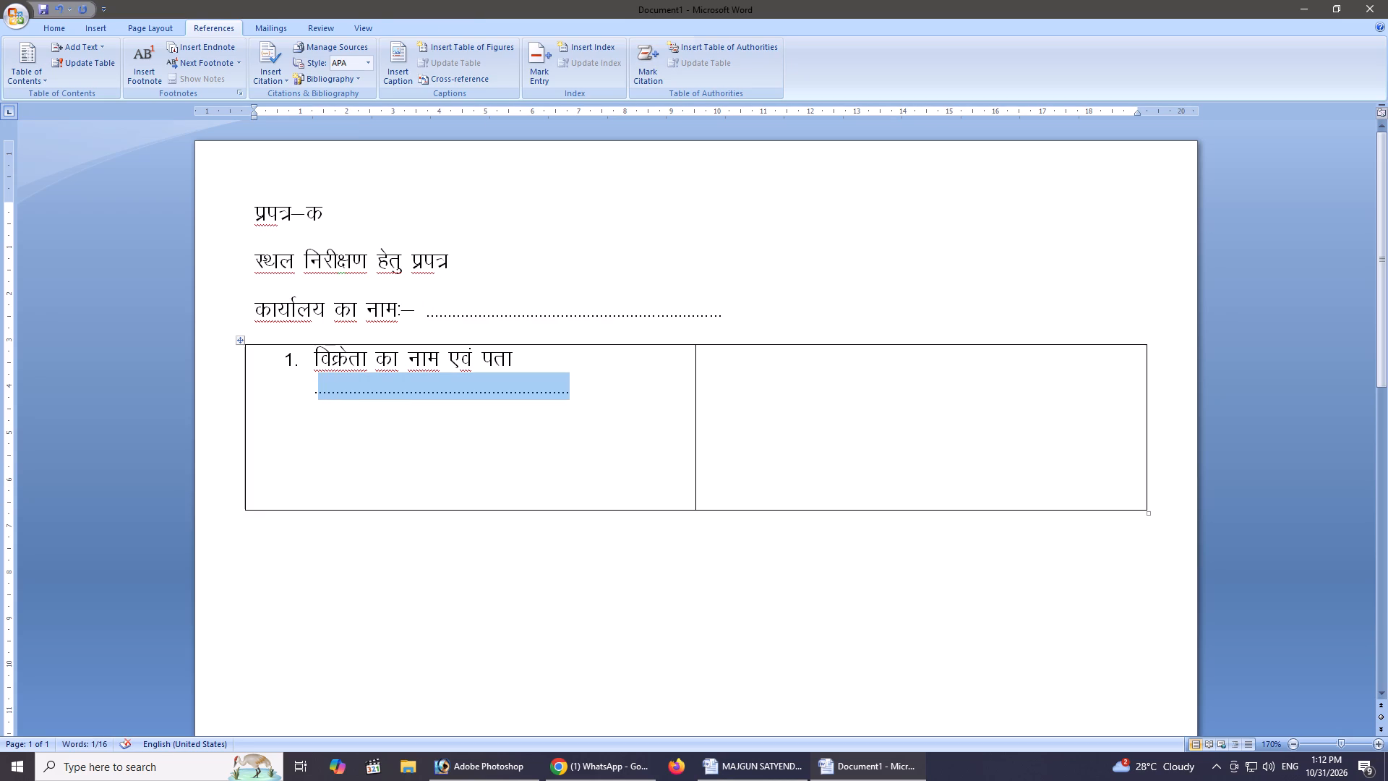
pyautogui.moveTo(319, 394); pyautogui.dragTo(315, 395)
pyautogui.hotkey('ctrl', 'v')
pyautogui.press('Return')
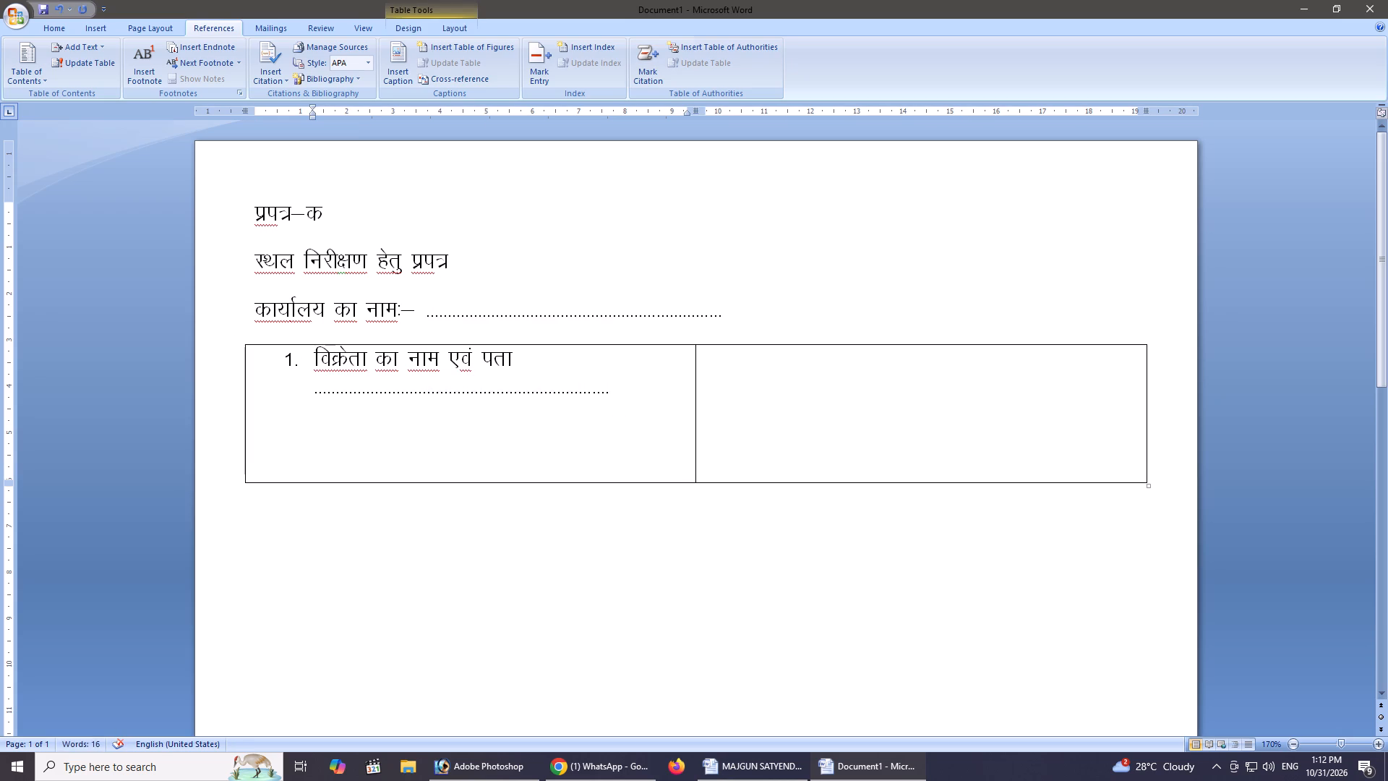
pyautogui.hotkey('ctrl', 'z')
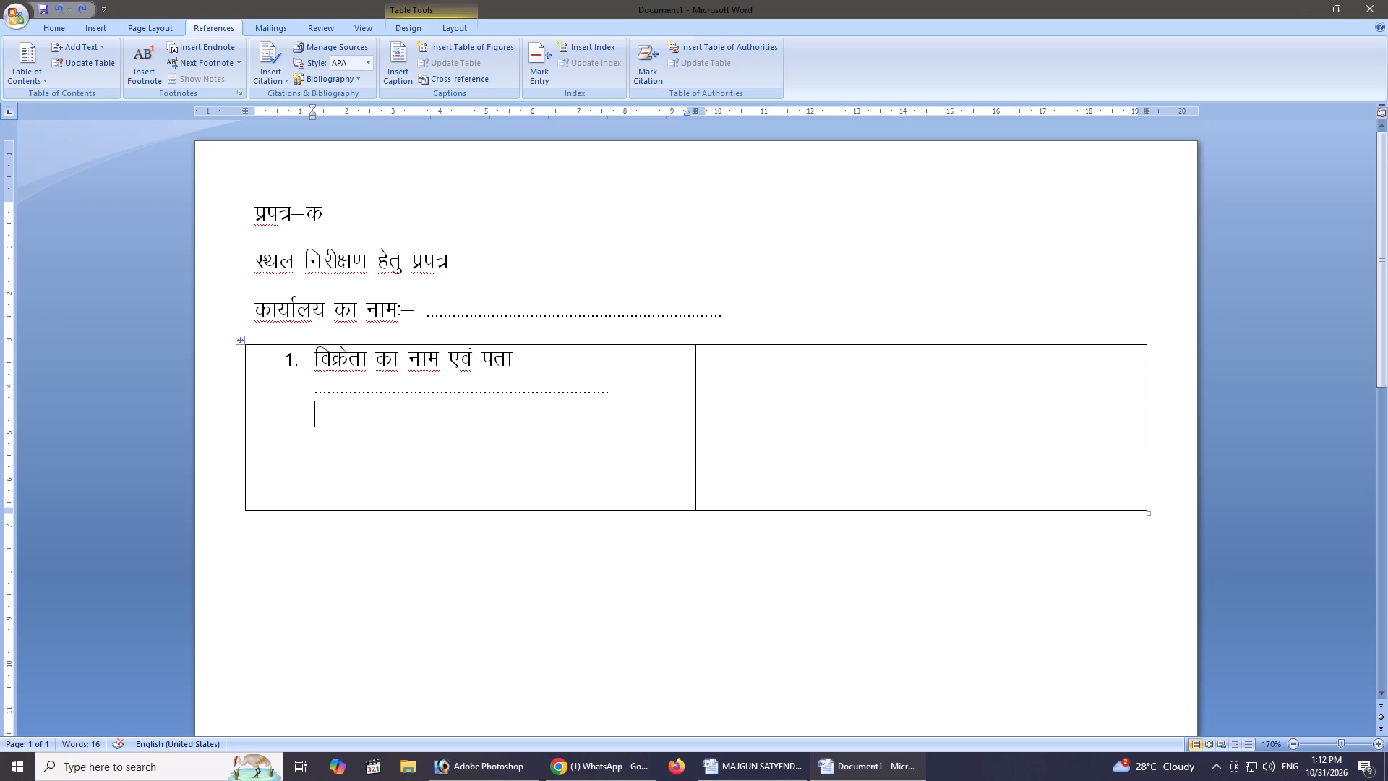
pyautogui.hotkey('ctrl', 'v')
pyautogui.click(432, 452)
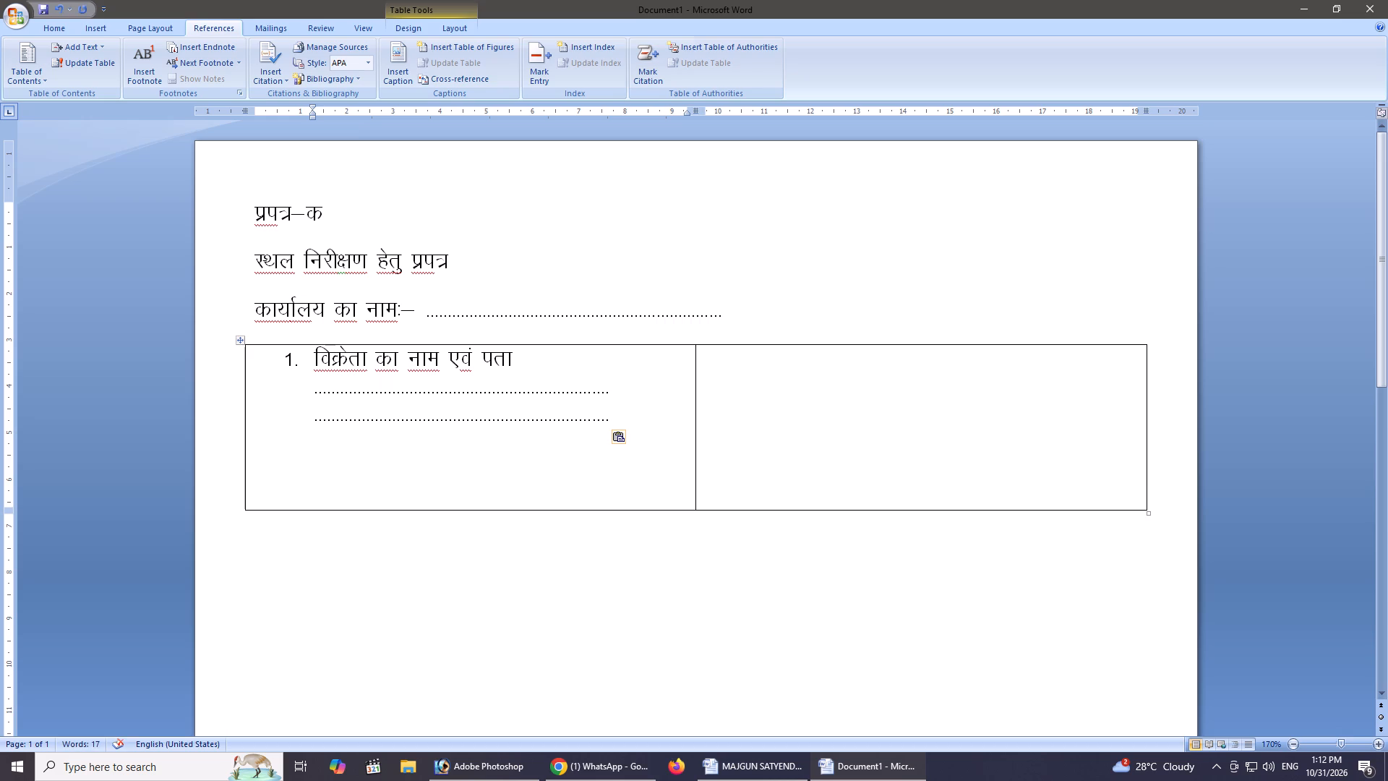
pyautogui.hotkey('ctrl', 'v')
# Enter numbered item 2, "क्रेता का नाम एवं पता", in the second table cell, with an unnumbered line below it.
pyautogui.click(706, 388)
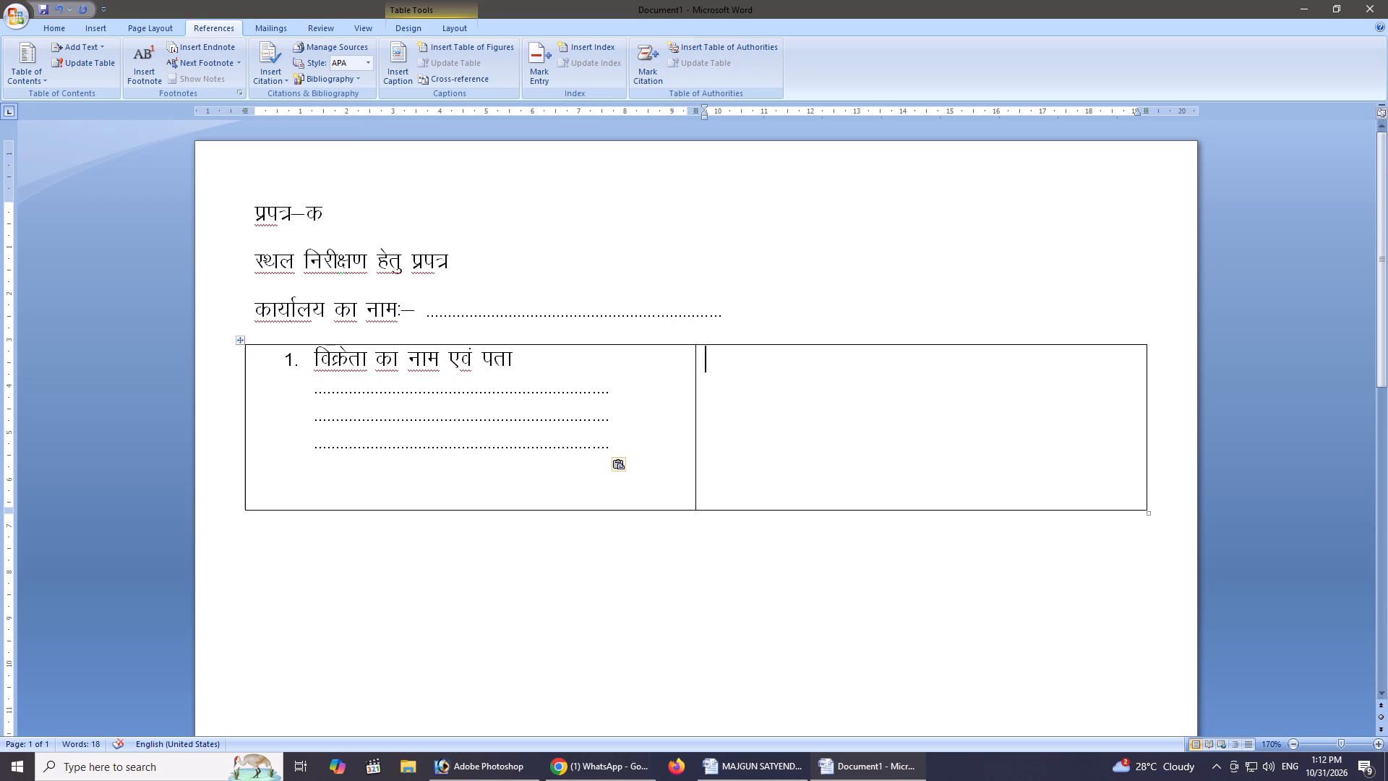
pyautogui.write('2-')
pyautogui.press('space')
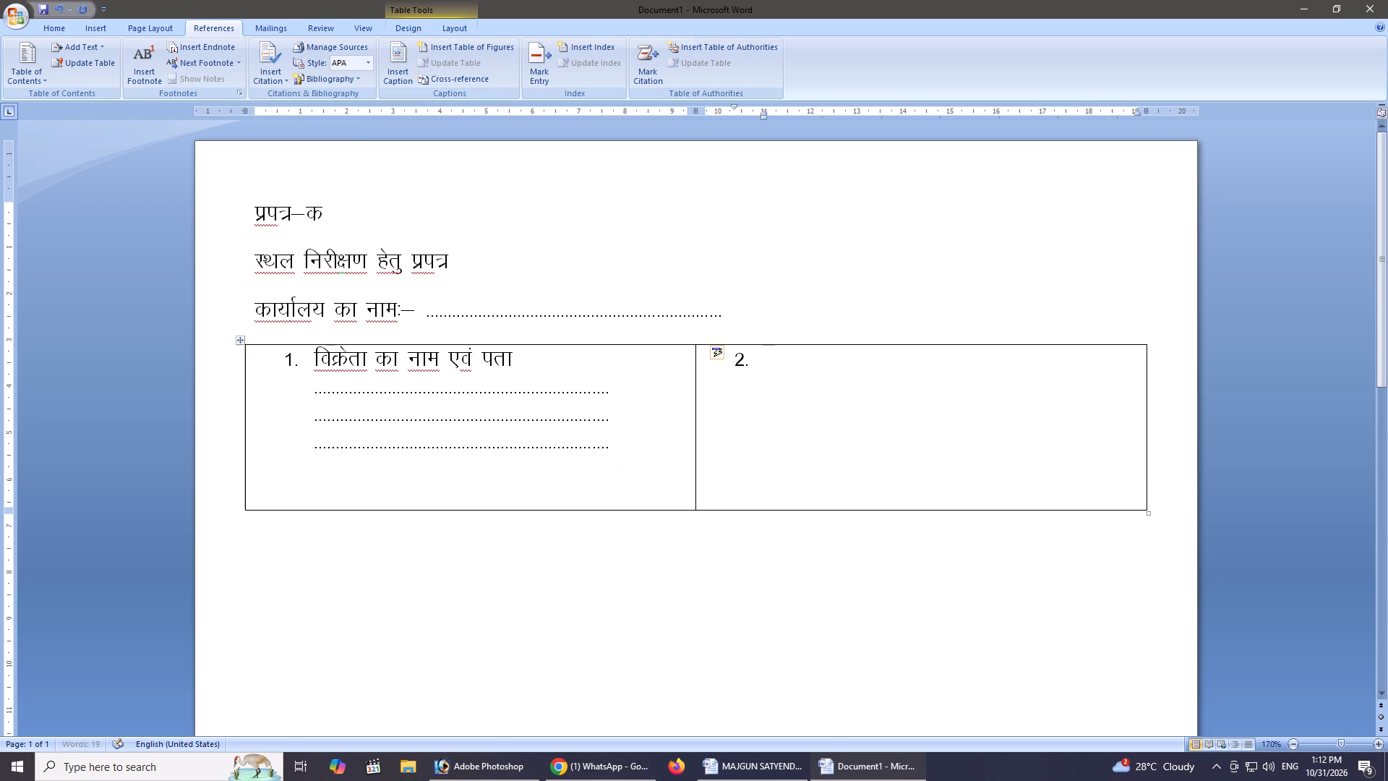
pyautogui.hotkey('alt', '0')
pyautogui.hotkey('alt', '2')
pyautogui.hotkey('alt', '1')
pyautogui.hotkey('alt', '6')
pyautogui.write('srk dk uke ,oa irk')
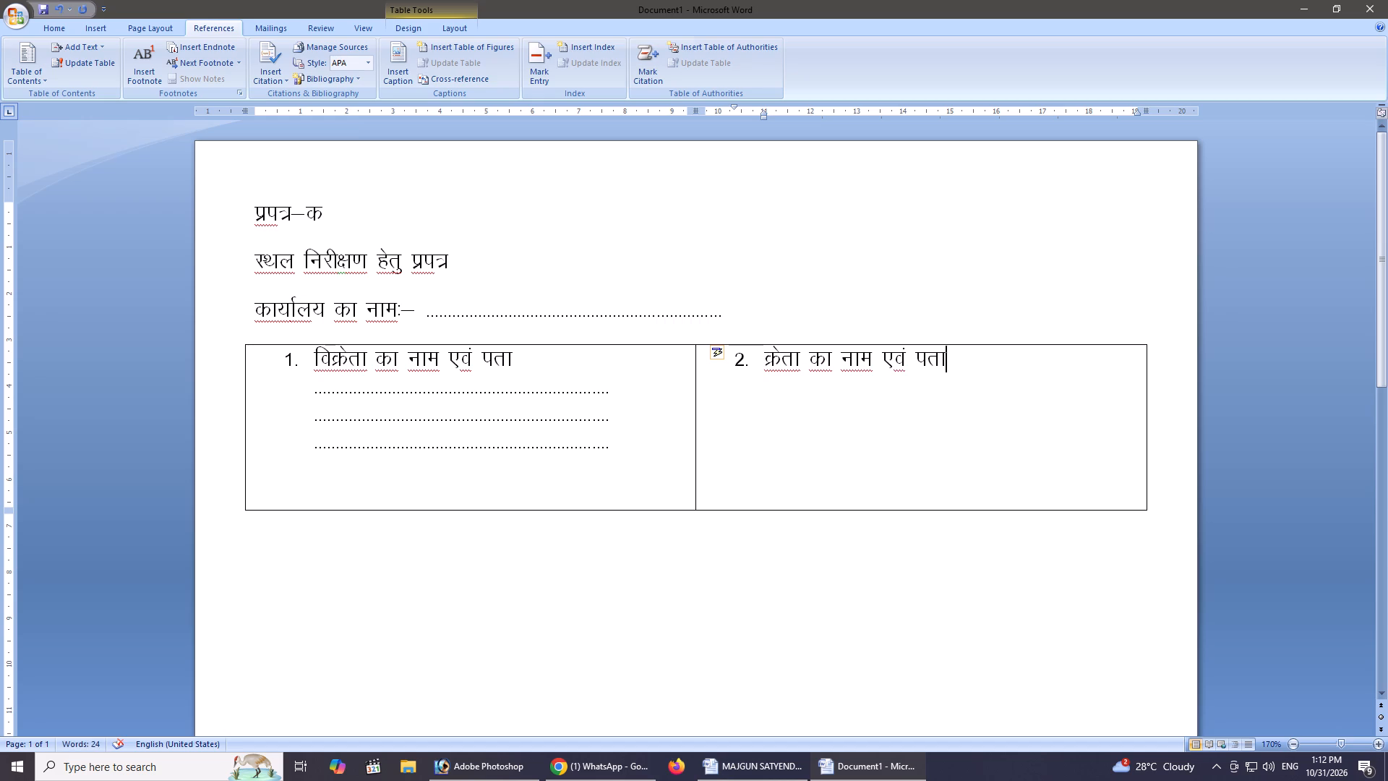
pyautogui.click(800, 407)
pyautogui.click(792, 405)
pyautogui.click(970, 358)
pyautogui.press('Return')
pyautogui.press('BackSpace')
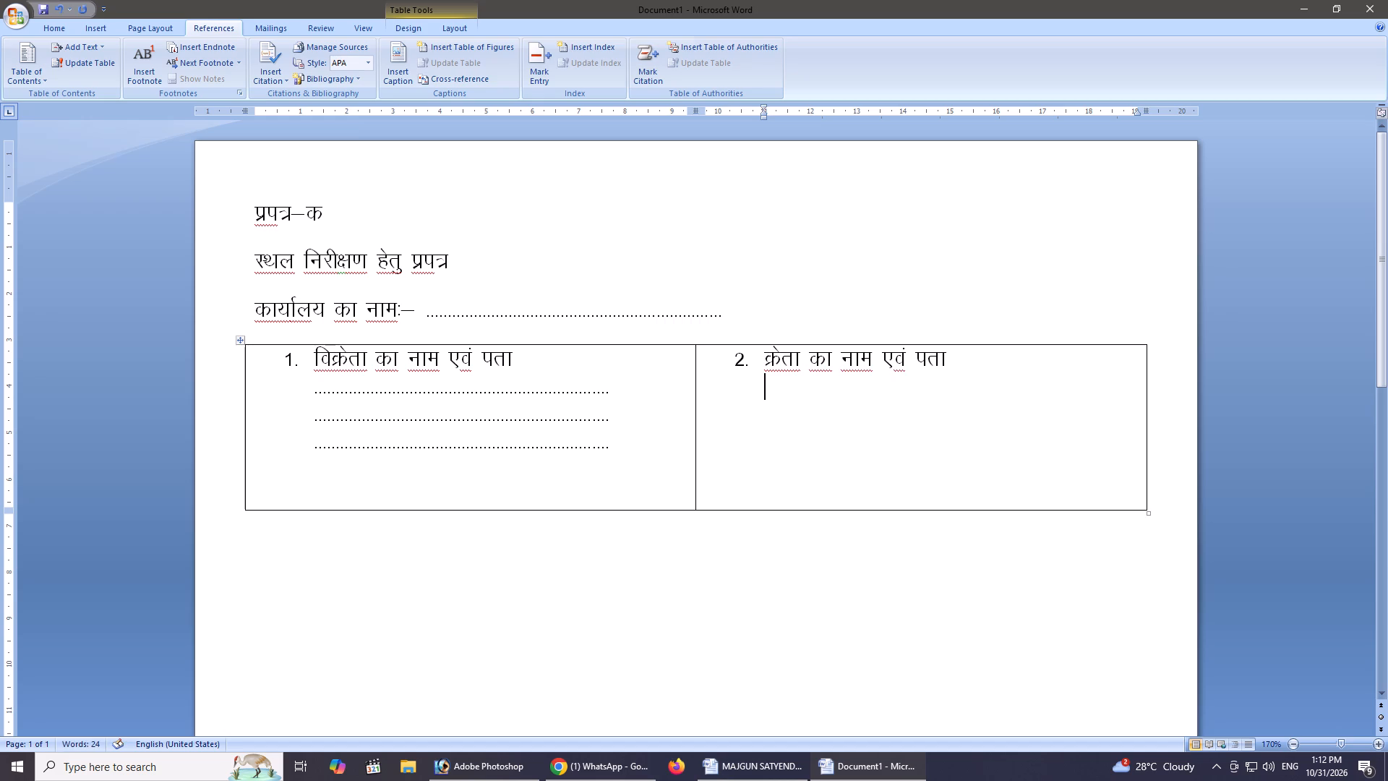
# Add a dotted fill-in line beneath "क्रेता का नाम एवं पता" and start a line below it, undoing the automatic conversion into a border.
pyautogui.press('-')
pyautogui.press('-')
pyautogui.press('-')
pyautogui.press('-')
pyautogui.press('-')
pyautogui.press('-')
pyautogui.press('-')
pyautogui.press('-')
pyautogui.press('-')
pyautogui.press('-')
pyautogui.press('-')
pyautogui.press('-')
pyautogui.press('-')
pyautogui.press('-')
pyautogui.press('-')
pyautogui.press('-')
pyautogui.press('-')
pyautogui.press('-')
pyautogui.press('-')
pyautogui.press('-')
pyautogui.press('-')
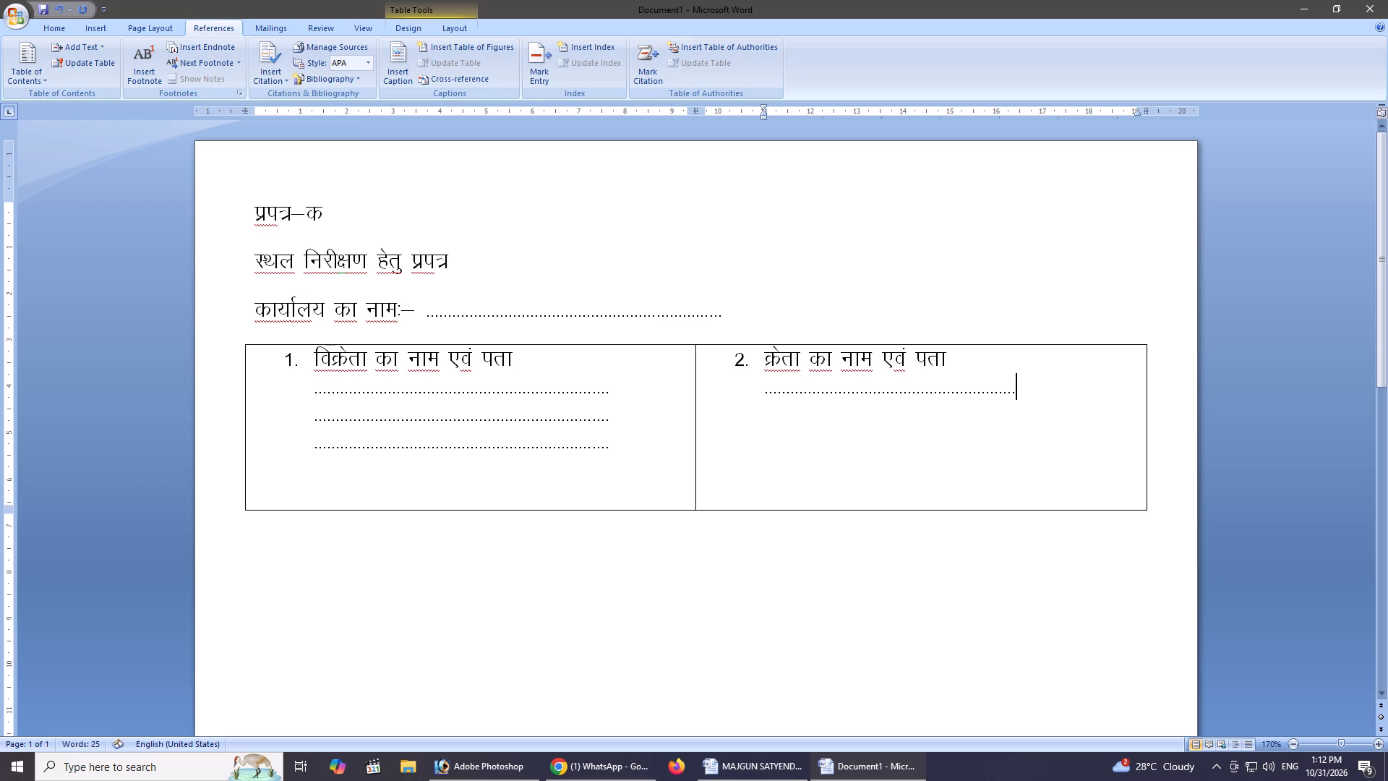
pyautogui.press('Return')
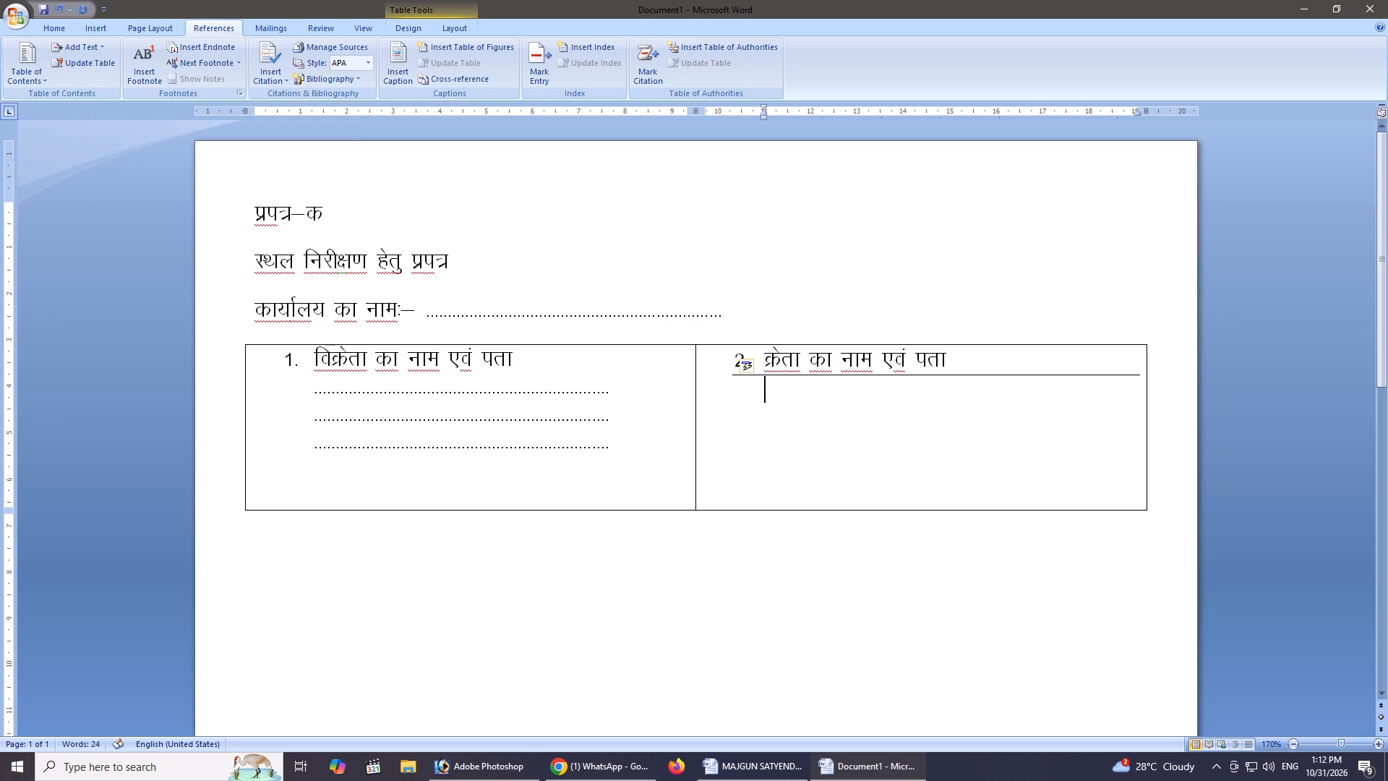
pyautogui.hotkey('ctrl', 'z')
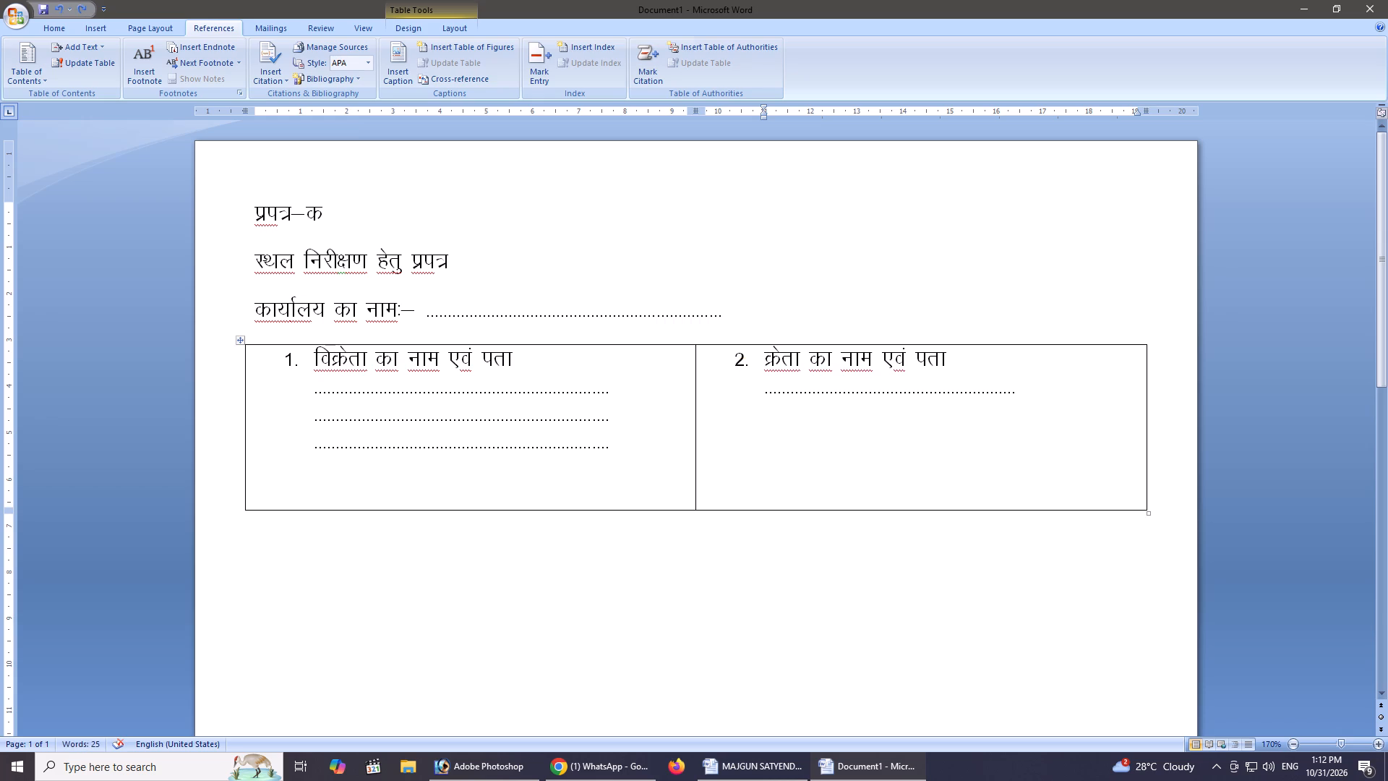
# Add a second dotted fill-in line of similar length in the second cell and start another line, undoing the automatic border conversion.
pyautogui.press('-')
pyautogui.press('-')
pyautogui.press('-')
pyautogui.press('-')
pyautogui.press('-')
pyautogui.press('-')
pyautogui.press('-')
pyautogui.press('-')
pyautogui.press('-')
pyautogui.press('-')
pyautogui.press('-')
pyautogui.press('-')
pyautogui.press('-')
pyautogui.press('-')
pyautogui.press('-')
pyautogui.press('-')
pyautogui.press('-')
pyautogui.press('-')
pyautogui.press('-')
pyautogui.press('-')
pyautogui.press('-')
pyautogui.press('-')
pyautogui.press('-')
pyautogui.press('-')
pyautogui.press('-')
pyautogui.press('-')
pyautogui.press('-')
pyautogui.press('-')
pyautogui.press('-')
pyautogui.press('-')
pyautogui.press('-')
pyautogui.press('-')
pyautogui.press('-')
pyautogui.press('-')
pyautogui.press('-')
pyautogui.press('-')
pyautogui.write('----')
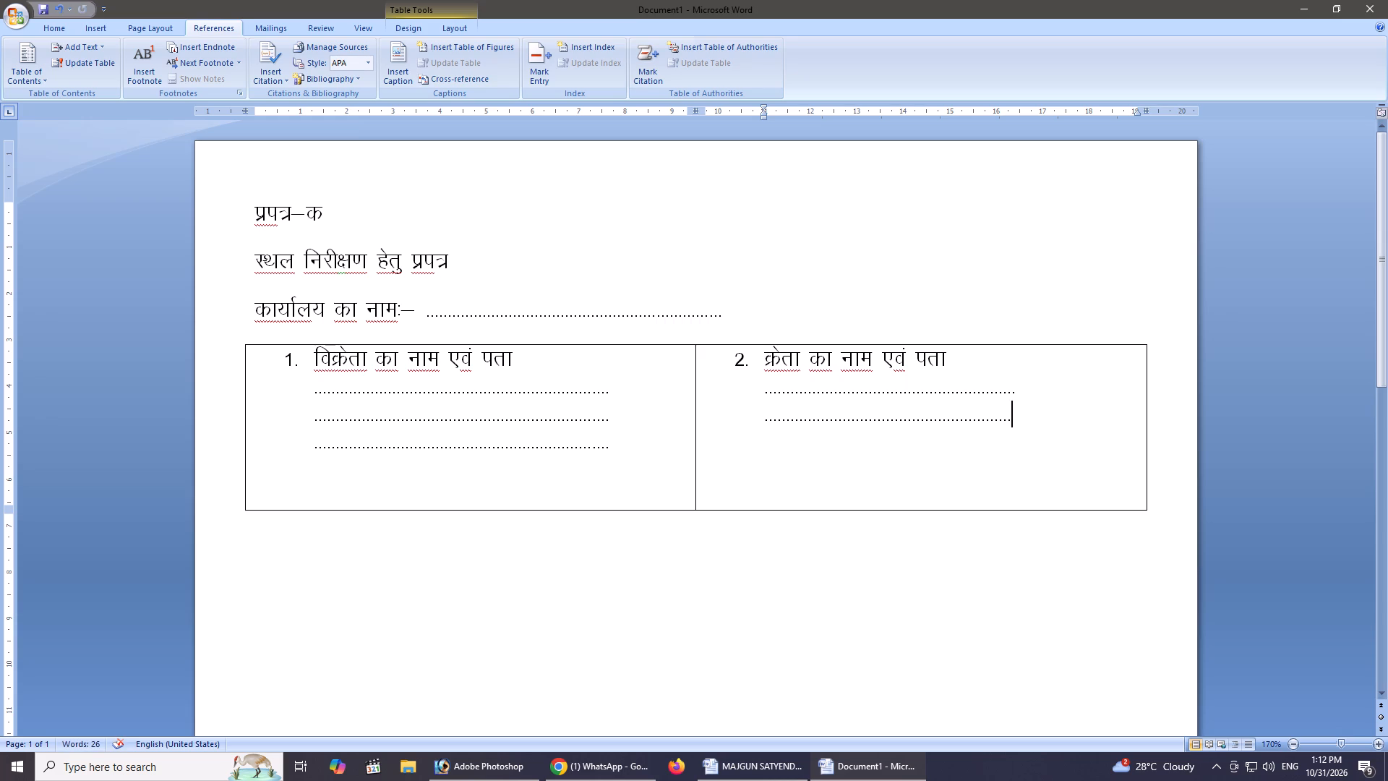
pyautogui.press('Return')
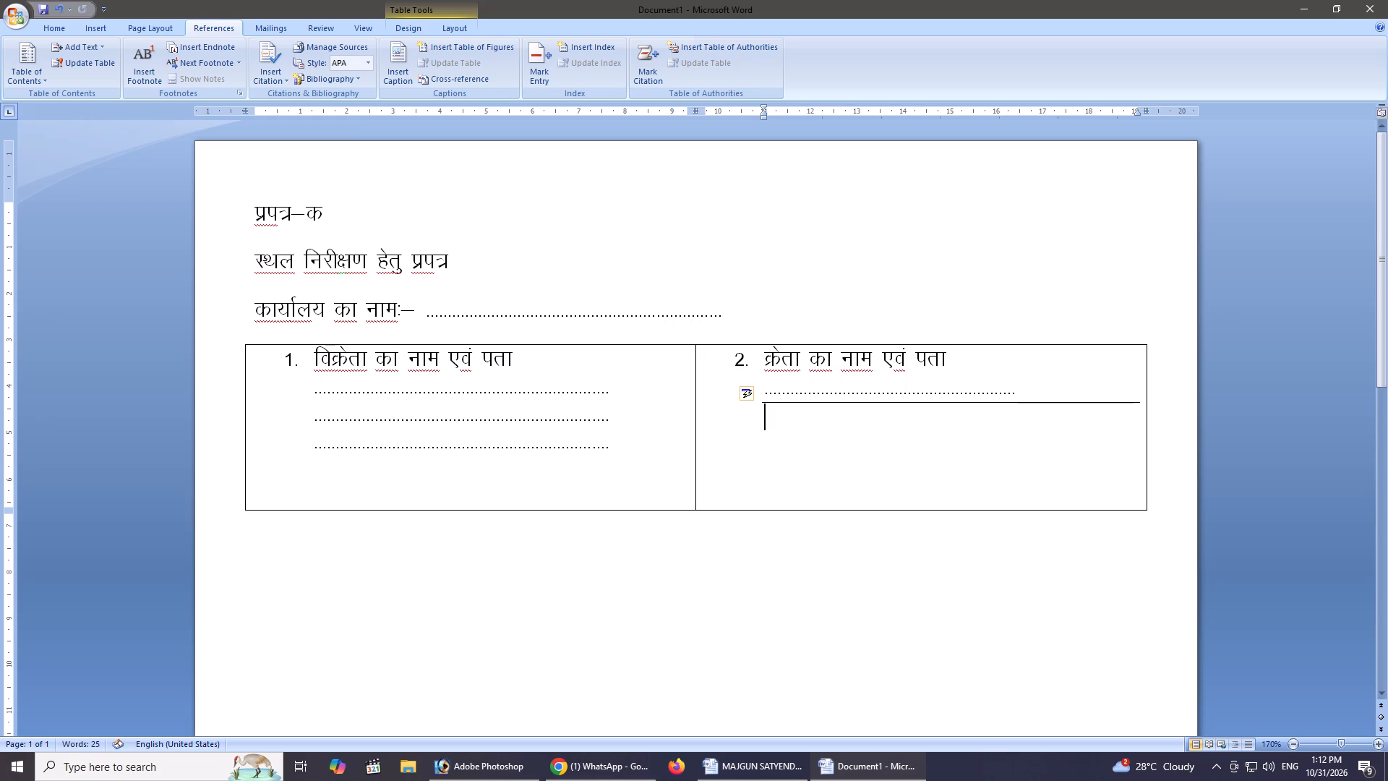
pyautogui.hotkey('ctrl', 'z')
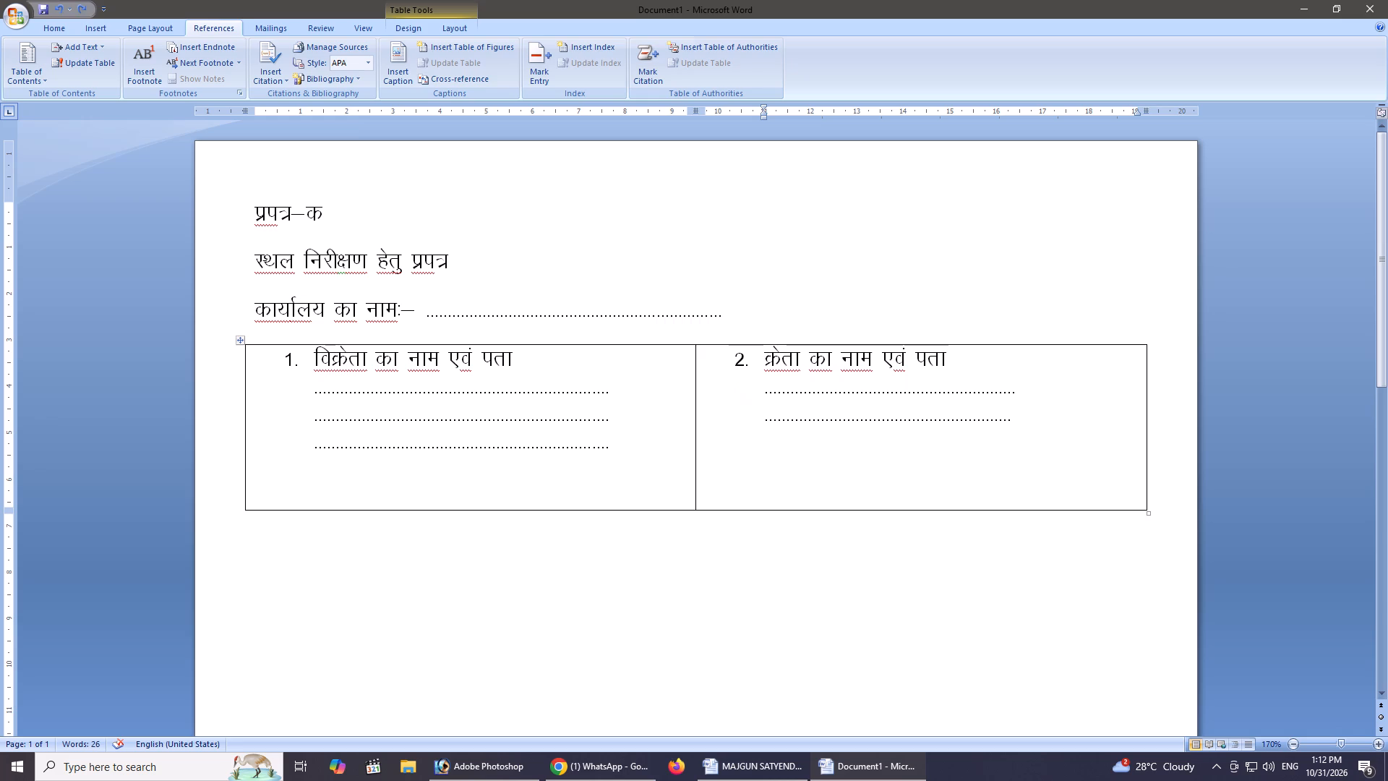
# Add a third dotted fill-in line in the second table cell, matching the length of the two above.
pyautogui.press('-')
pyautogui.press('-')
pyautogui.press('-')
pyautogui.press('-')
pyautogui.press('-')
pyautogui.press('-')
pyautogui.press('-')
pyautogui.press('-')
pyautogui.press('-')
pyautogui.press('-')
pyautogui.press('-')
pyautogui.press('-')
pyautogui.press('-')
pyautogui.press('-')
pyautogui.press('-')
pyautogui.press('-')
pyautogui.press('-')
pyautogui.press('-')
pyautogui.press('-')
pyautogui.press('-')
pyautogui.write('--')
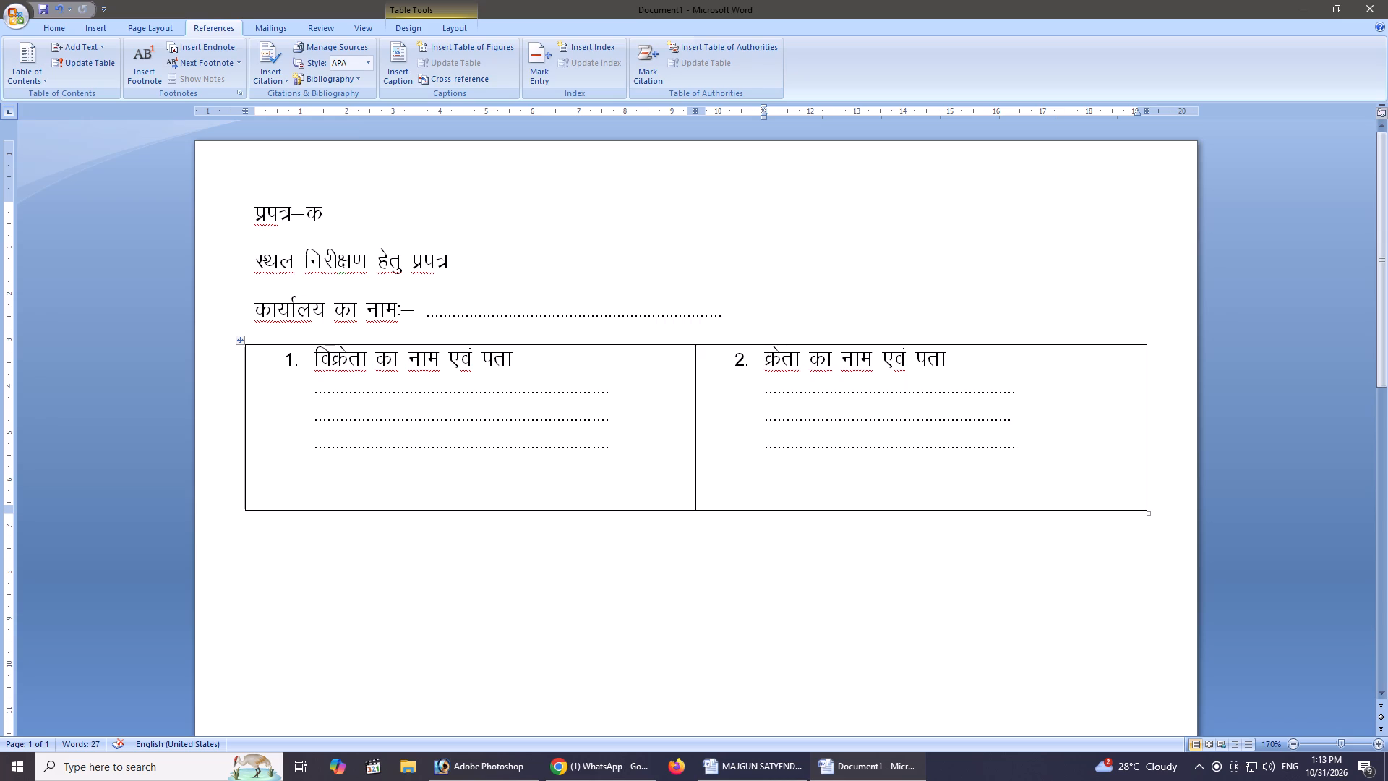
# Narrow the table, bringing its right edge in to about 18.2 cm and its left edge in to about 0.5 cm on the ruler.
pyautogui.click(1146, 515)
pyautogui.moveTo(1147, 513); pyautogui.dragTo(1099, 477)
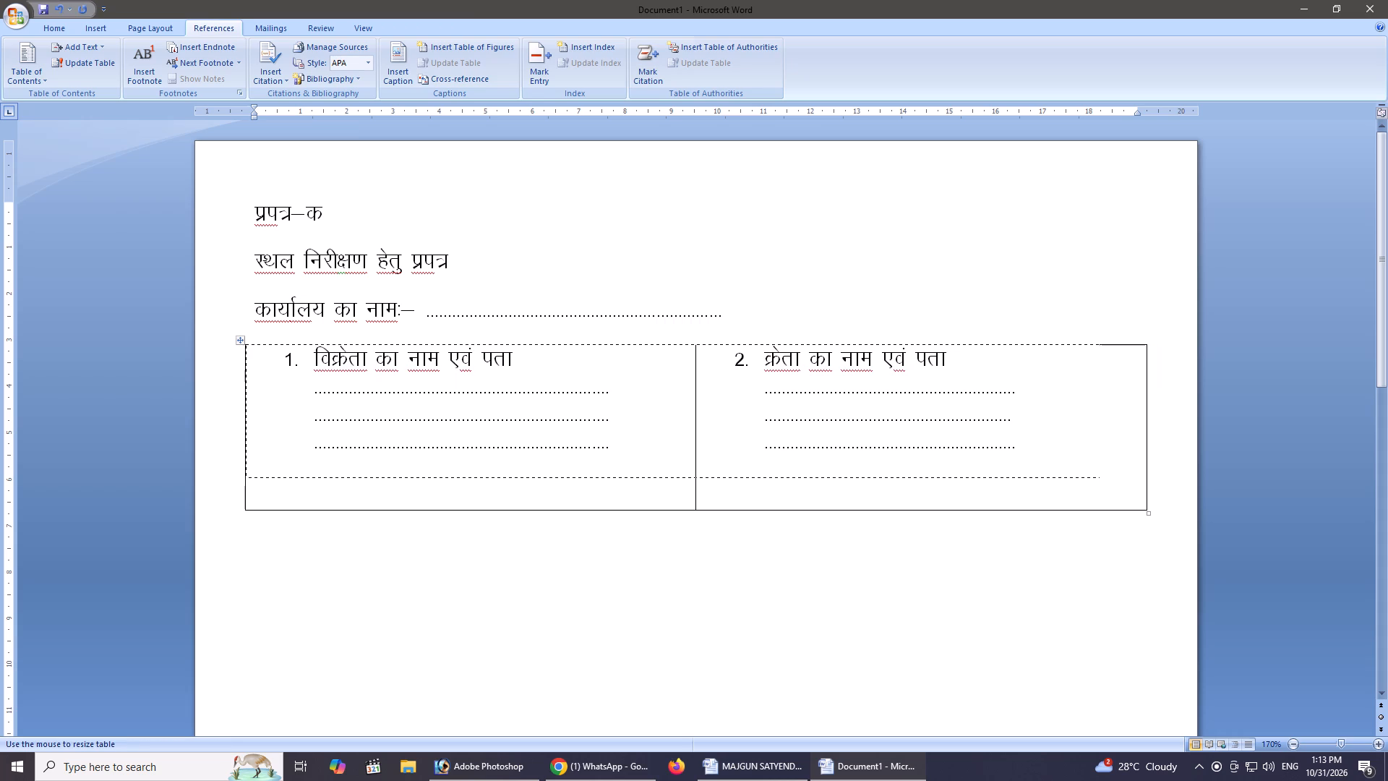
pyautogui.moveTo(1099, 477); pyautogui.dragTo(1108, 472)
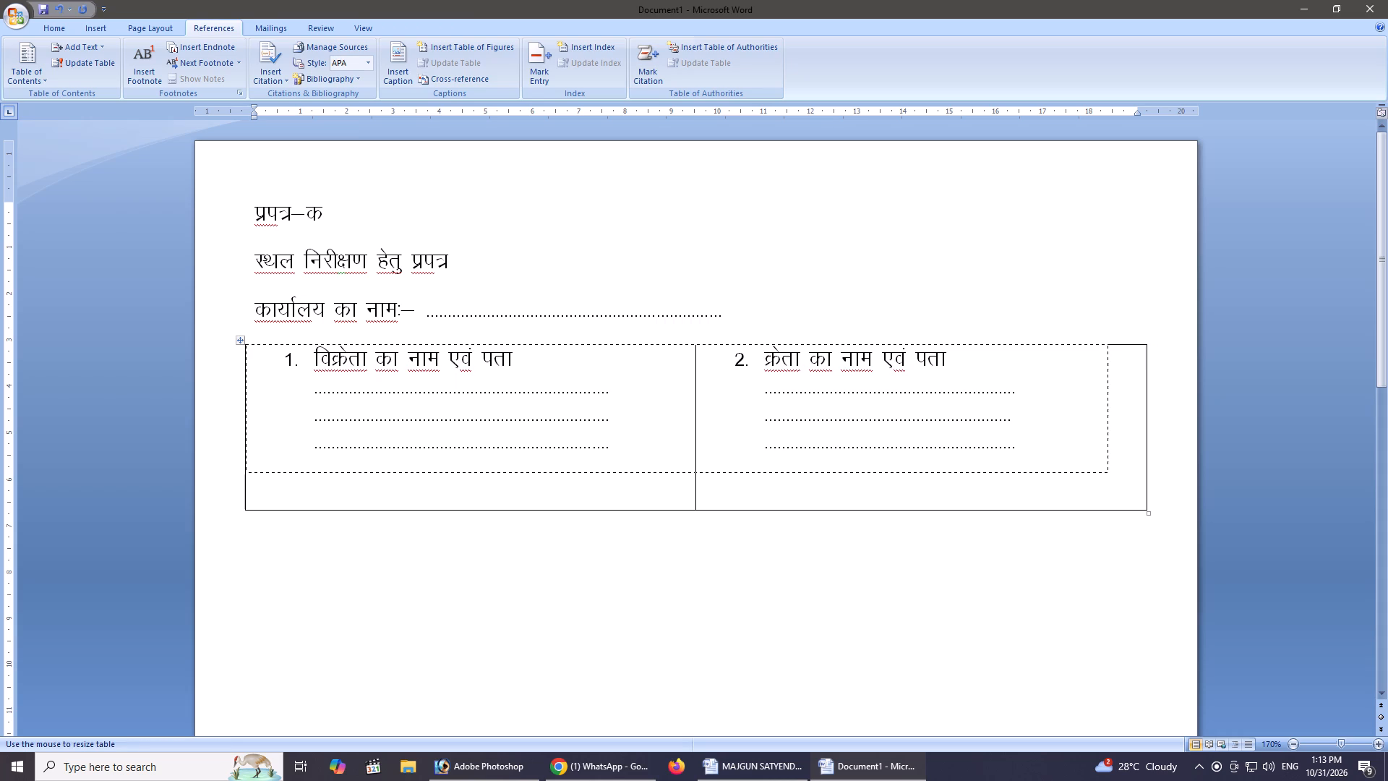
pyautogui.moveTo(1108, 472); pyautogui.dragTo(1099, 469)
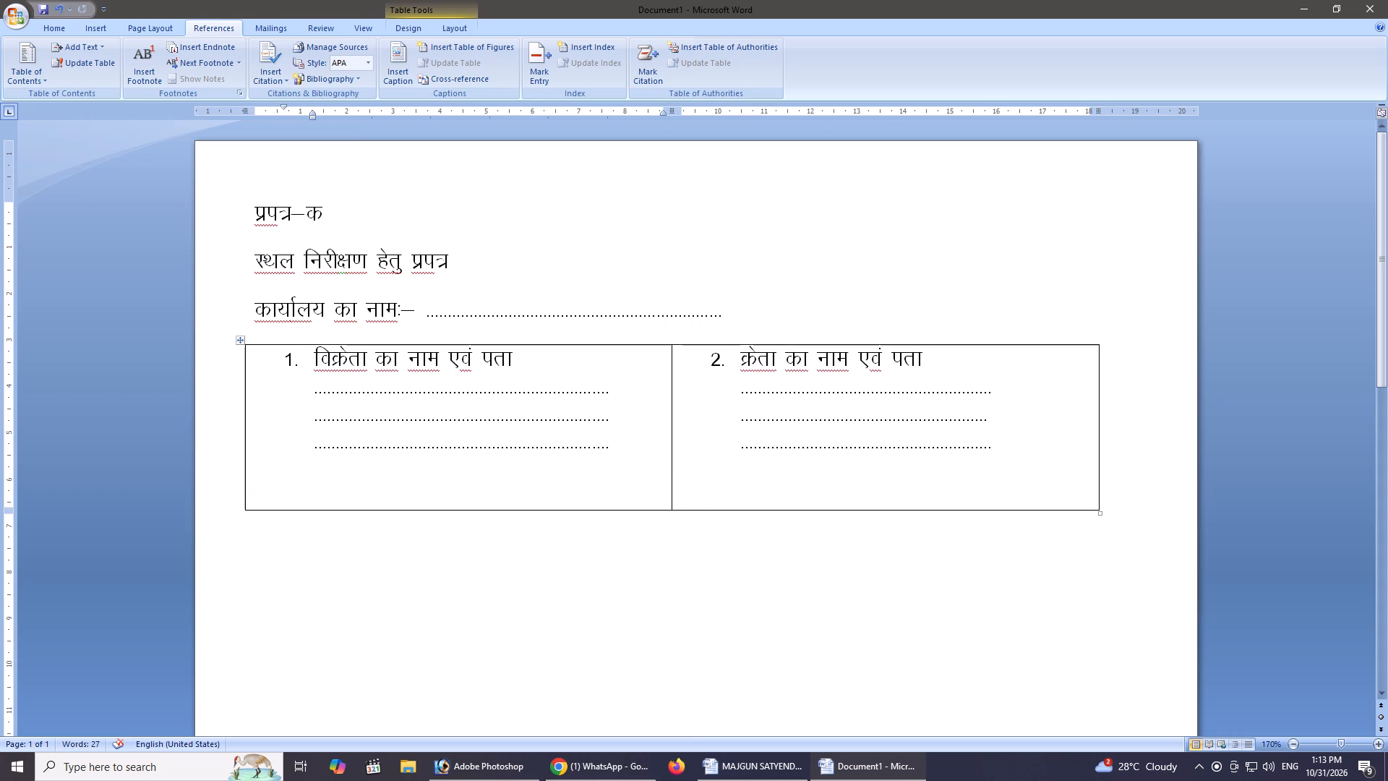
pyautogui.moveTo(241, 337); pyautogui.dragTo(268, 337)
pyautogui.click(236, 338)
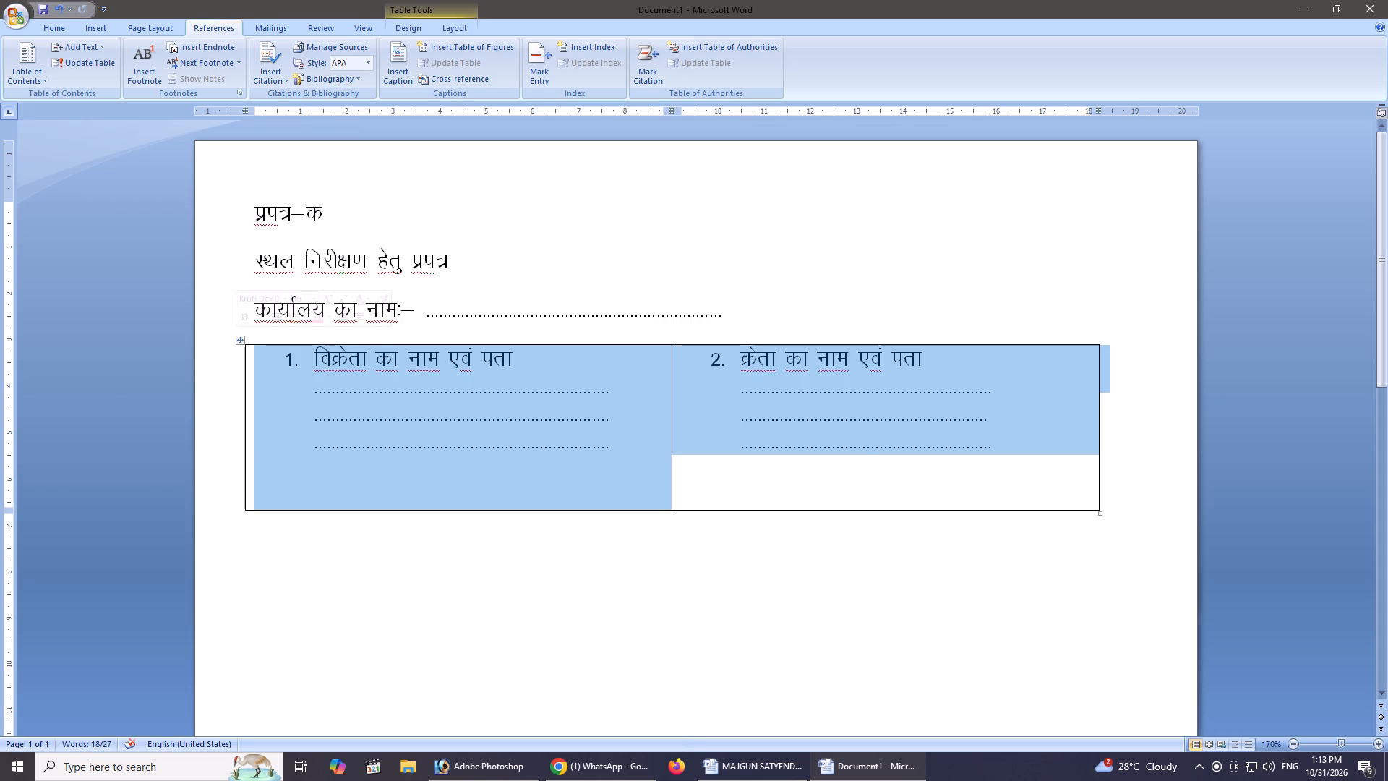
pyautogui.click(254, 376)
pyautogui.click(249, 580)
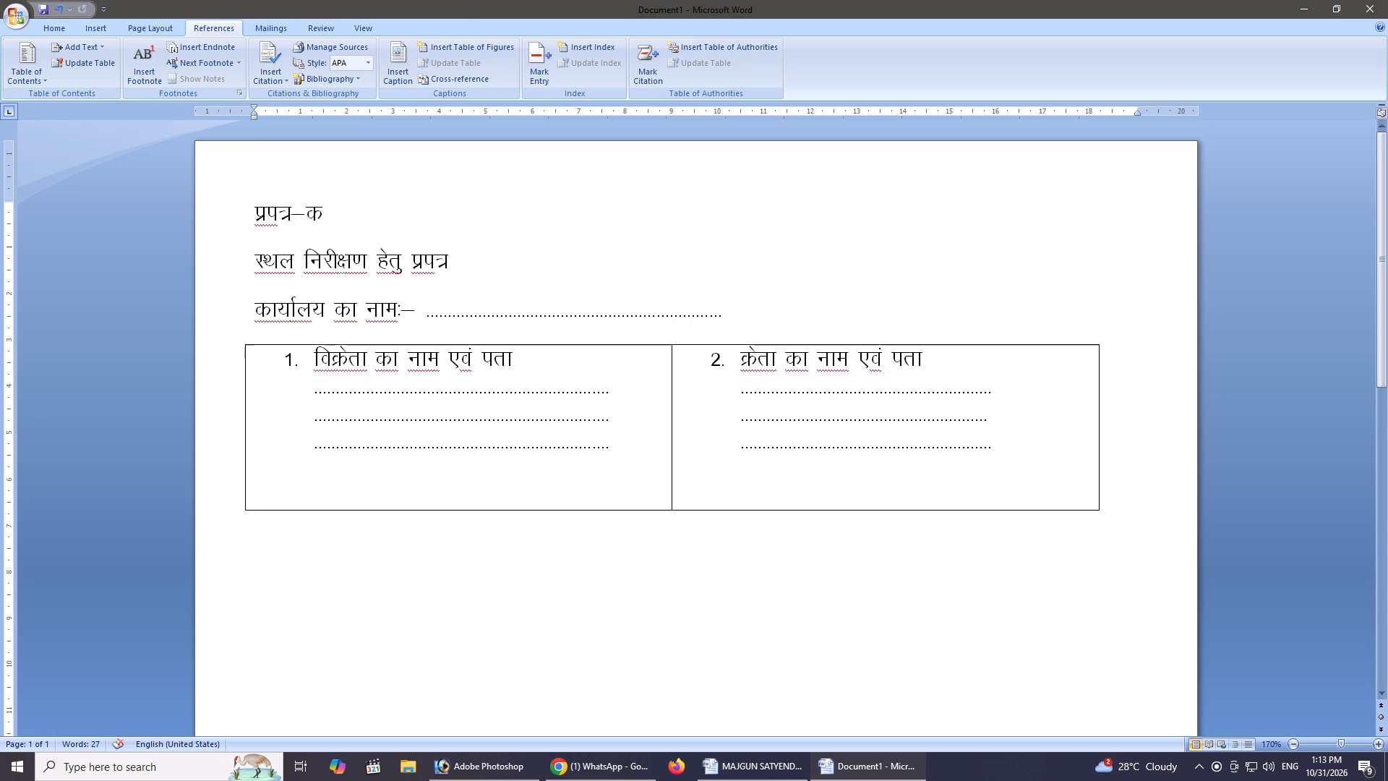
pyautogui.moveTo(245, 440); pyautogui.dragTo(278, 440)
# Indent the three heading lines about 0.75 cm from the left and about 0.8 cm from the right to align with the table.
pyautogui.moveTo(243, 208); pyautogui.dragTo(252, 211)
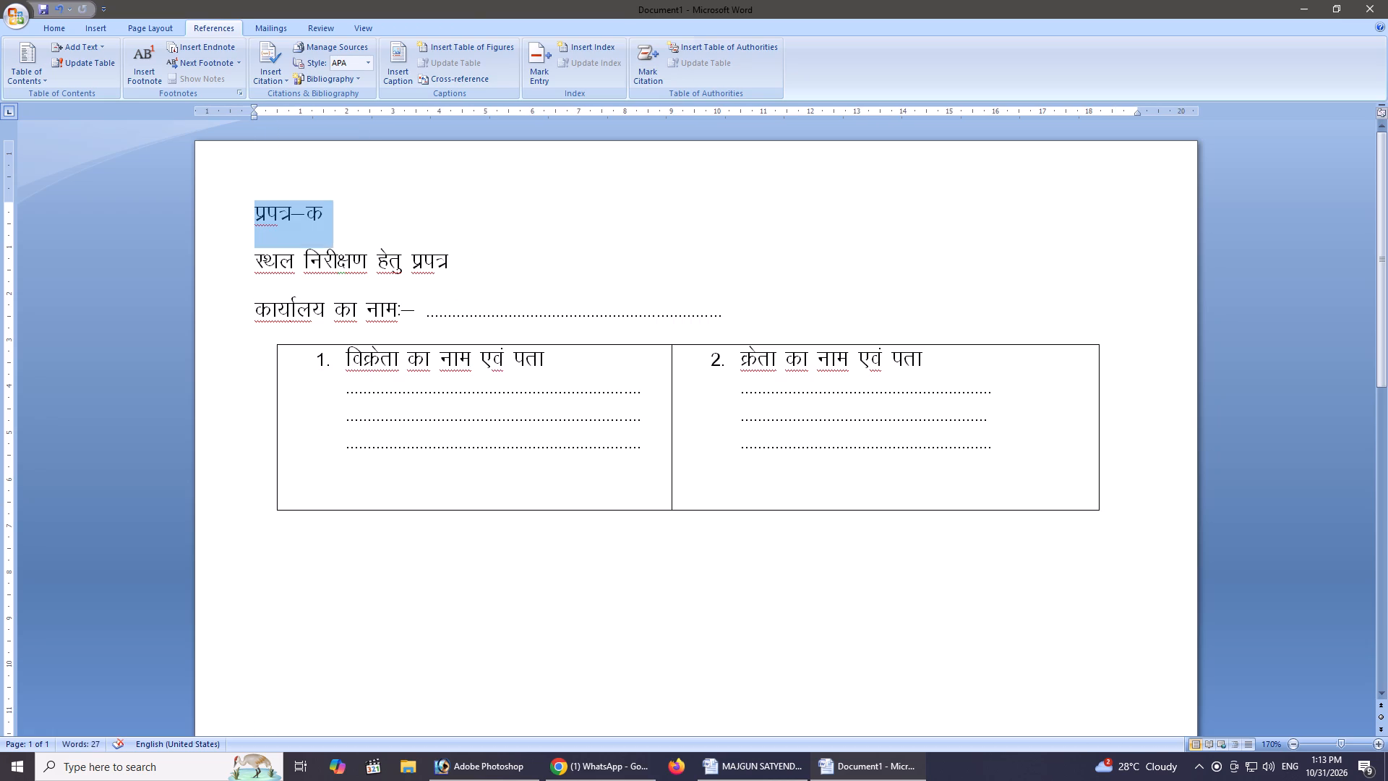
pyautogui.moveTo(252, 211); pyautogui.dragTo(466, 307)
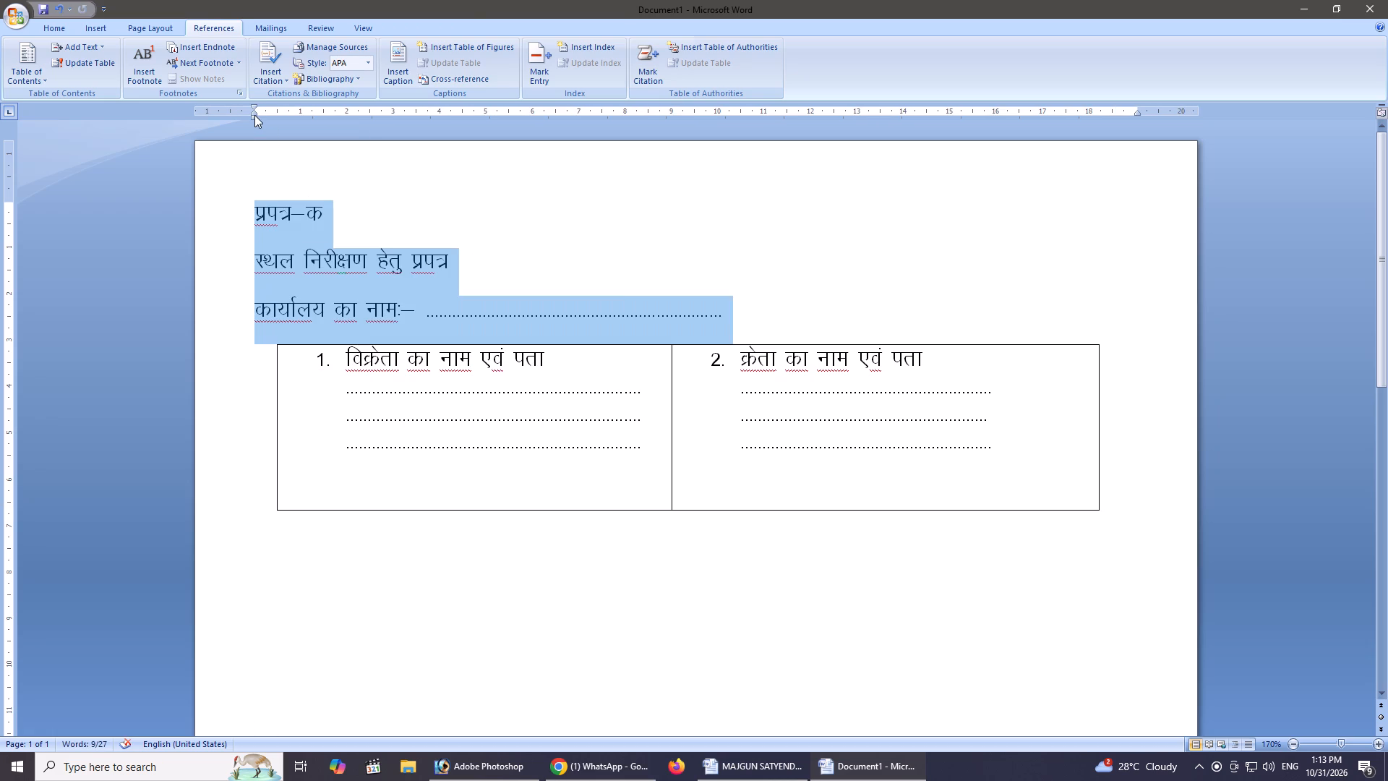
pyautogui.moveTo(254, 115); pyautogui.dragTo(286, 120)
pyautogui.moveTo(1140, 114); pyautogui.dragTo(1100, 106)
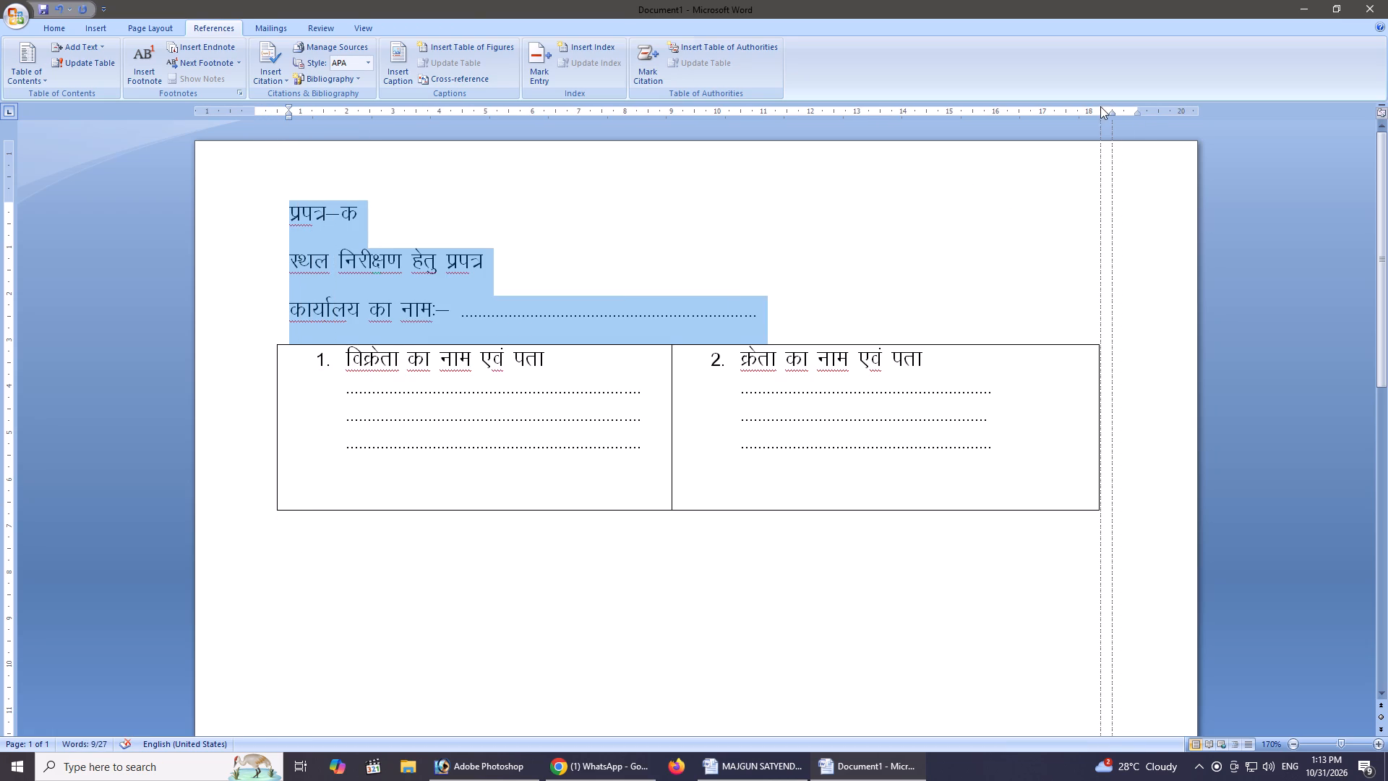
pyautogui.moveTo(1100, 106); pyautogui.dragTo(1094, 105)
pyautogui.moveTo(1094, 105); pyautogui.dragTo(1096, 105)
pyautogui.click(520, 311)
# Set the three heading lines to 1.0 line spacing and remove the space after each paragraph.
pyautogui.moveTo(292, 215); pyautogui.dragTo(670, 321)
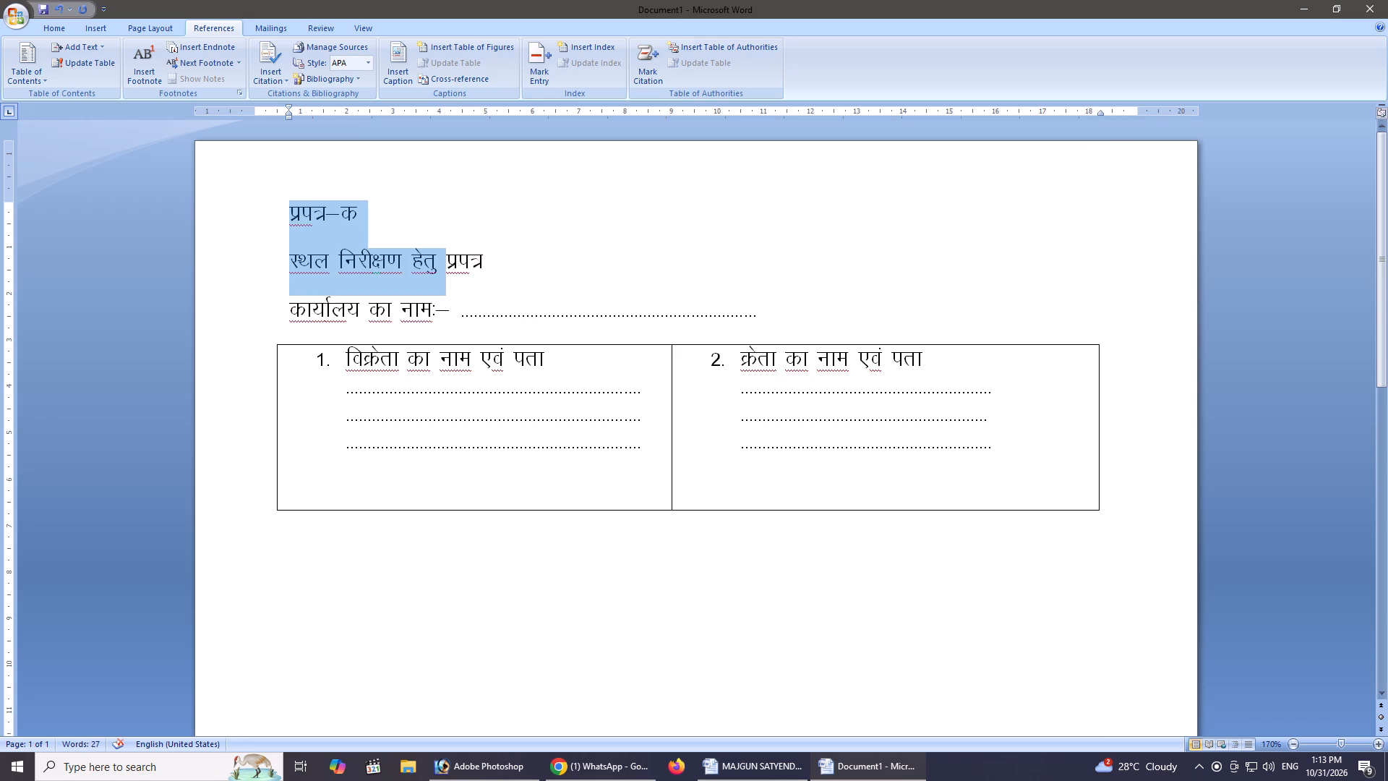
pyautogui.moveTo(670, 321); pyautogui.dragTo(747, 313)
pyautogui.click(58, 30)
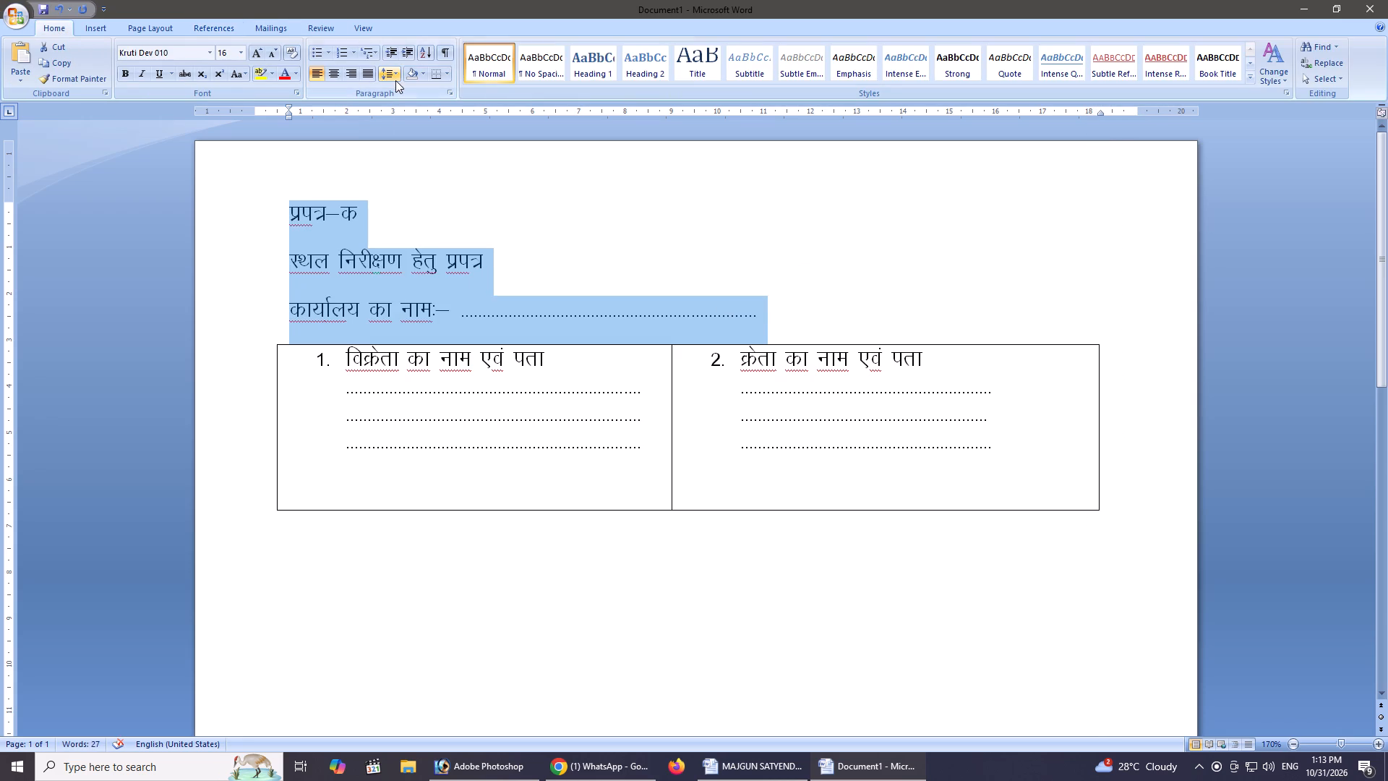
pyautogui.click(397, 78)
pyautogui.click(408, 88)
pyautogui.click(385, 74)
pyautogui.click(412, 221)
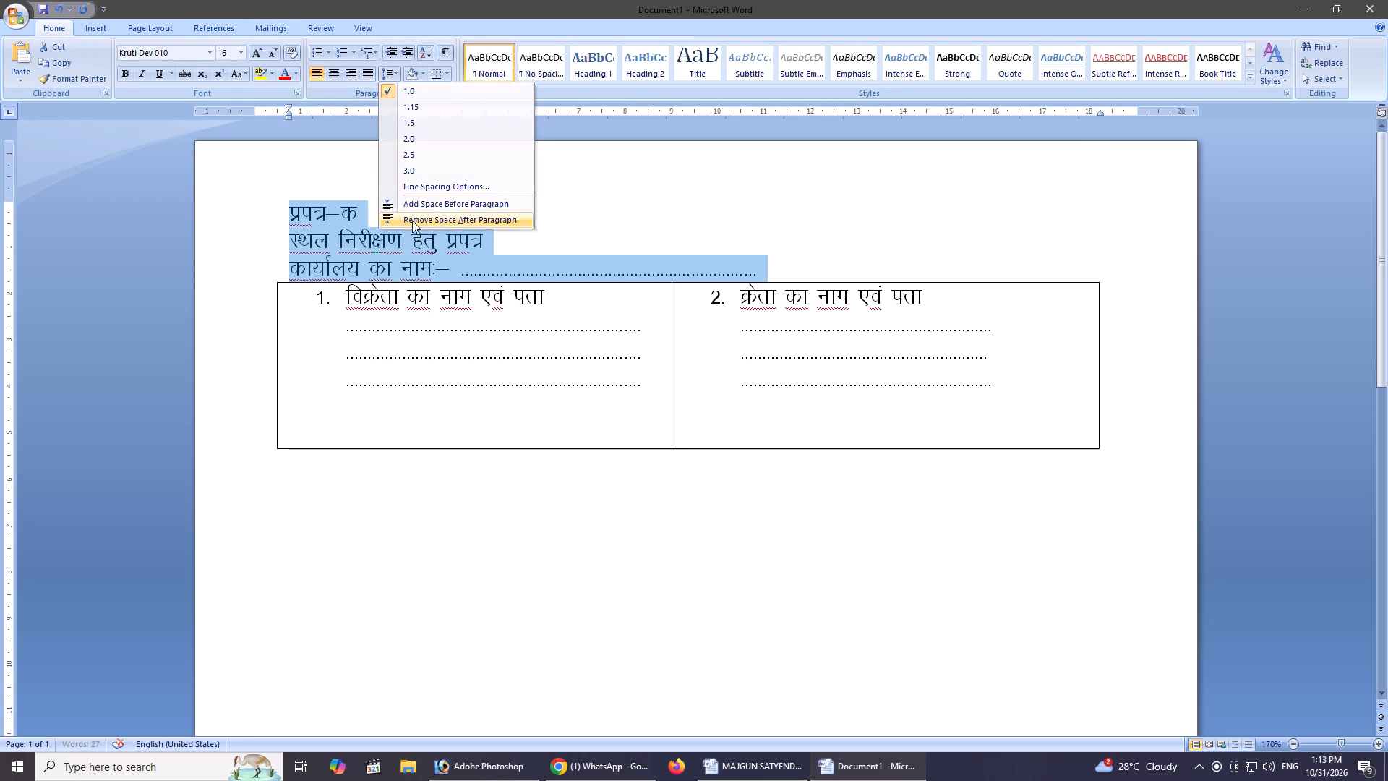
pyautogui.click(481, 250)
# Insert a blank line between the "कार्यालय का नाम" line and the table.
pyautogui.click(815, 273)
pyautogui.press('Return')
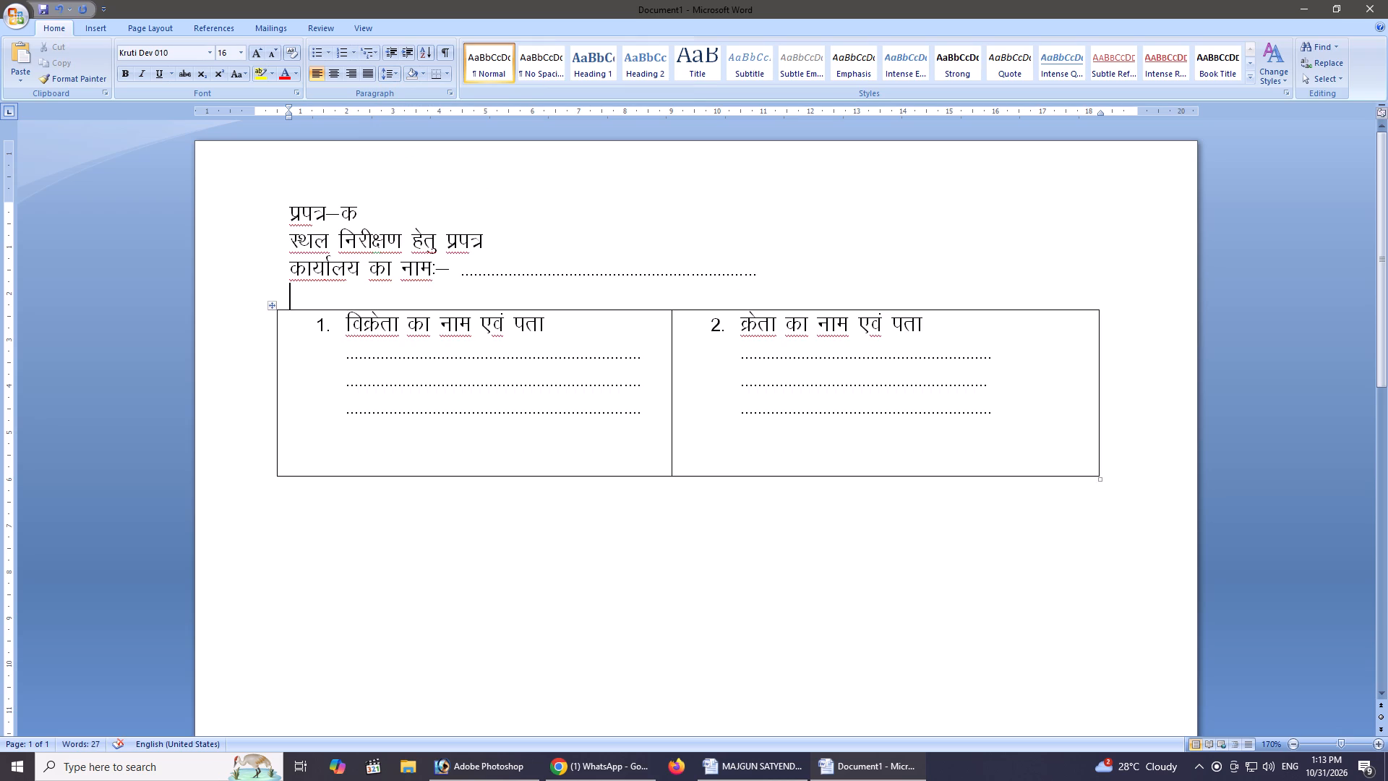
# Align the table's left edge with the heading lines at about 0.75 cm and move the column divider to about 9.25 cm on the ruler.
pyautogui.click(278, 368)
pyautogui.click(266, 388)
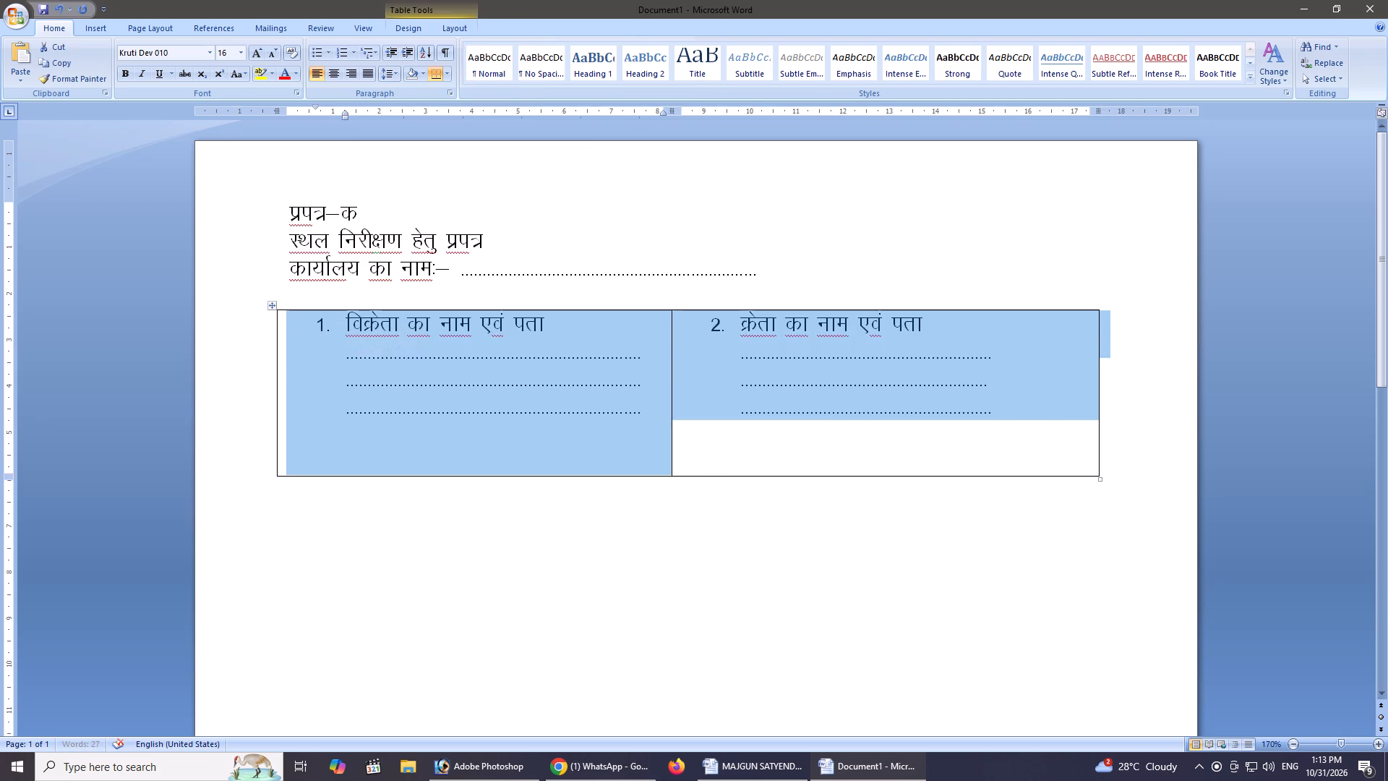
pyautogui.click(317, 543)
pyautogui.moveTo(275, 410); pyautogui.dragTo(285, 407)
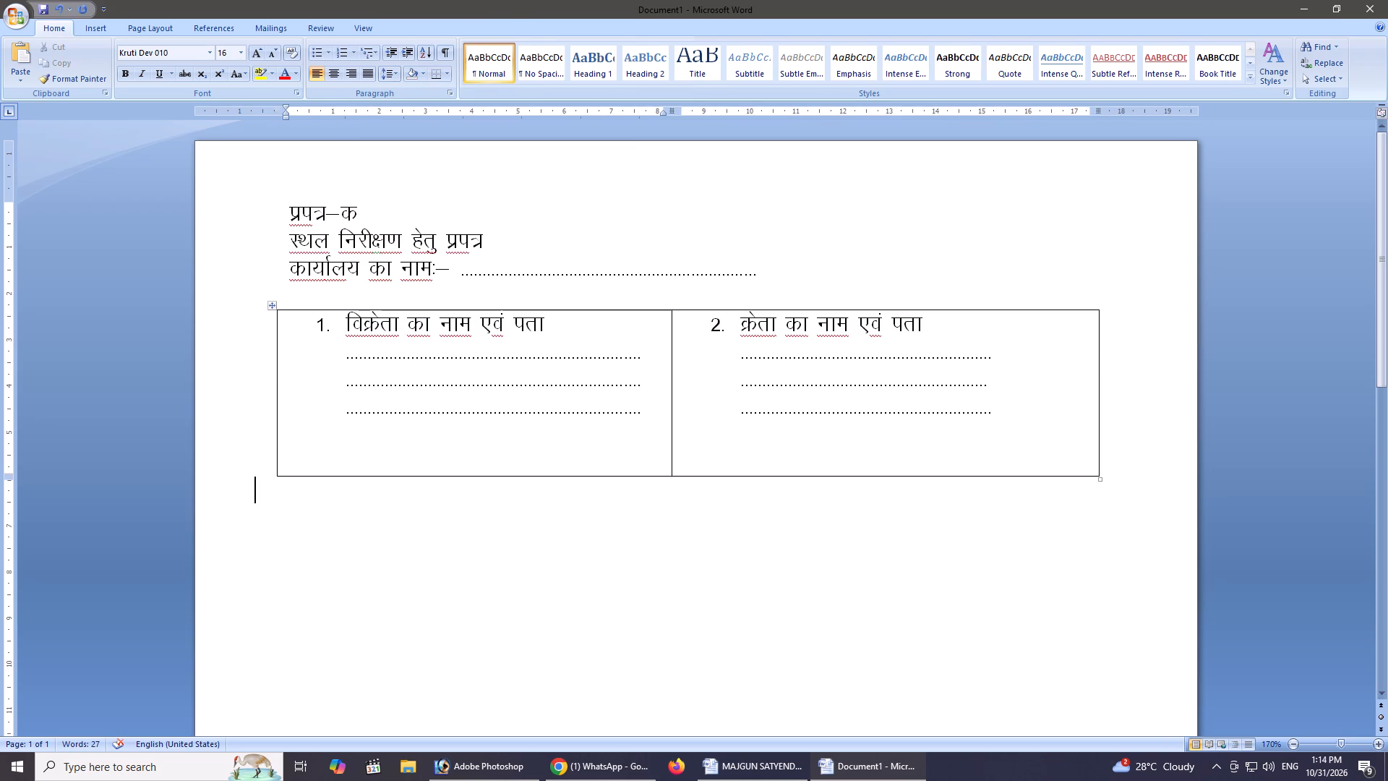
pyautogui.moveTo(285, 407); pyautogui.dragTo(291, 406)
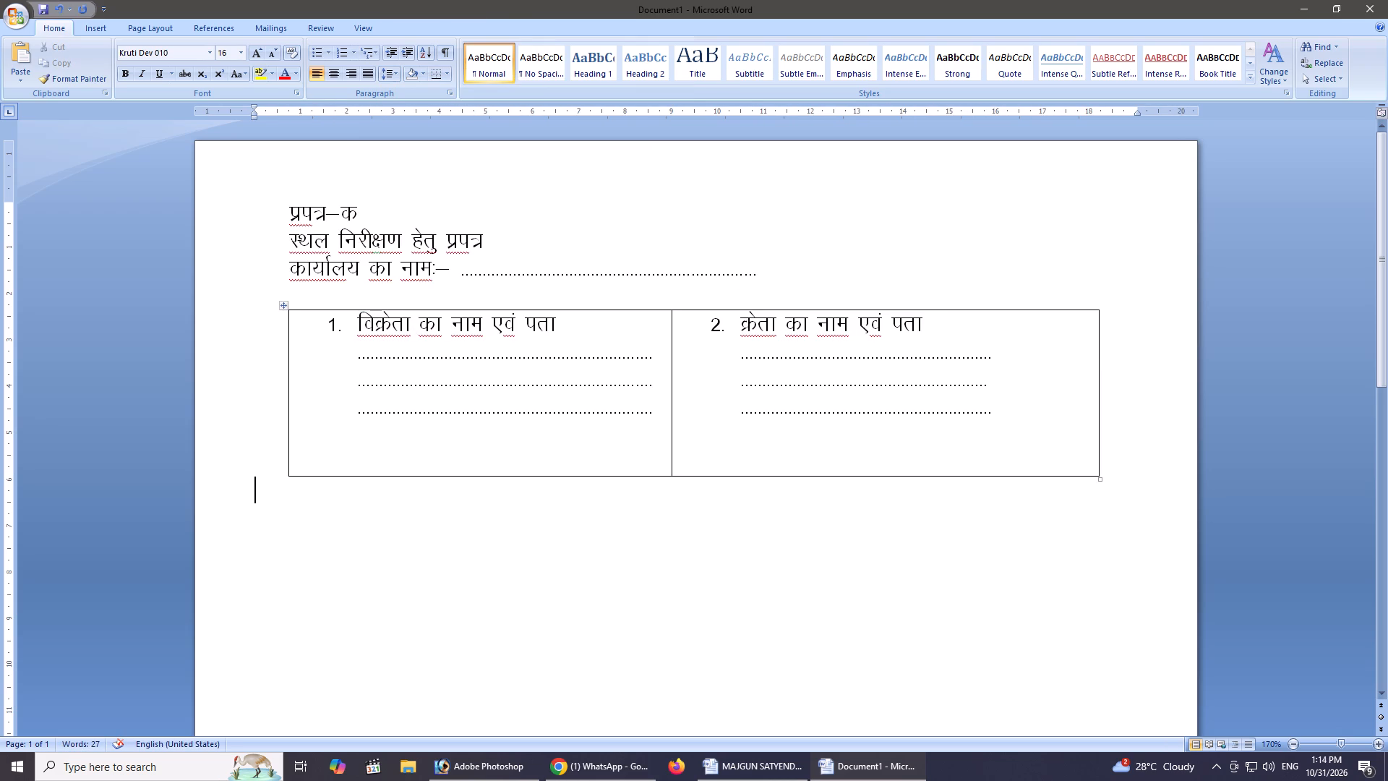
pyautogui.moveTo(670, 363); pyautogui.dragTo(680, 363)
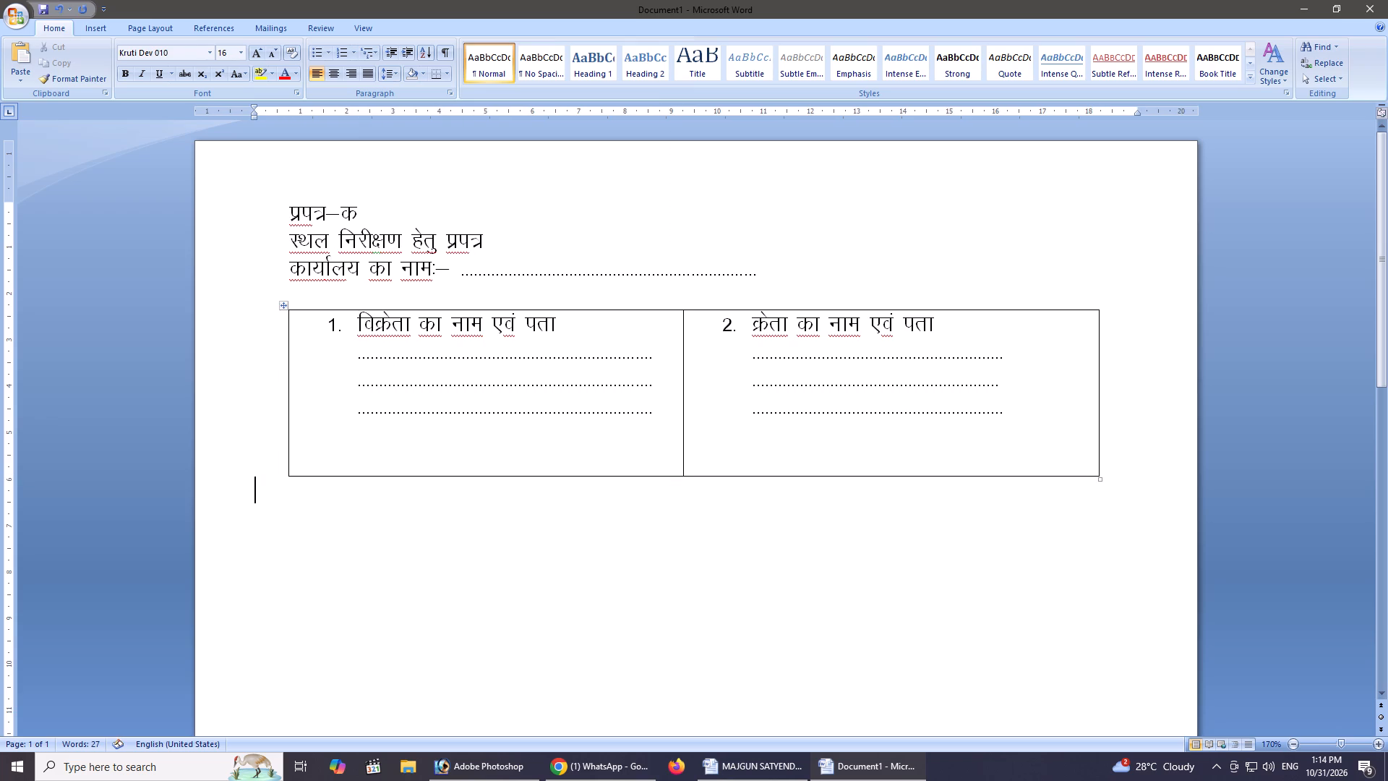
# Delete the extra blank line at the bottom of the विक्रेता cell to shorten the table row.
pyautogui.moveTo(661, 475); pyautogui.dragTo(643, 440)
pyautogui.click(730, 447)
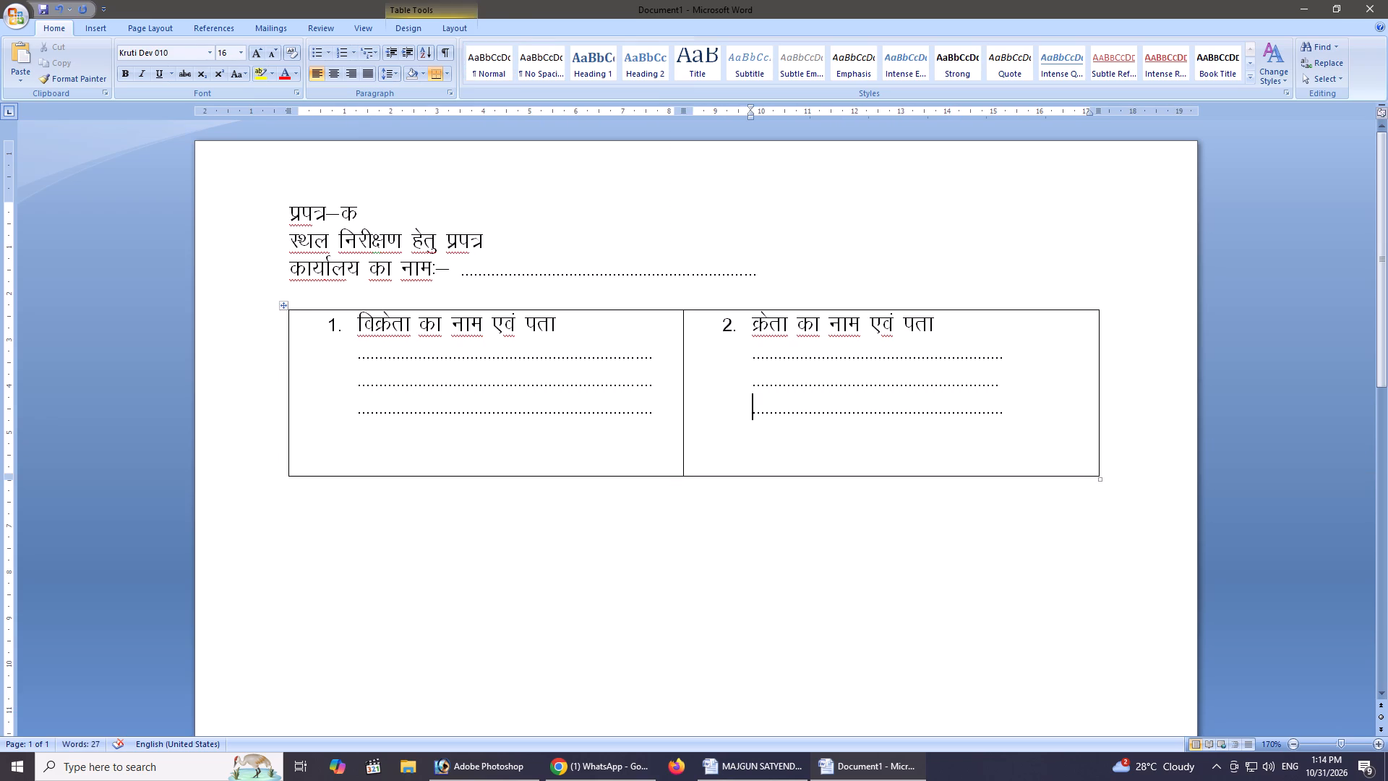
pyautogui.click(634, 453)
pyautogui.press('BackSpace')
pyautogui.press('BackSpace')
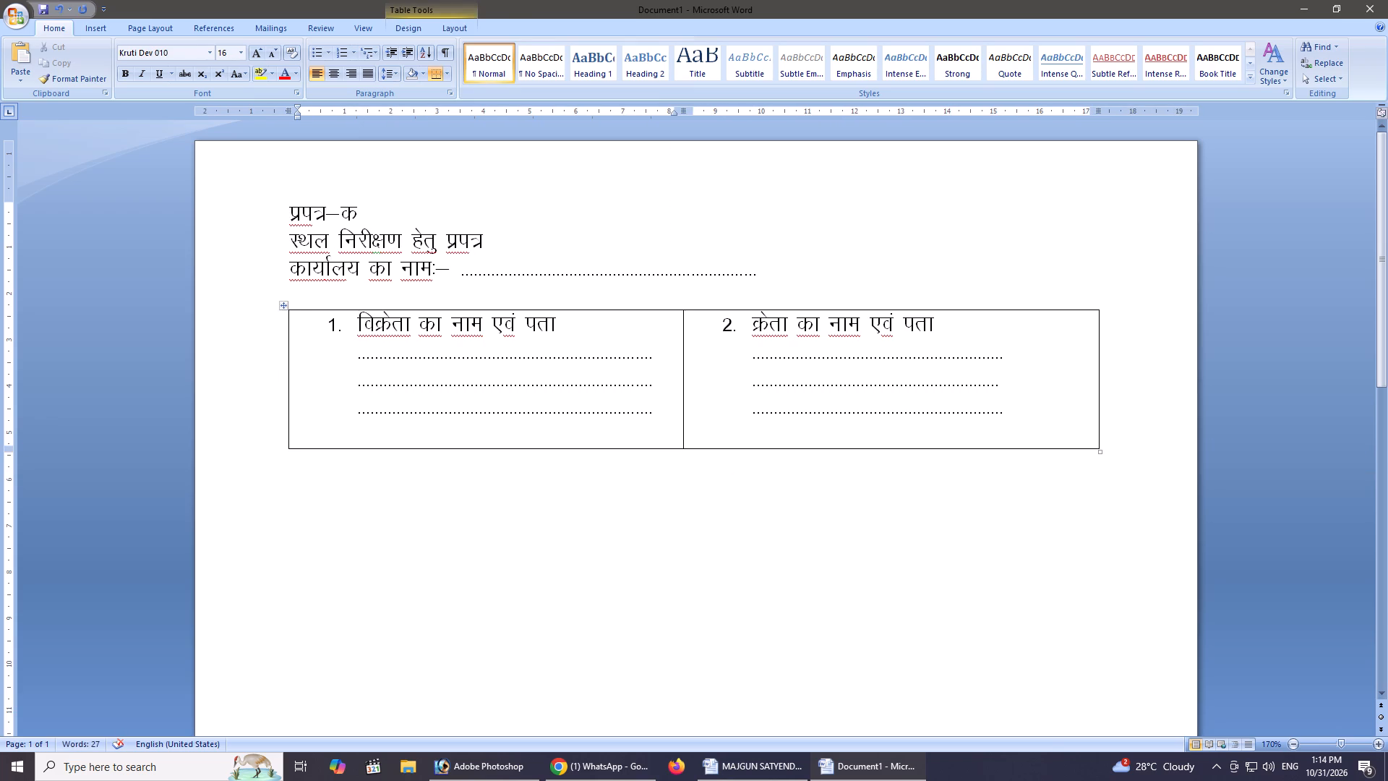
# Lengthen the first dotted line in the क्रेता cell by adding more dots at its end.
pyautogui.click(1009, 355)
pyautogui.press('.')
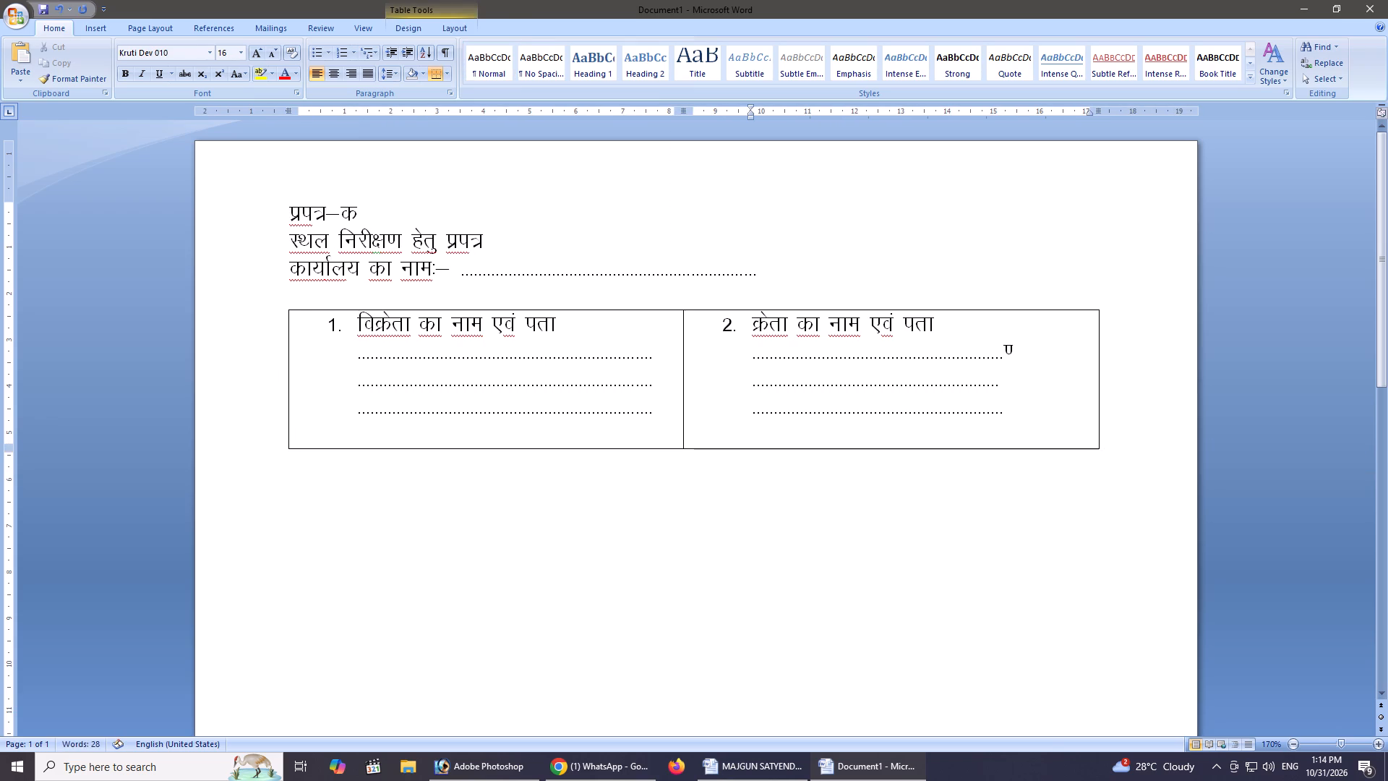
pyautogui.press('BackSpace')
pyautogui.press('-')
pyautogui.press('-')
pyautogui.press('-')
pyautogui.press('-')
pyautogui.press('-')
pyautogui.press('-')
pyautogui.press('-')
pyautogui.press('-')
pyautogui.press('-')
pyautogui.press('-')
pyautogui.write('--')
# Remove the indent of the first dotted line in the क्रेता cell and put one space before the dots.
pyautogui.click(744, 359)
pyautogui.press('BackSpace')
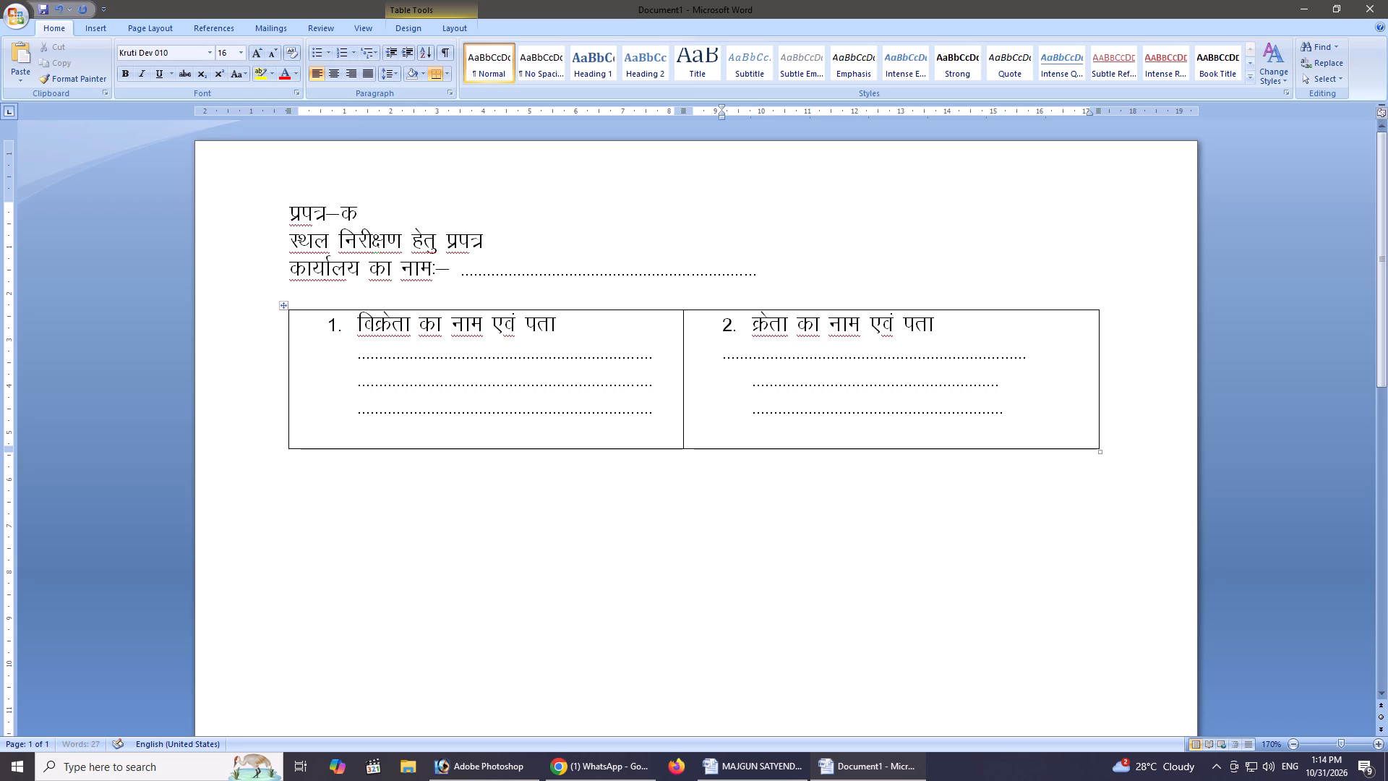
pyautogui.press('BackSpace')
pyautogui.press('space')
# Set item 2's heading with its number at the cell's text edge, a hanging indent of about 0.5 cm, and the right indent at the cell border.
pyautogui.click(717, 331)
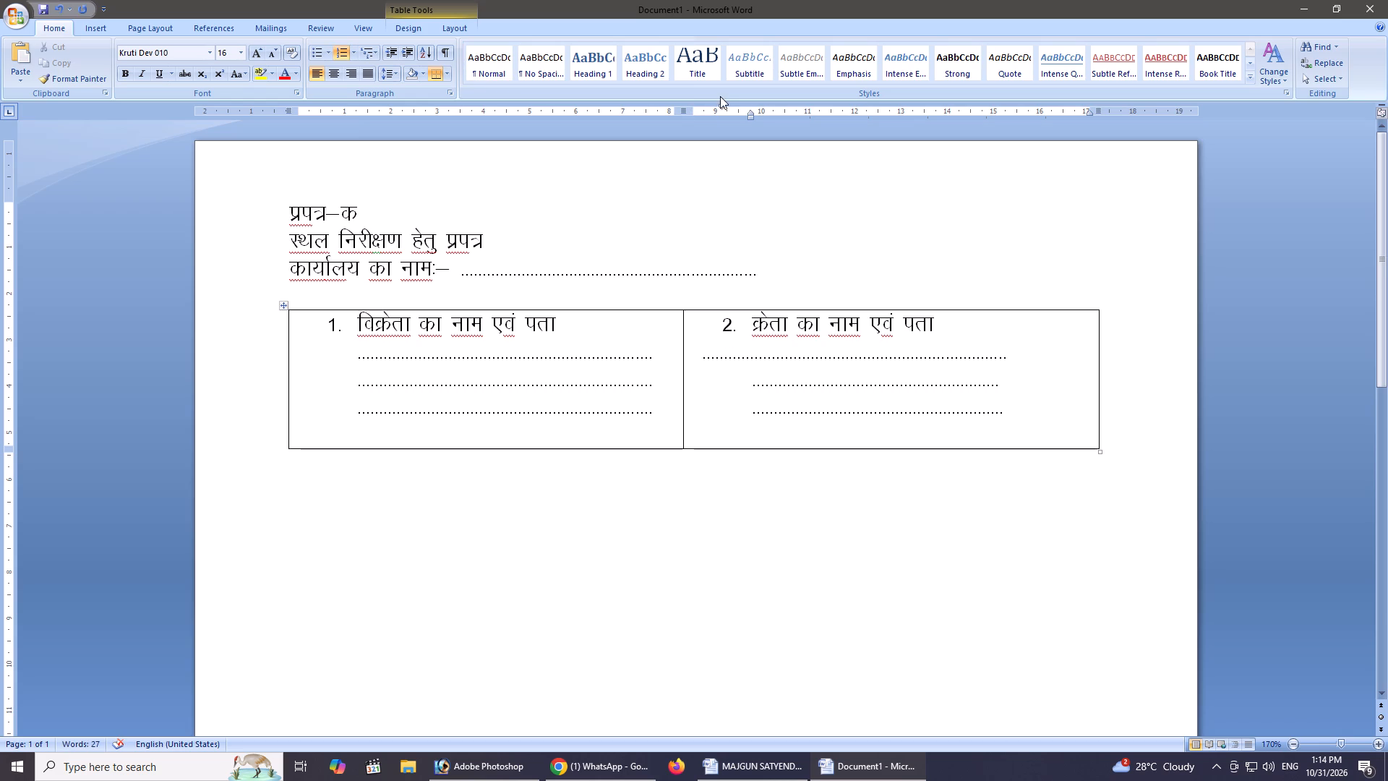
pyautogui.moveTo(721, 105); pyautogui.dragTo(692, 104)
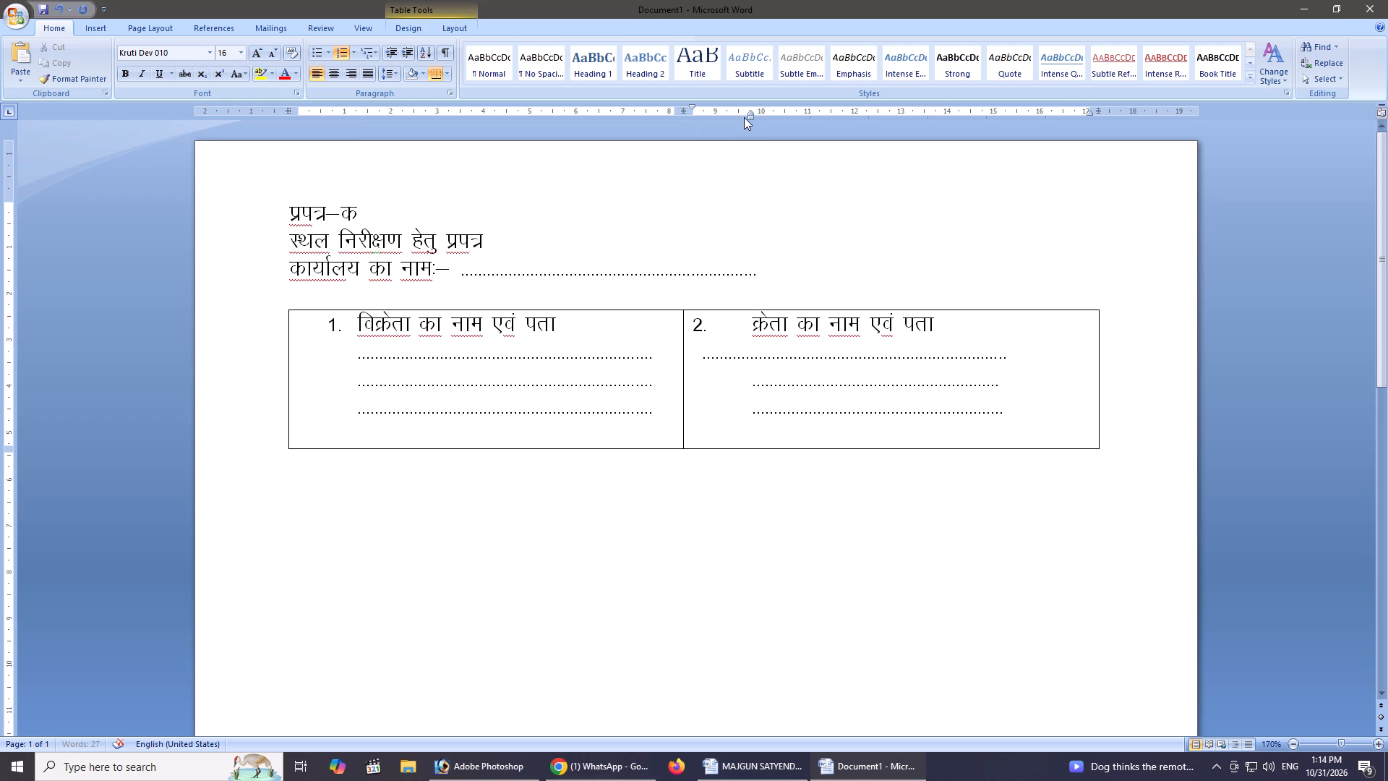
pyautogui.moveTo(753, 116); pyautogui.dragTo(719, 112)
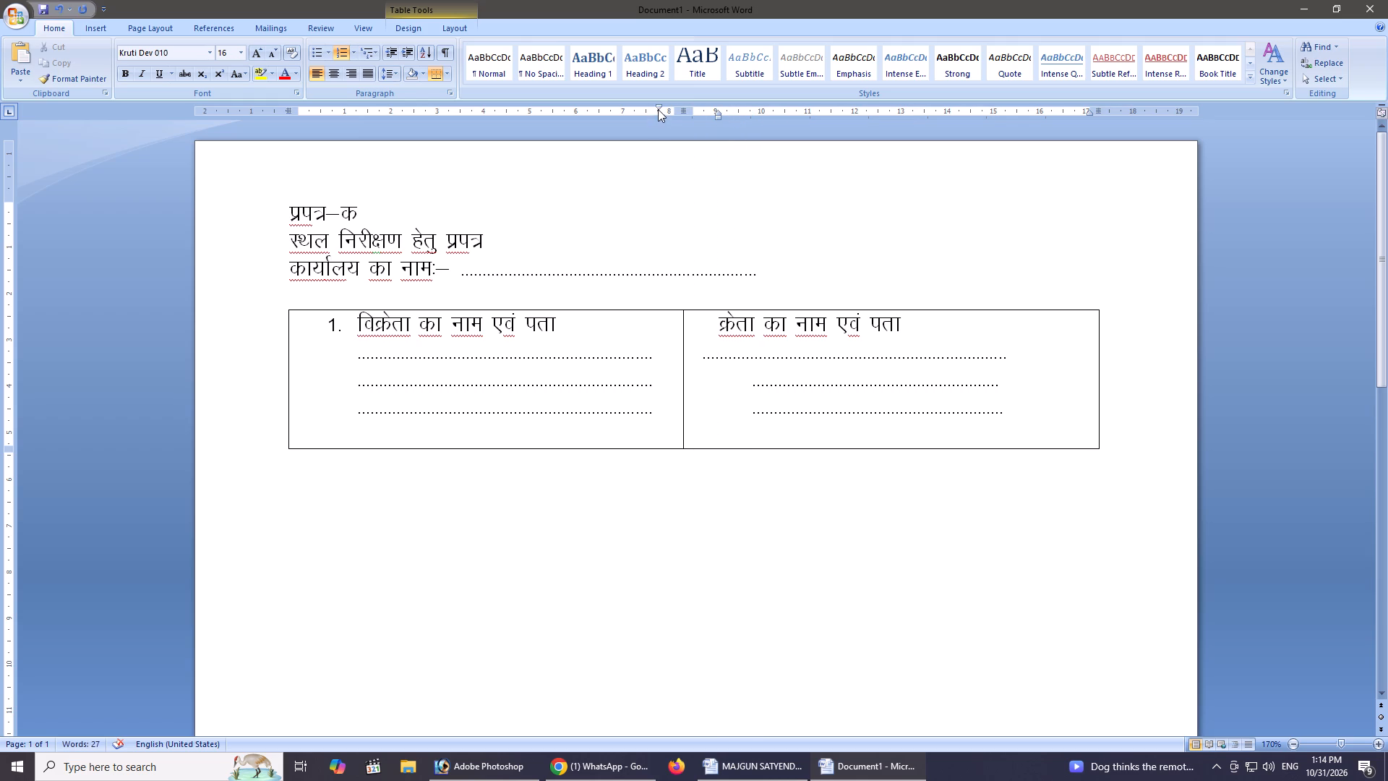
pyautogui.moveTo(661, 103); pyautogui.dragTo(692, 111)
pyautogui.moveTo(1090, 114); pyautogui.dragTo(1098, 115)
# Set item 1's heading with its number at the cell's text edge and a hanging indent of about 0.5 cm, matching item 2.
pyautogui.click(333, 313)
pyautogui.click(343, 415)
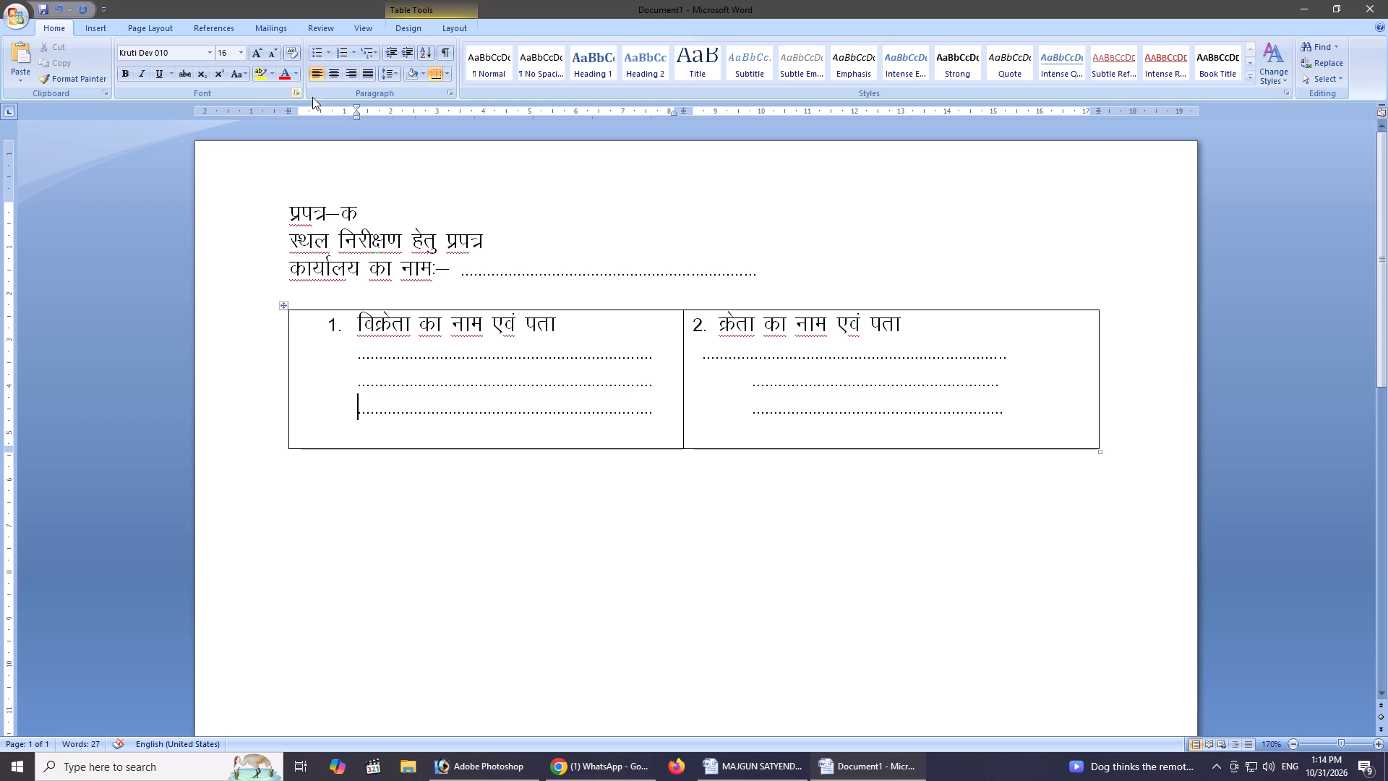
pyautogui.click(358, 323)
pyautogui.moveTo(327, 108); pyautogui.dragTo(294, 104)
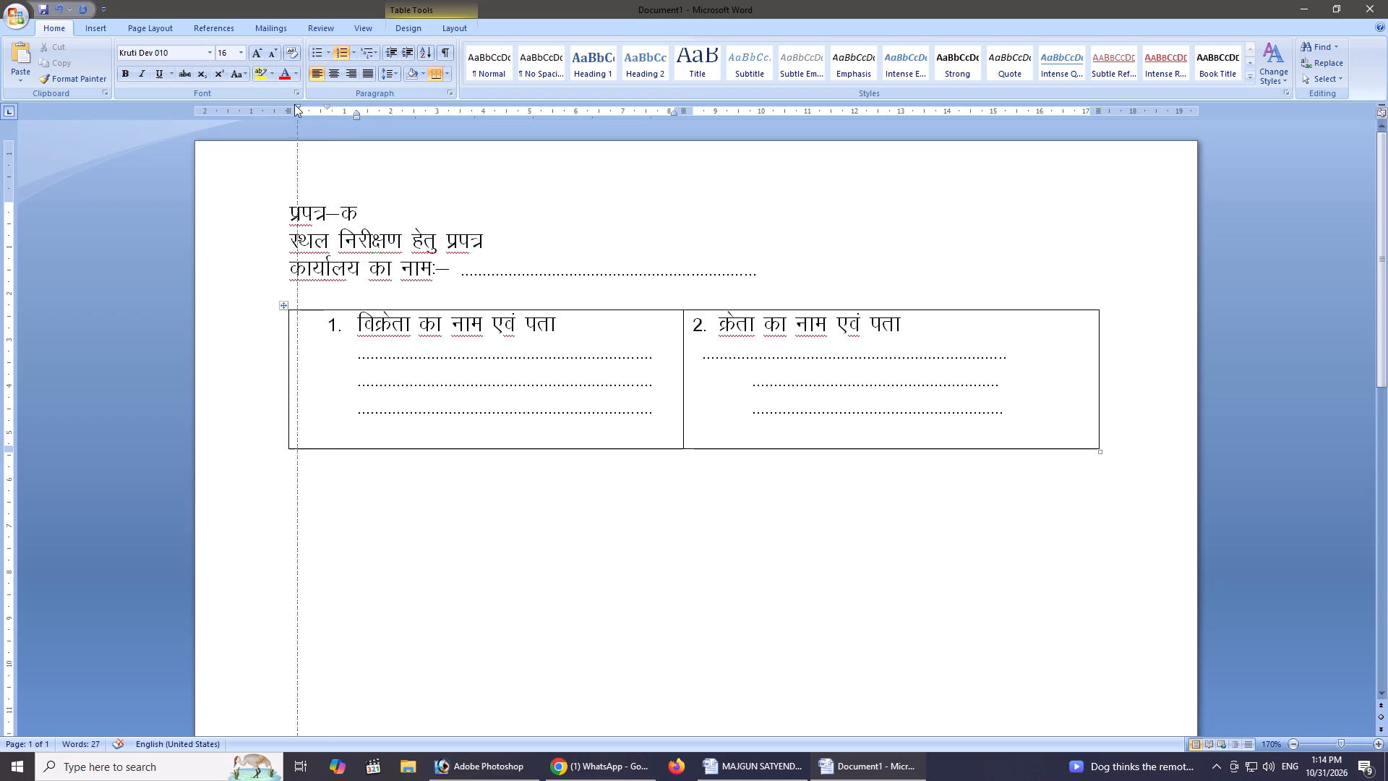
pyautogui.moveTo(294, 104); pyautogui.dragTo(289, 103)
pyautogui.click(357, 120)
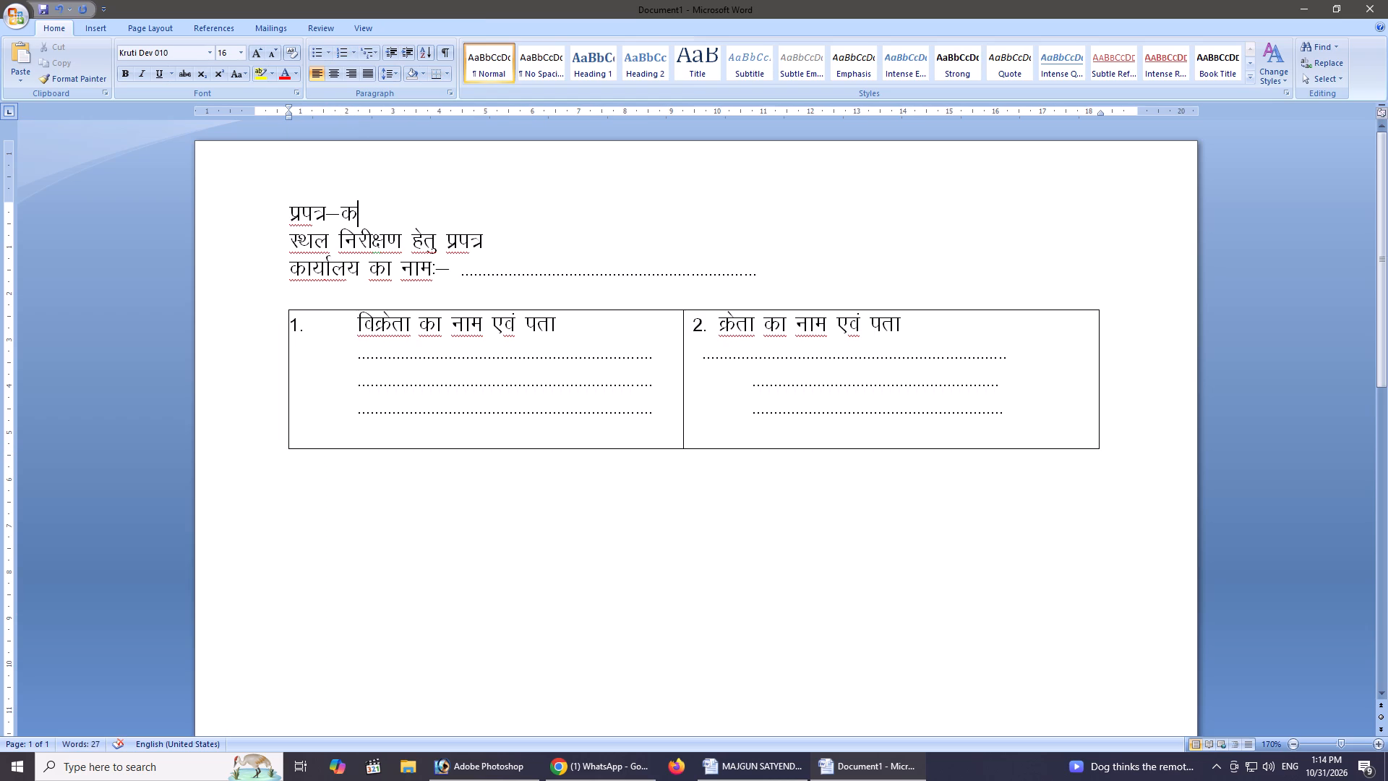
pyautogui.click(311, 296)
pyautogui.click(326, 328)
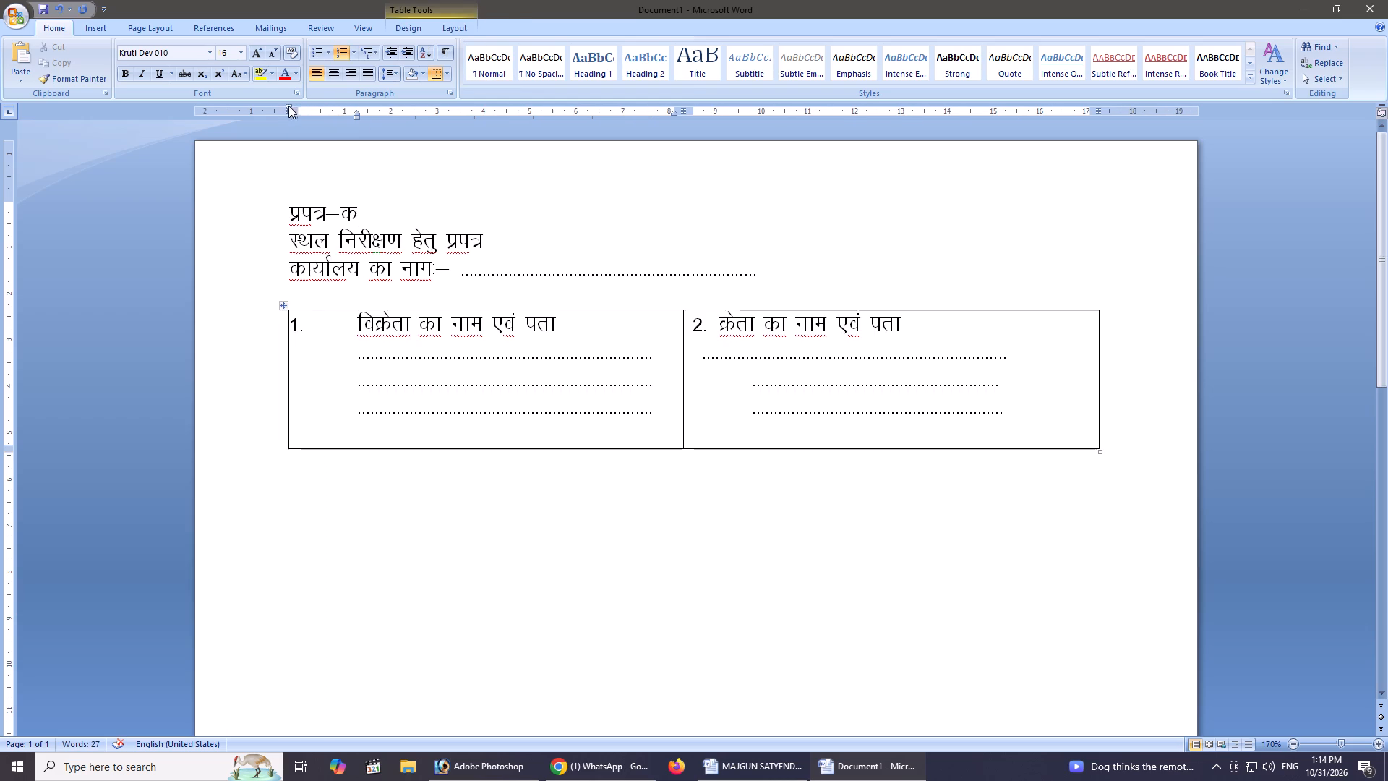
pyautogui.moveTo(288, 106); pyautogui.dragTo(297, 106)
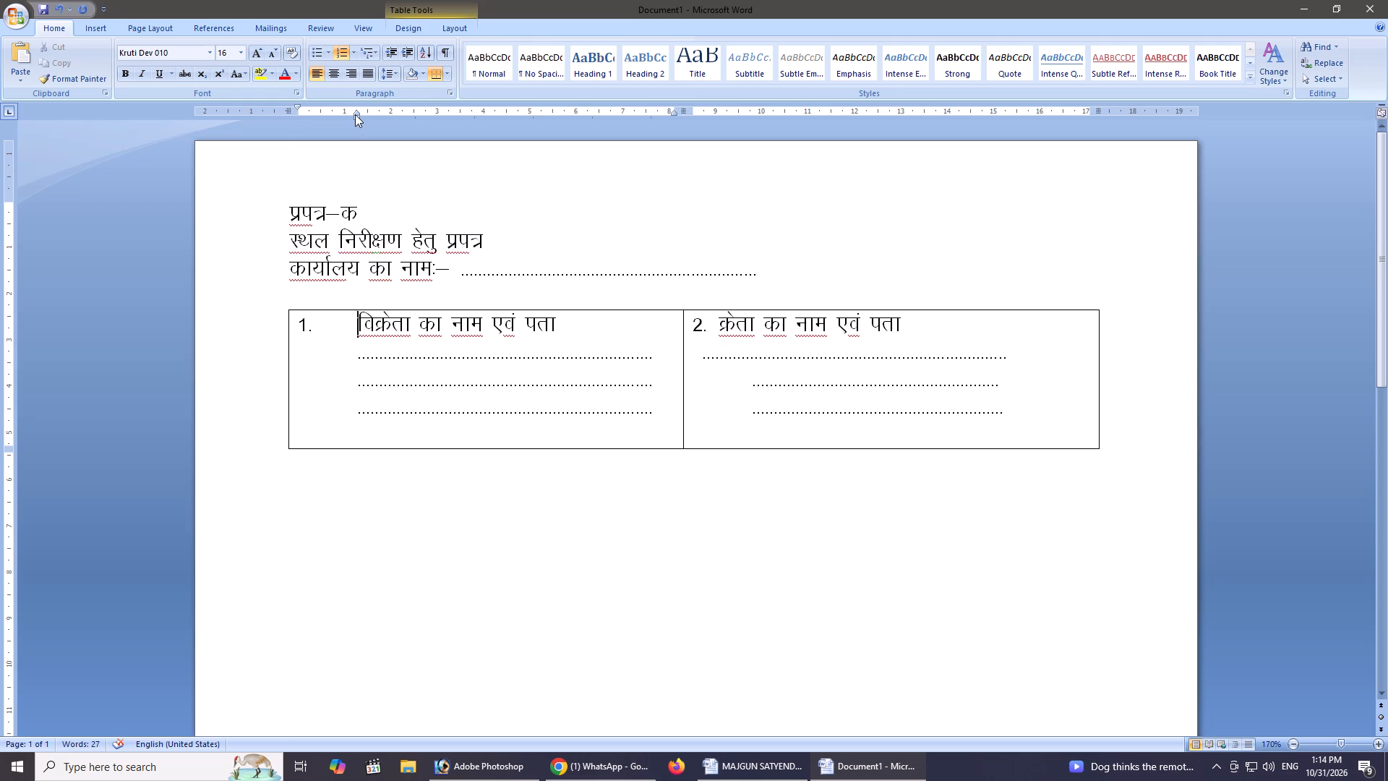
pyautogui.moveTo(355, 114); pyautogui.dragTo(325, 112)
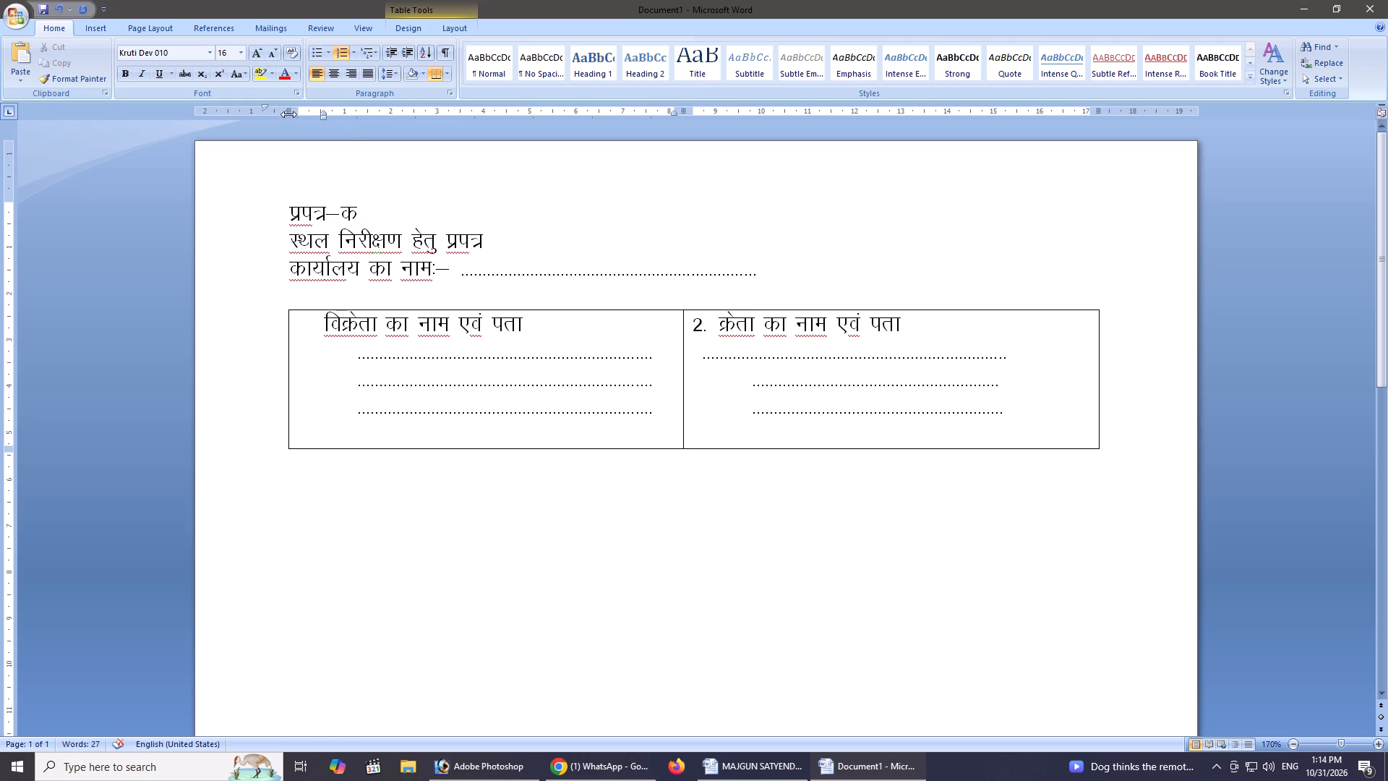
pyautogui.moveTo(264, 107); pyautogui.dragTo(298, 113)
# Remove the indents of the three dotted lines in the विक्रेता cell so they start under the item number.
pyautogui.click(524, 348)
pyautogui.click(337, 367)
pyautogui.click(351, 356)
pyautogui.press('BackSpace')
pyautogui.click(342, 387)
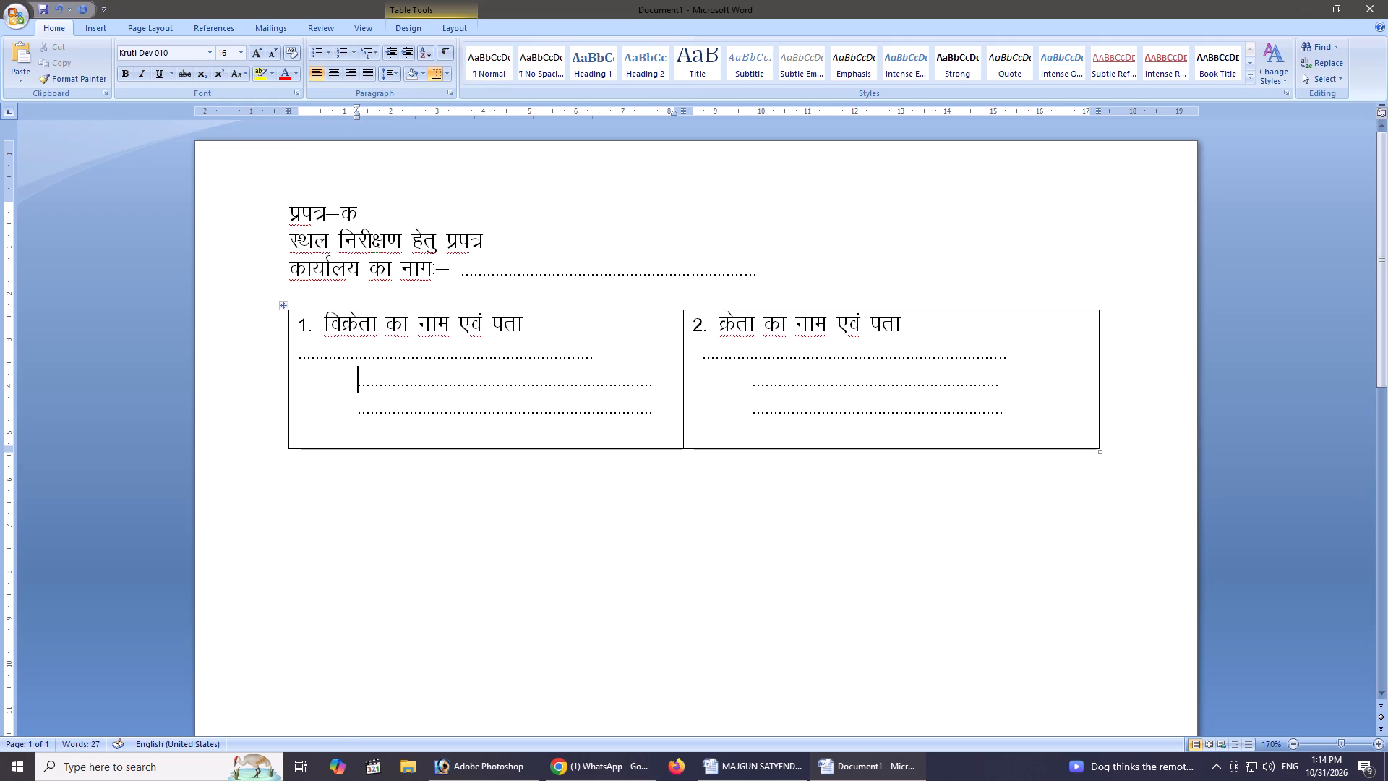
pyautogui.press('BackSpace')
pyautogui.click(351, 419)
pyautogui.press('BackSpace')
# Extend the first dotted line in the विक्रेता cell with more dots until it nearly reaches the column divider.
pyautogui.click(594, 364)
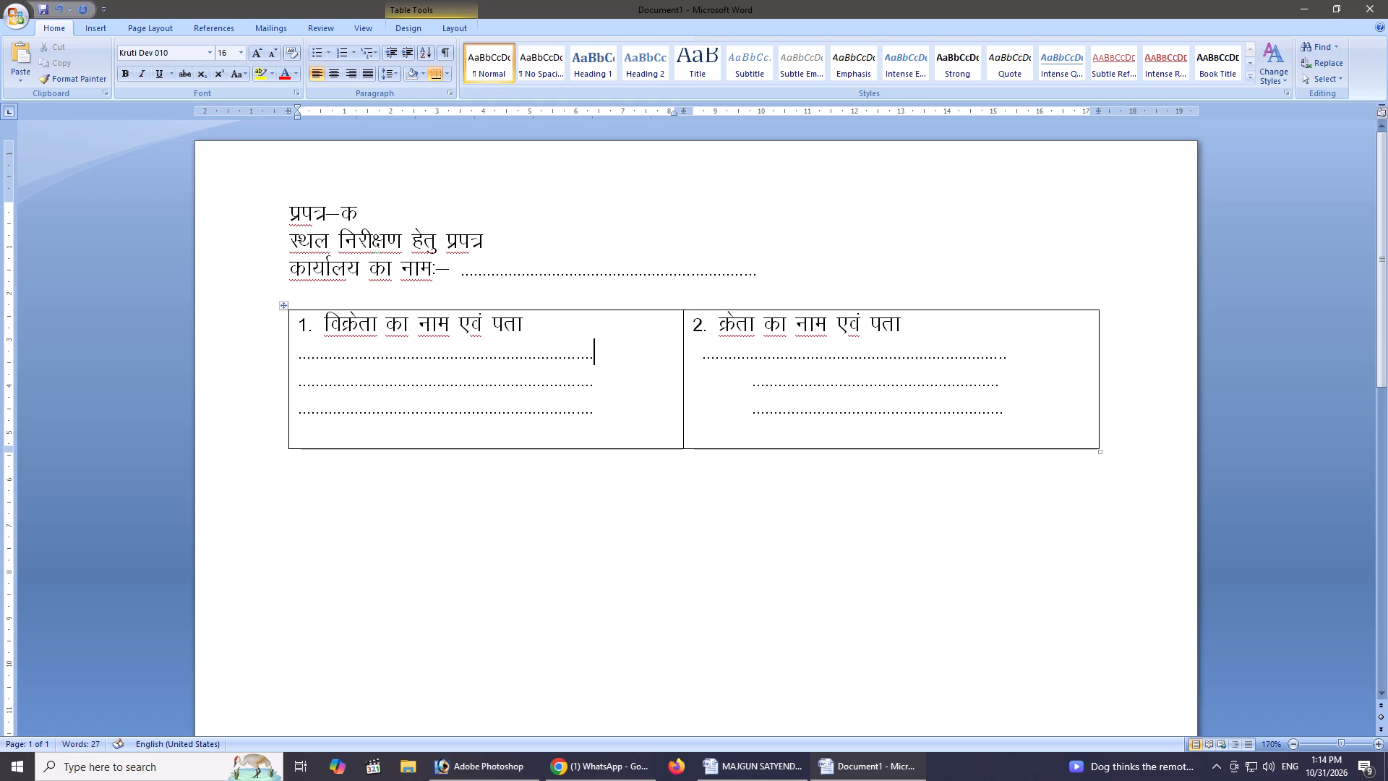
pyautogui.press('-')
pyautogui.press('-')
pyautogui.press('-')
pyautogui.press('-')
pyautogui.press('-')
pyautogui.press('-')
pyautogui.press('-')
pyautogui.press('-')
pyautogui.press('-')
pyautogui.press('-')
pyautogui.press('-')
pyautogui.press('-')
pyautogui.press('-')
pyautogui.write('-----')
pyautogui.press('BackSpace')
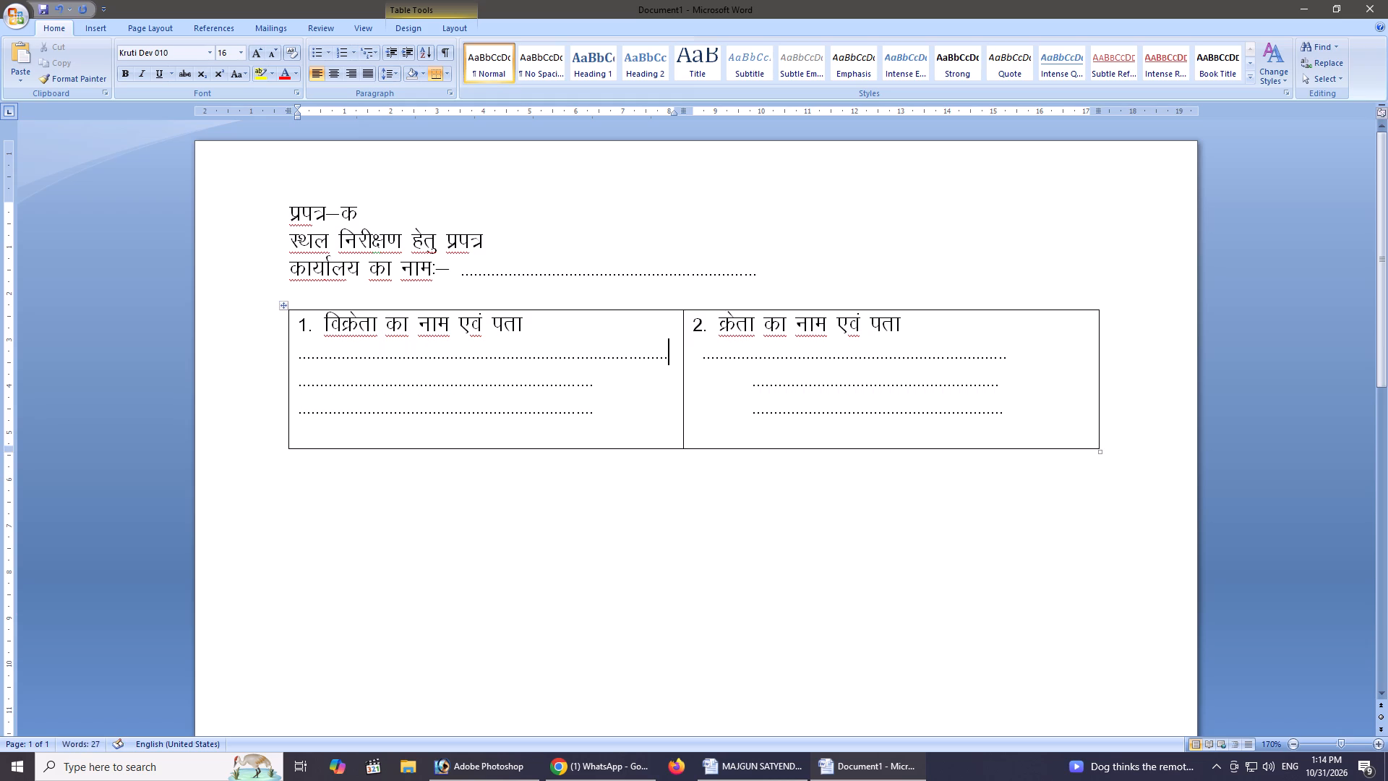
# Replace the second and third dotted lines in the विक्रेता cell with copies of the extended first line.
pyautogui.moveTo(673, 354); pyautogui.dragTo(286, 359)
pyautogui.hotkey('ctrl', 'c')
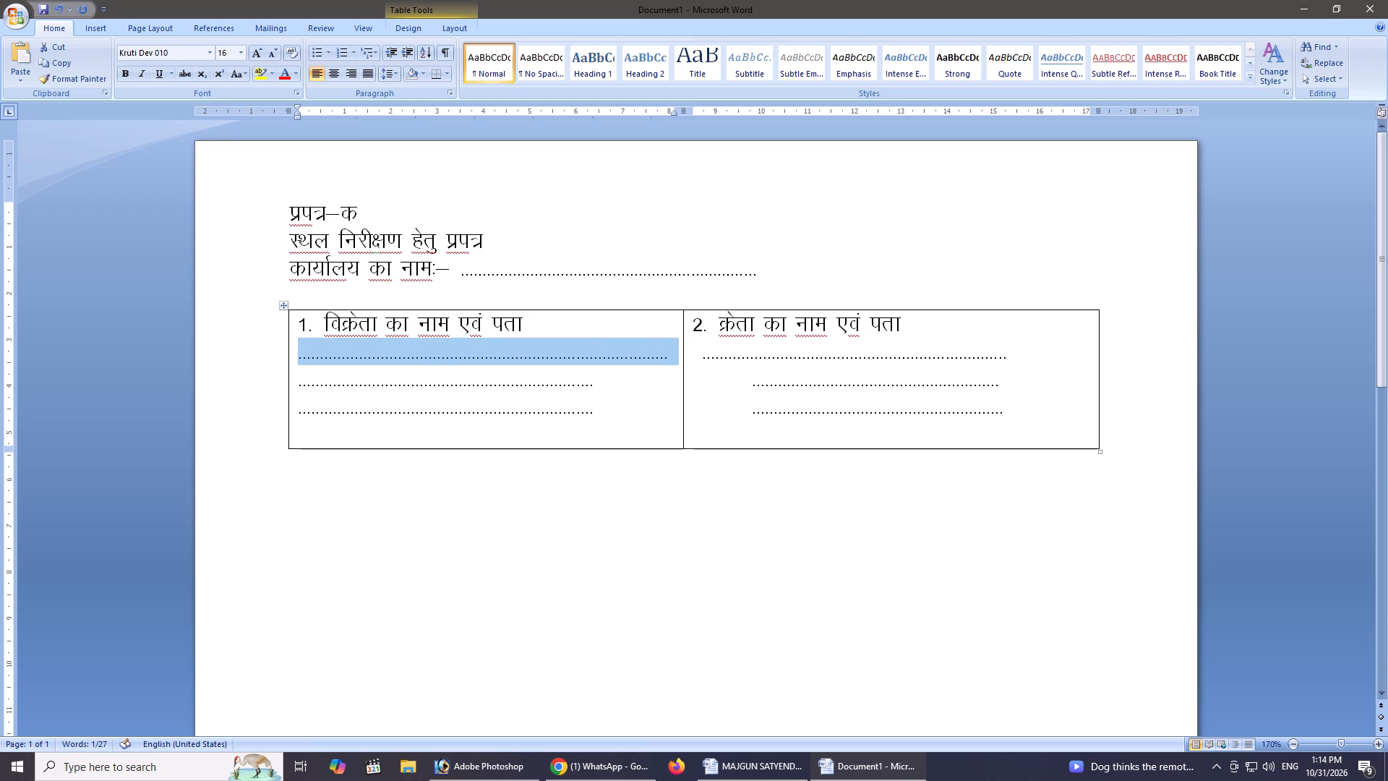
pyautogui.moveTo(607, 385); pyautogui.dragTo(298, 390)
pyautogui.hotkey('ctrl', 'v')
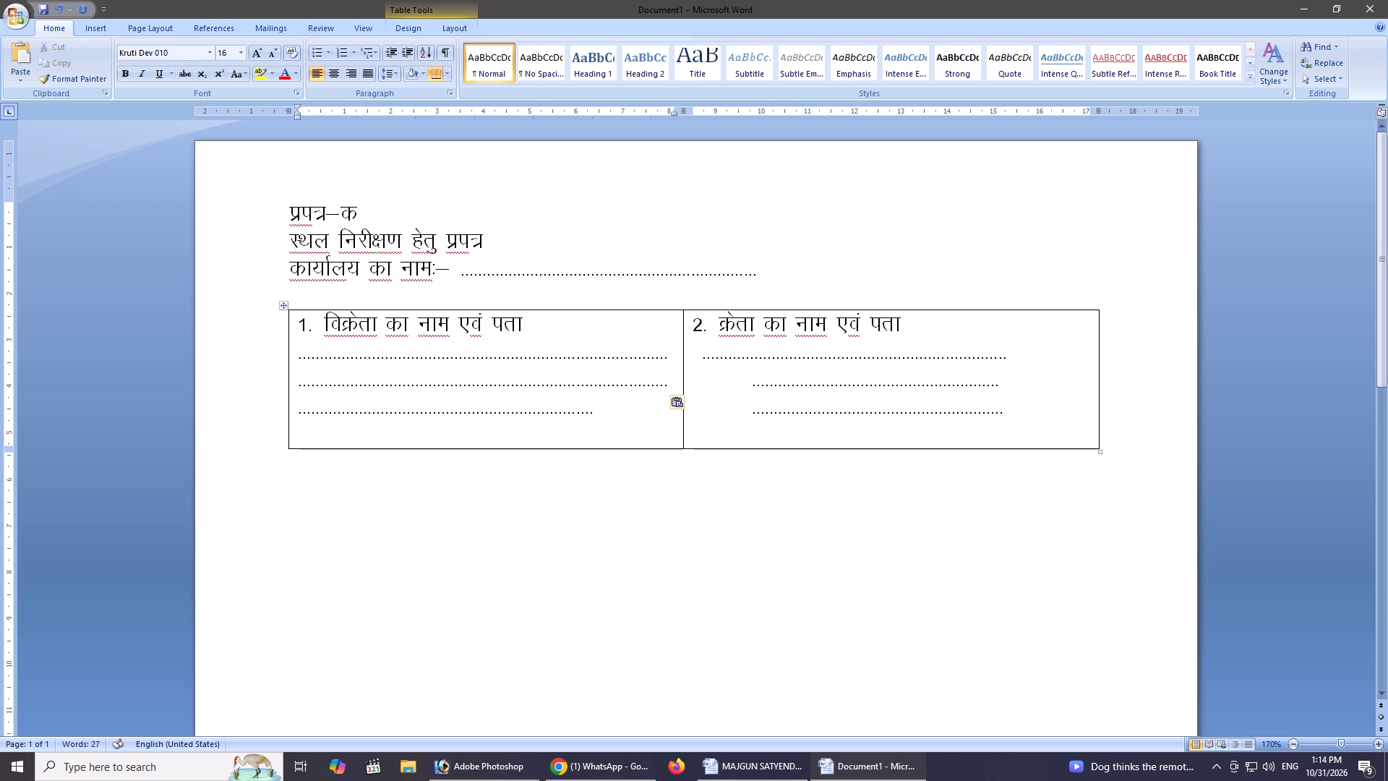
pyautogui.moveTo(614, 420); pyautogui.dragTo(352, 410)
pyautogui.hotkey('ctrl', 'v')
# Replace the three dotted lines in the क्रेता cell with copies of the extended dotted line.
pyautogui.moveTo(1028, 347); pyautogui.dragTo(711, 346)
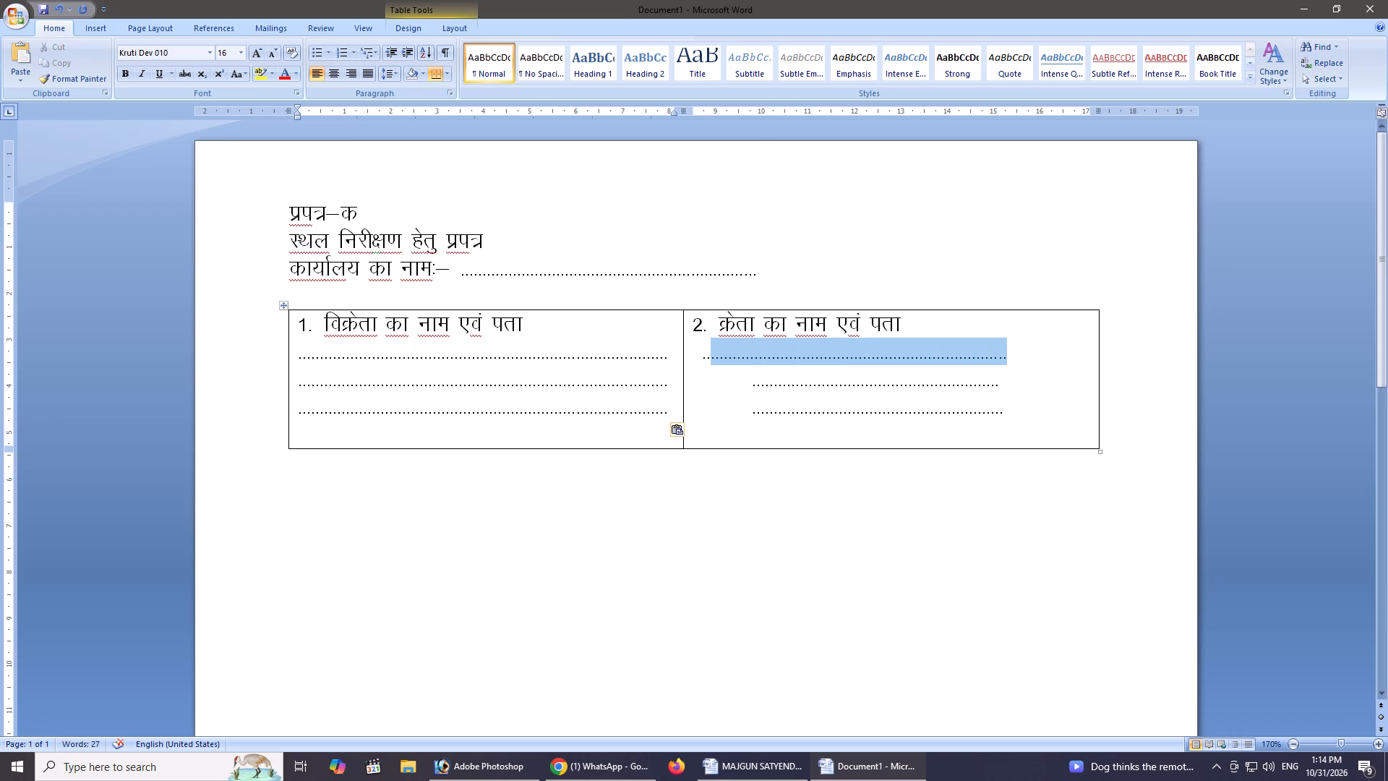
pyautogui.moveTo(711, 346); pyautogui.dragTo(701, 347)
pyautogui.hotkey('ctrl', 'v')
pyautogui.moveTo(1032, 406); pyautogui.dragTo(740, 404)
pyautogui.hotkey('ctrl', 'v')
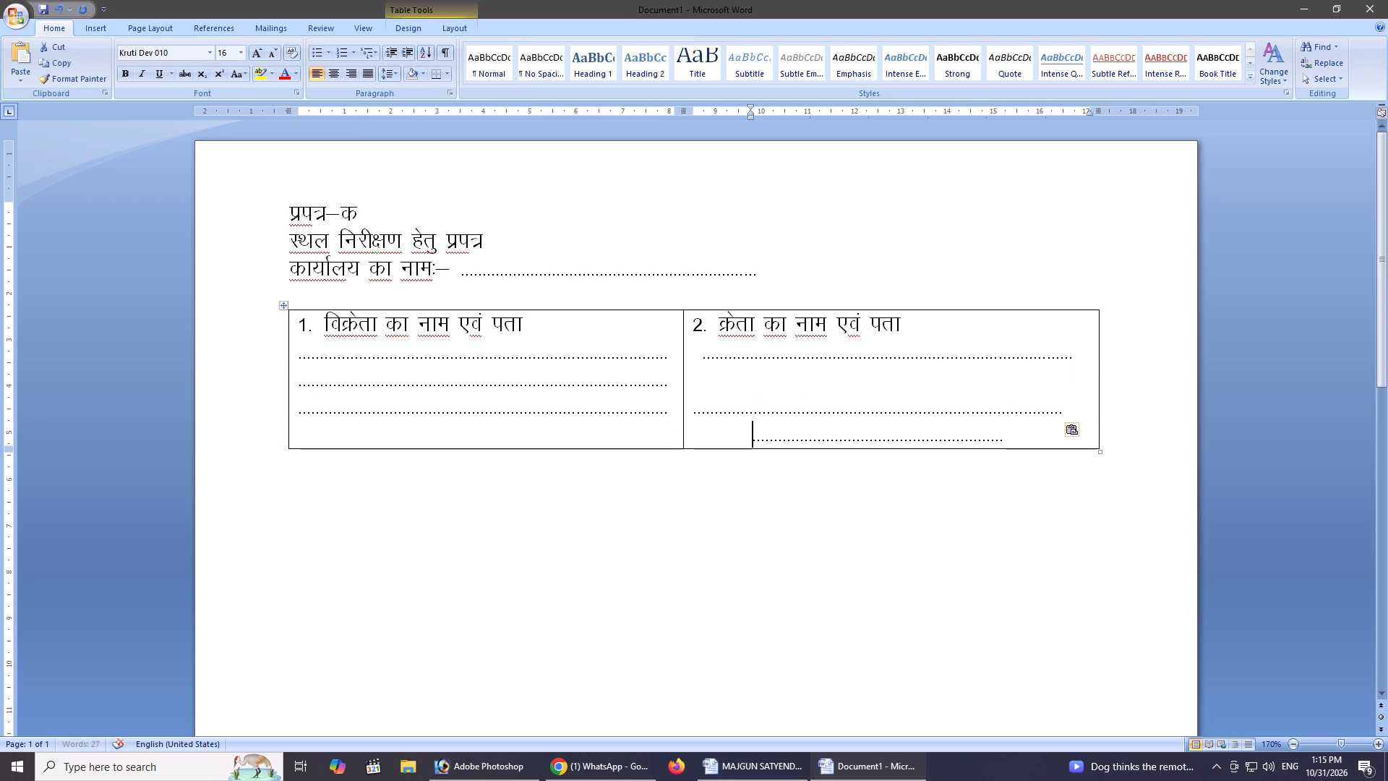
pyautogui.moveTo(1025, 442); pyautogui.dragTo(687, 445)
pyautogui.hotkey('ctrl', 'v')
# Delete the blank line between the क्रेता cell's dotted lines and the space before its first one so all three align.
pyautogui.click(739, 393)
pyautogui.click(691, 393)
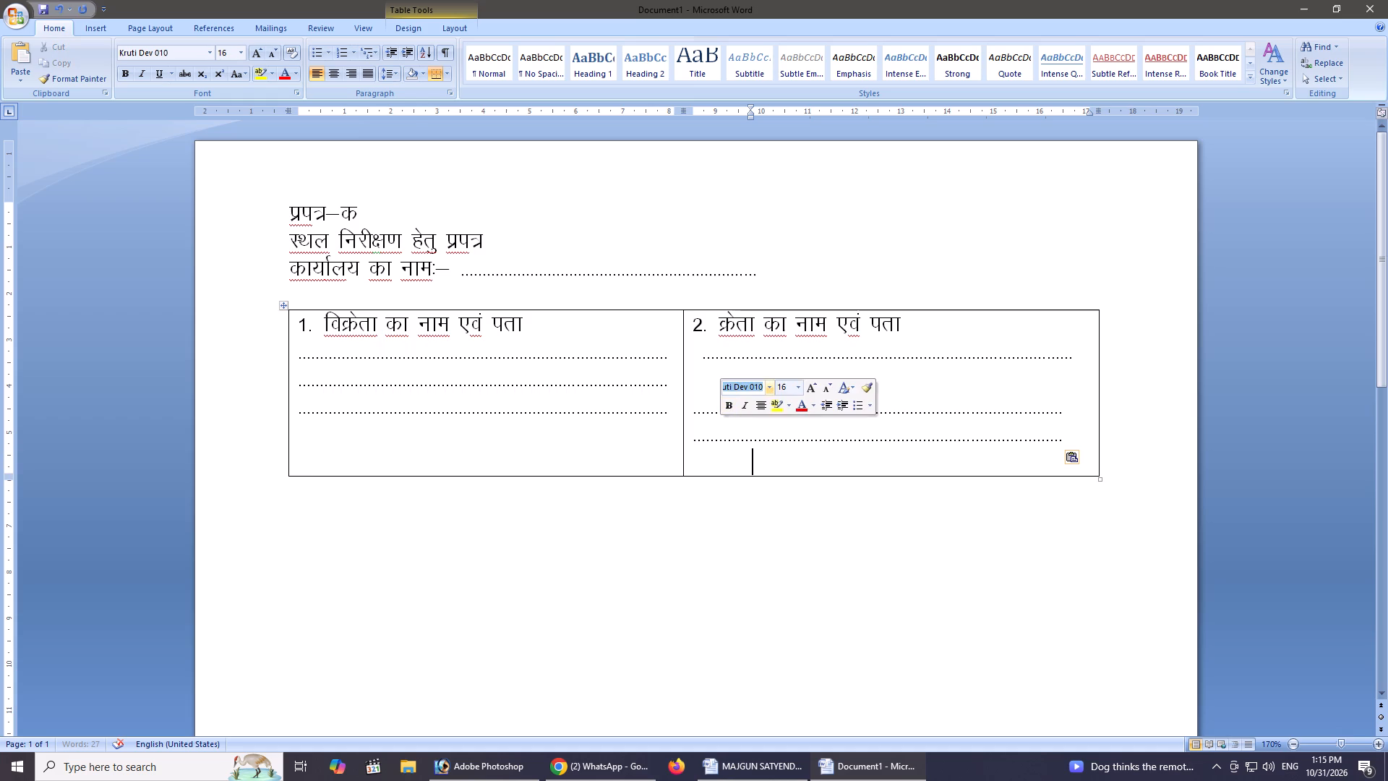
pyautogui.press('BackSpace')
pyautogui.hotkey('ctrl', 'z')
pyautogui.click(719, 390)
pyautogui.press('BackSpace')
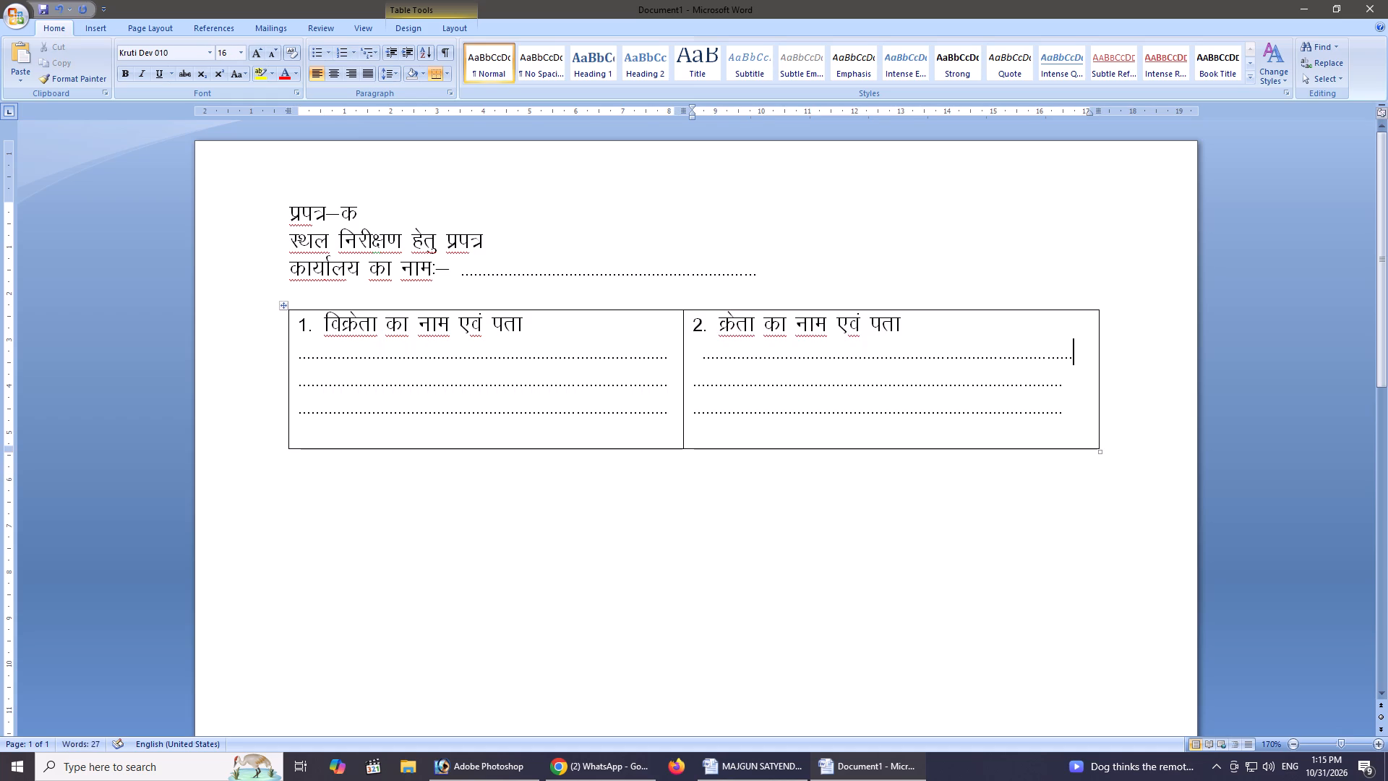
pyautogui.click(702, 362)
pyautogui.press('BackSpace')
# Bring the table's right edge in to about 18 cm on the ruler and place the cursor below the table.
pyautogui.moveTo(1097, 372); pyautogui.dragTo(1088, 372)
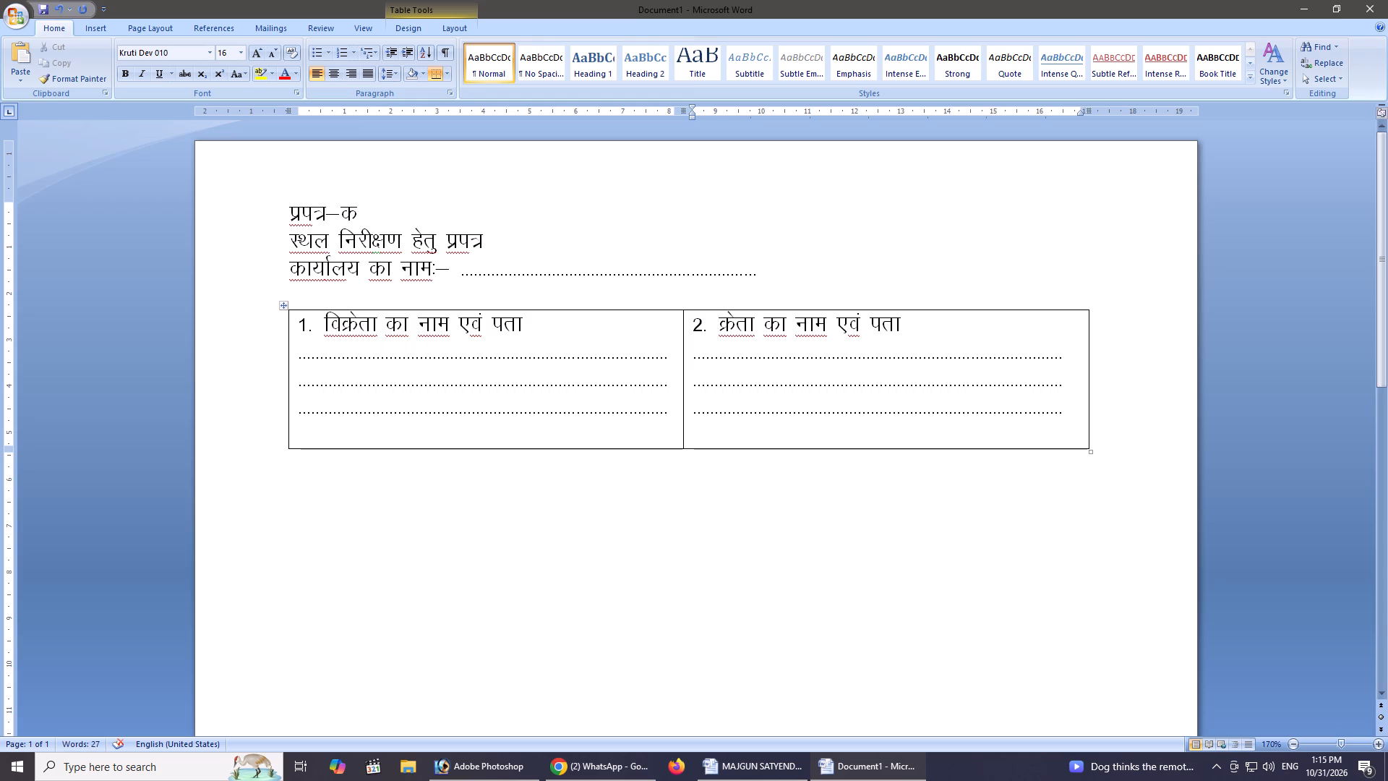
pyautogui.click(286, 364)
pyautogui.click(291, 367)
pyautogui.click(304, 461)
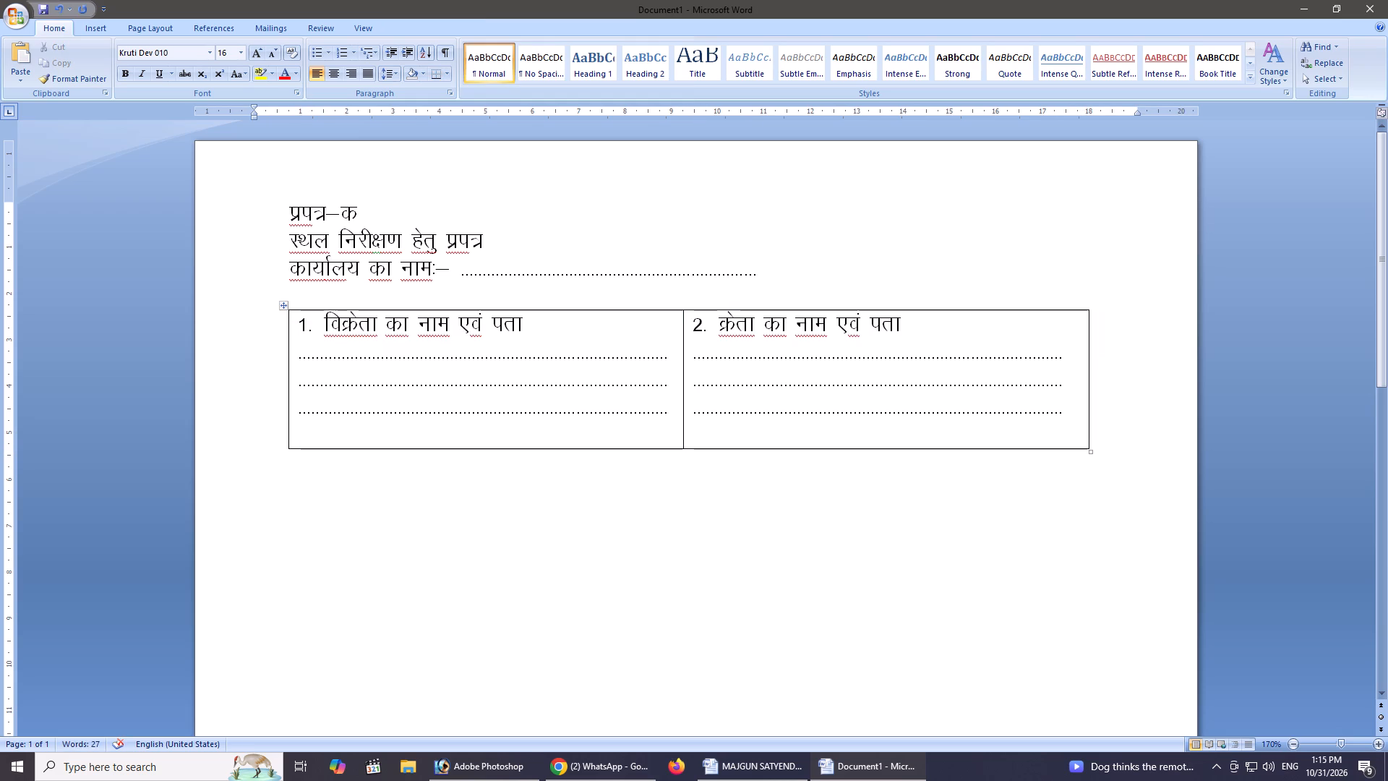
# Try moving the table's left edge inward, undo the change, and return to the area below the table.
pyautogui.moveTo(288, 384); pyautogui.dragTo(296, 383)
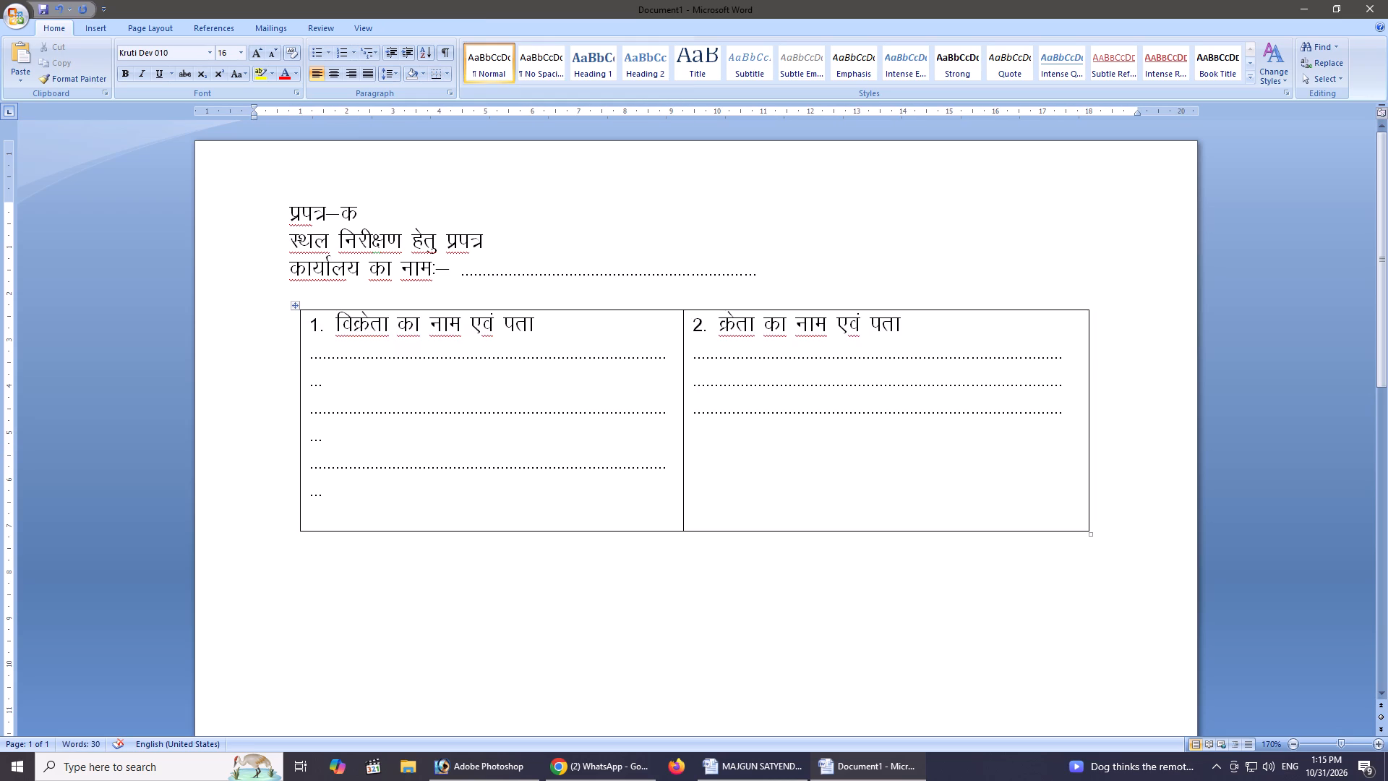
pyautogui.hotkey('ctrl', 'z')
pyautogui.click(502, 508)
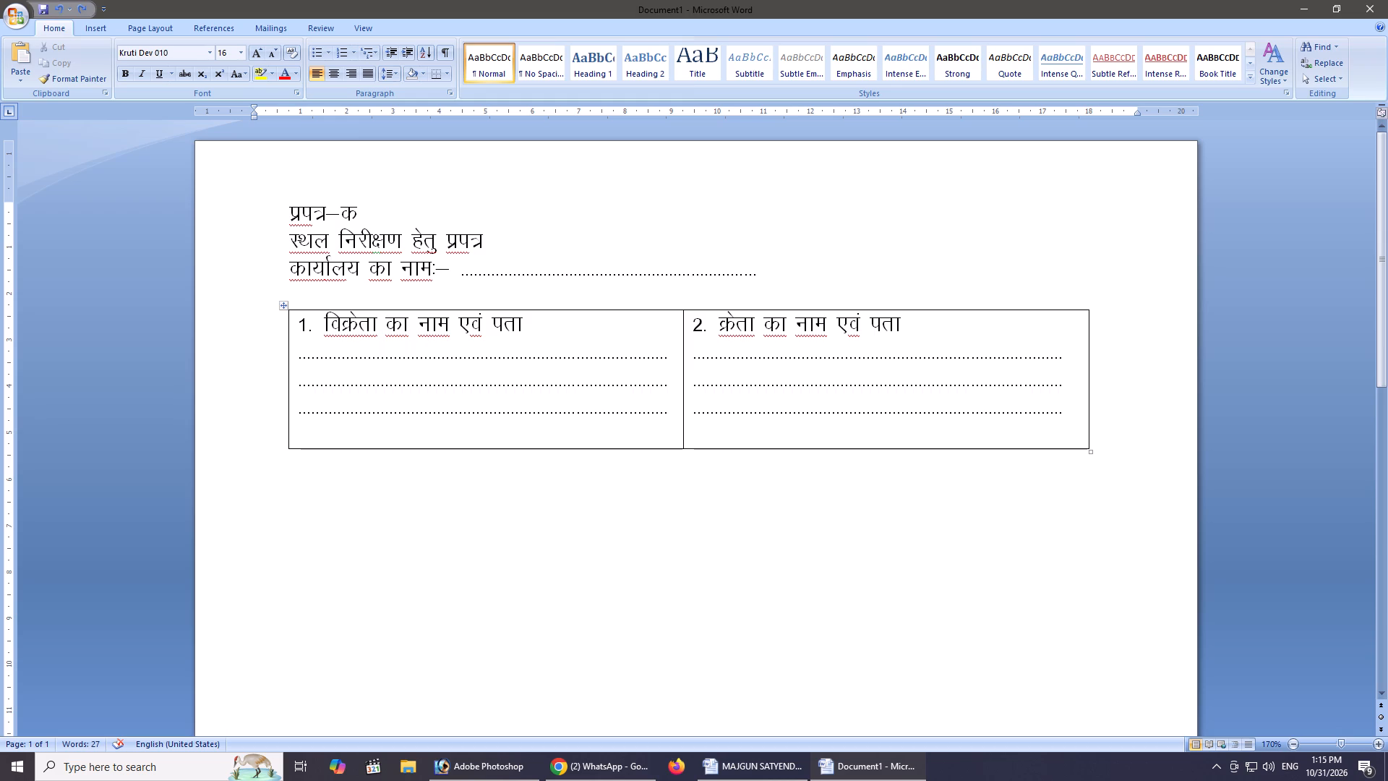
# Delete the blank last line in both the विक्रेता and क्रेता cells so the table ends right below the dotted lines.
pyautogui.click(604, 449)
pyautogui.moveTo(596, 446); pyautogui.dragTo(588, 442)
pyautogui.moveTo(588, 442); pyautogui.dragTo(578, 430)
pyautogui.moveTo(591, 448); pyautogui.dragTo(562, 434)
pyautogui.click(559, 434)
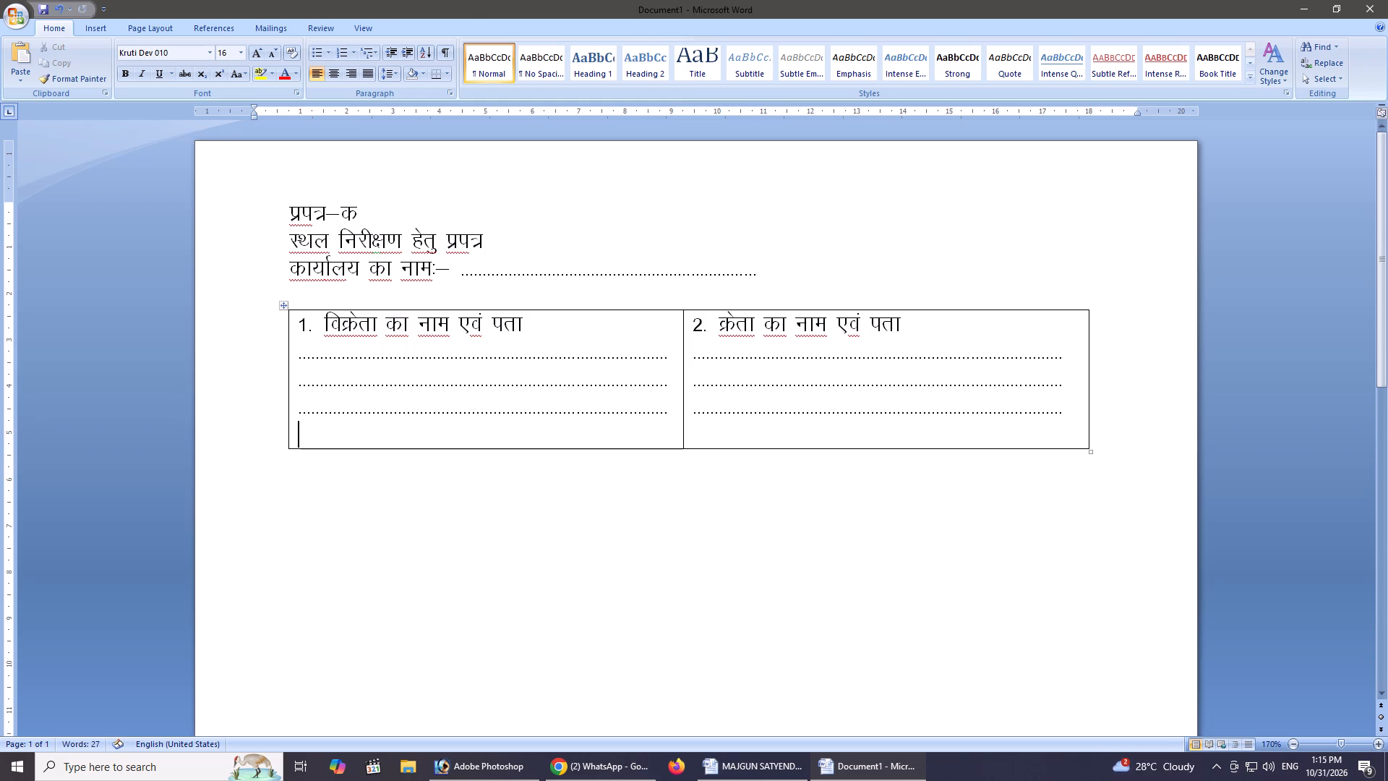
pyautogui.press('BackSpace')
pyautogui.press('BackSpace')
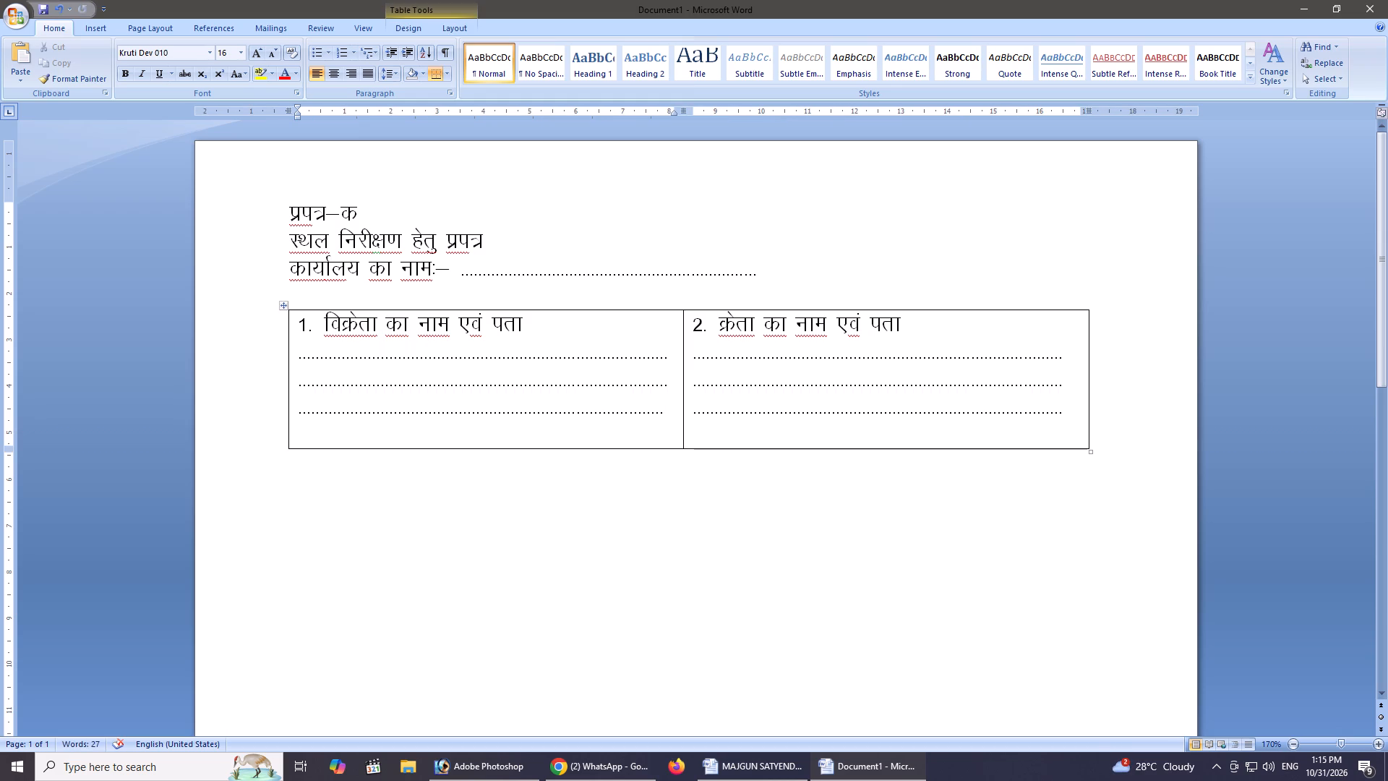
pyautogui.moveTo(648, 446); pyautogui.dragTo(635, 435)
pyautogui.moveTo(637, 448); pyautogui.dragTo(633, 435)
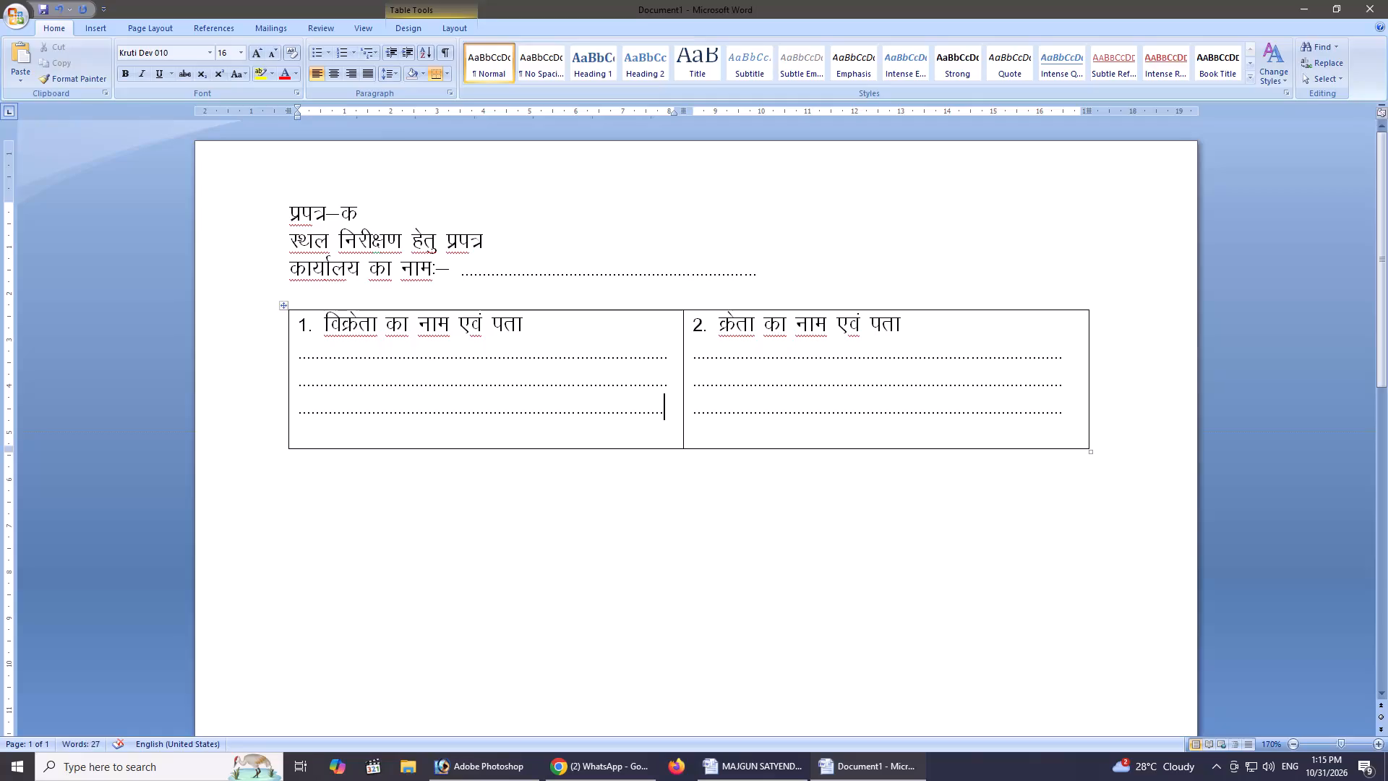
pyautogui.click(694, 445)
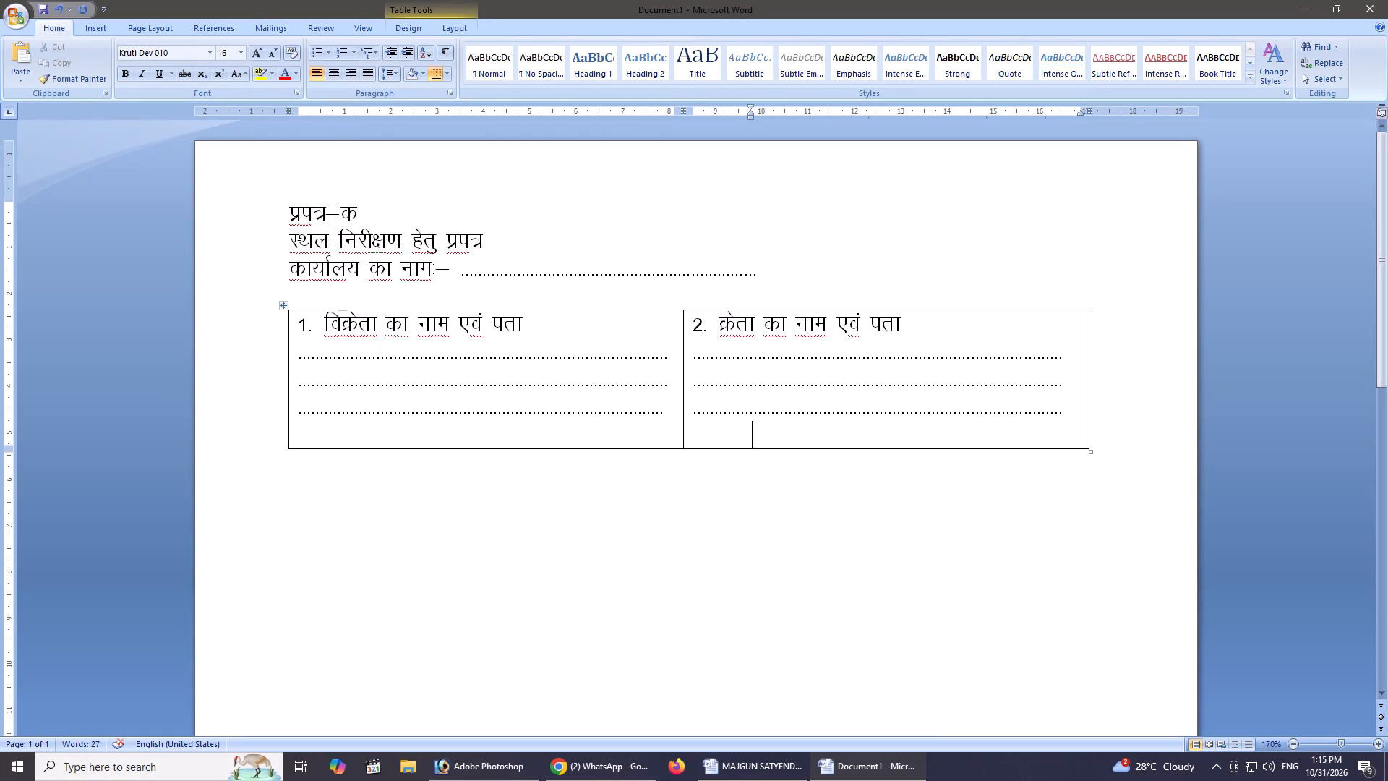
pyautogui.click(711, 448)
pyautogui.press('BackSpace')
pyautogui.press('BackSpace')
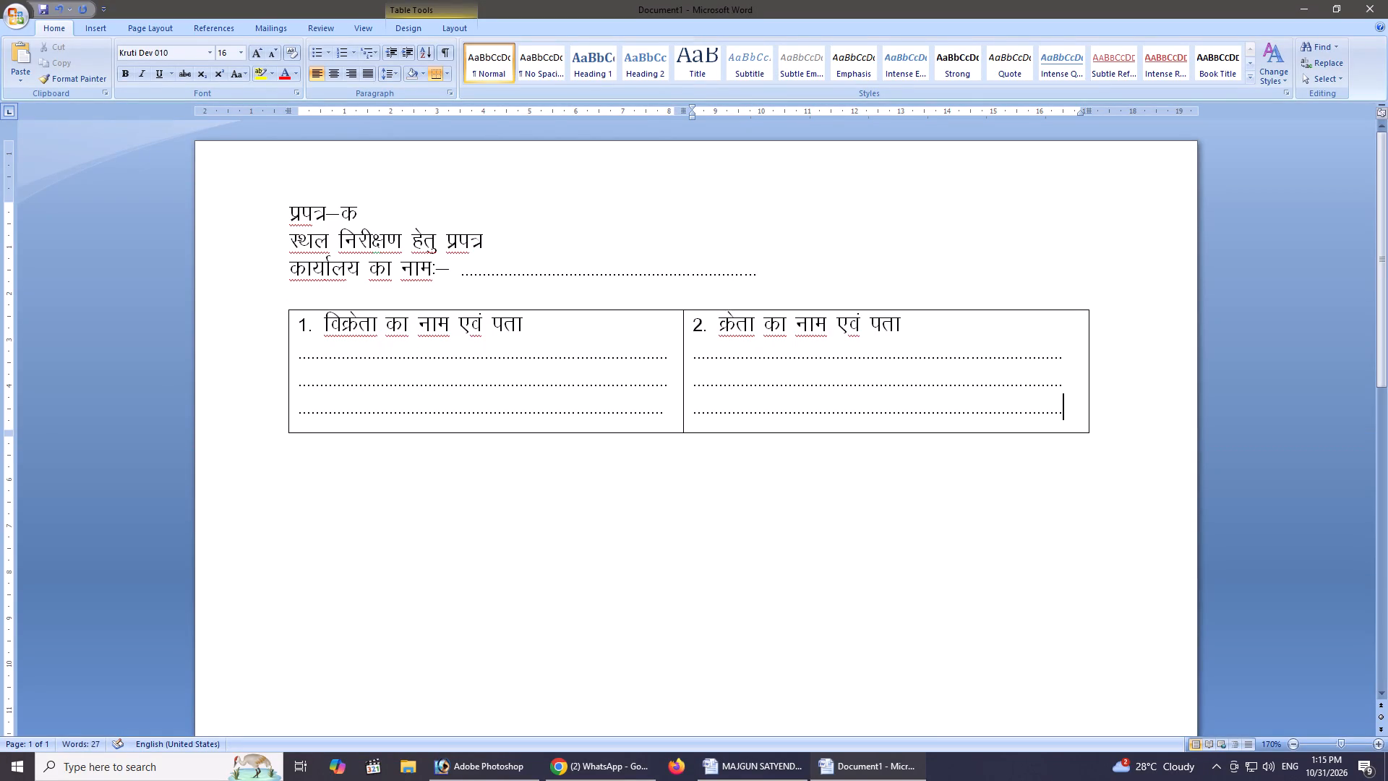
# Add numbered item 3 below the table with the heading "संबंधित भूमि/सम्पत्ति का विवरणी".
pyautogui.click(734, 482)
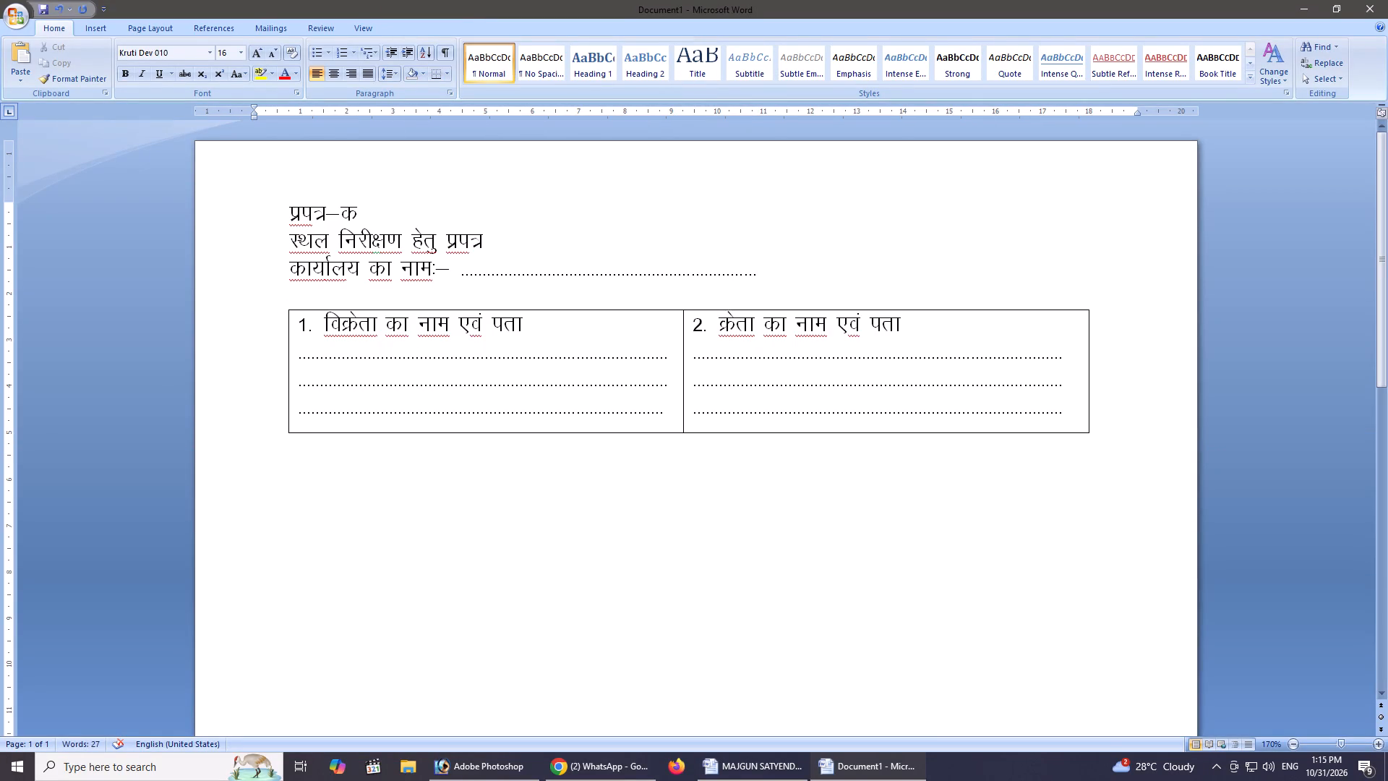
pyautogui.press('Tab')
pyautogui.press('.')
pyautogui.press('BackSpace')
pyautogui.write('3-')
pyautogui.press('space')
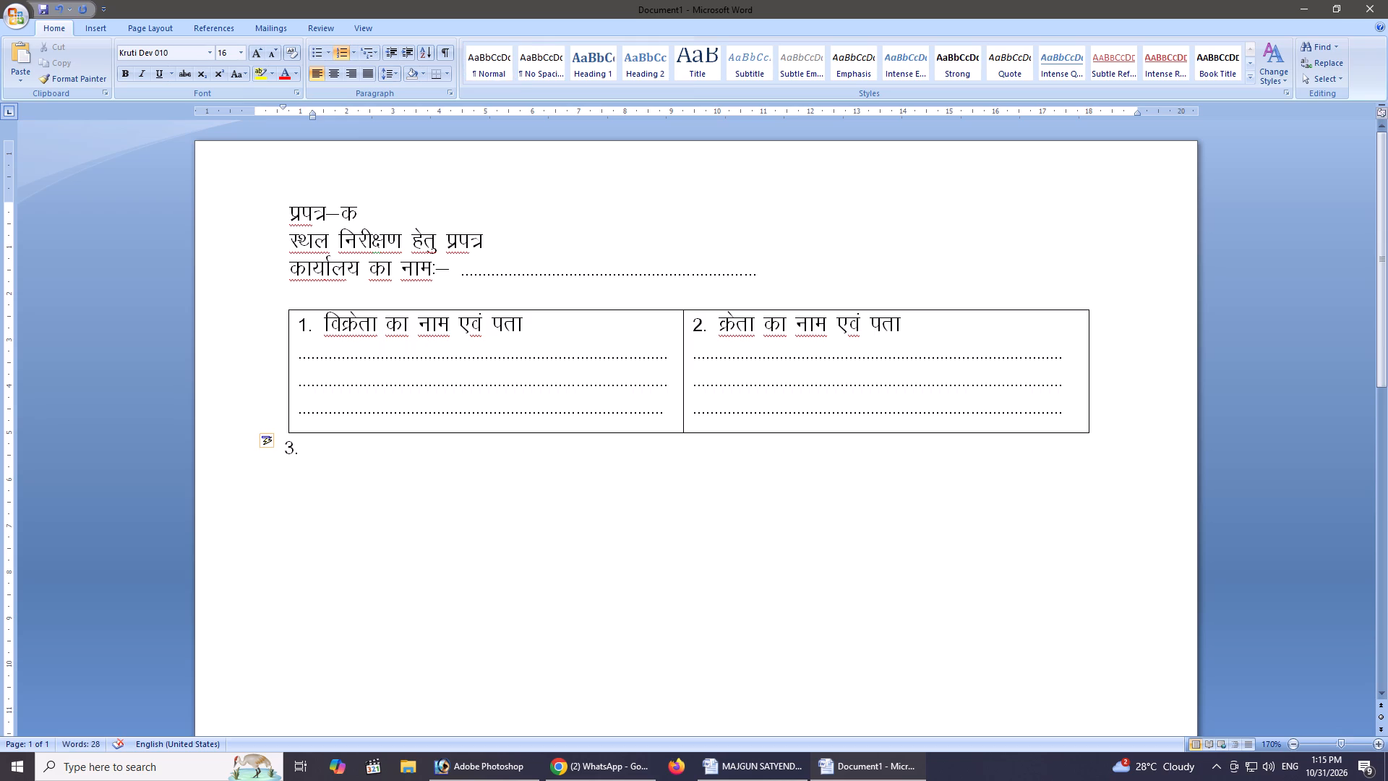
pyautogui.write('la')
pyautogui.write('caf/kr')
pyautogui.press('space')
pyautogui.write('Hkwfe#')
pyautogui.press('BackSpace')
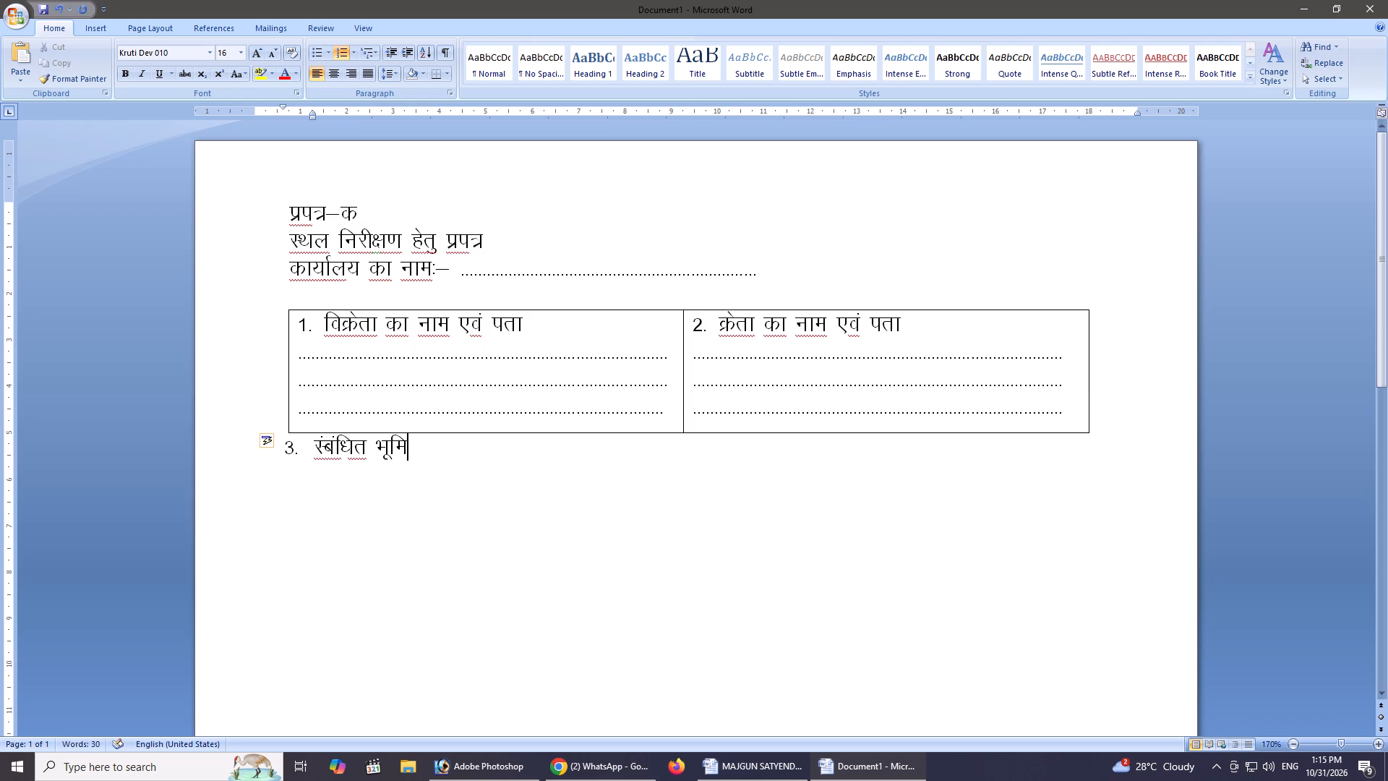
pyautogui.hotkey('shift', '@')
pyautogui.write('lEif')
pyautogui.hotkey('alt', '0')
pyautogui.hotkey('alt', '2')
pyautogui.hotkey('alt', '1')
pyautogui.hotkey('alt', '7')
pyautogui.write('k dk')
pyautogui.press('space')
pyautogui.write('fooj.kh')
# Add an unnumbered, indented line under heading 3 with the label "जिला:–" and a dotted fill-in line.
pyautogui.press('Return')
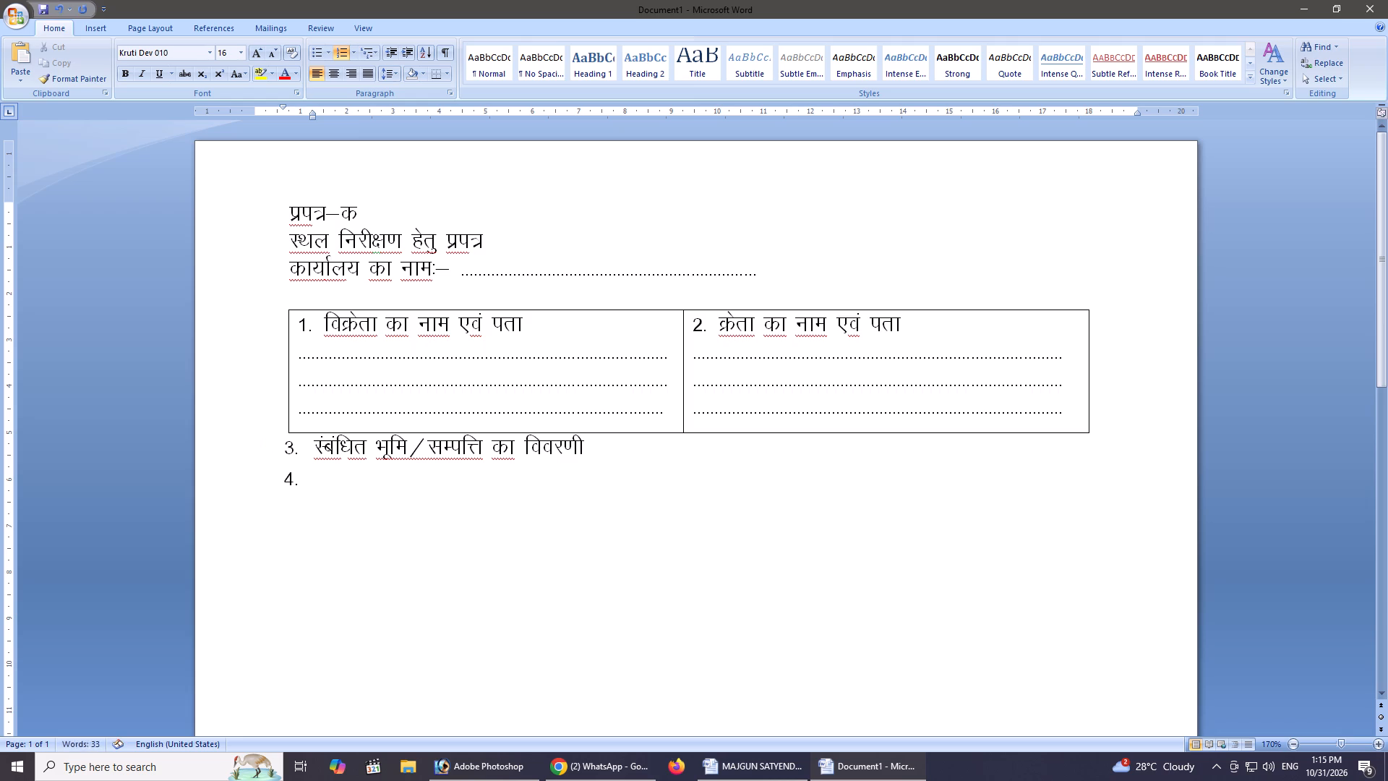
pyautogui.press('f')
pyautogui.press('BackSpace')
pyautogui.press('BackSpace')
pyautogui.write('ftyk')
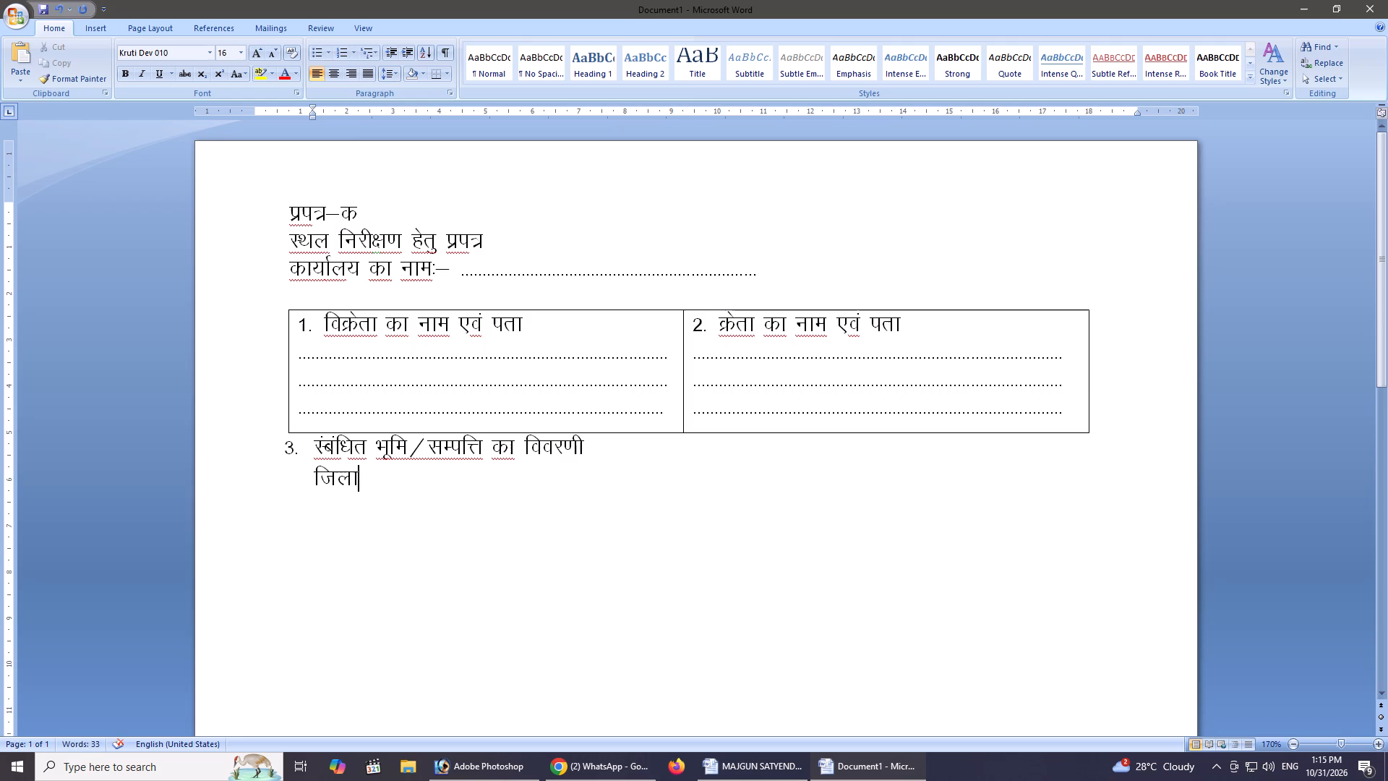
pyautogui.write('%&')
pyautogui.press('BackSpace')
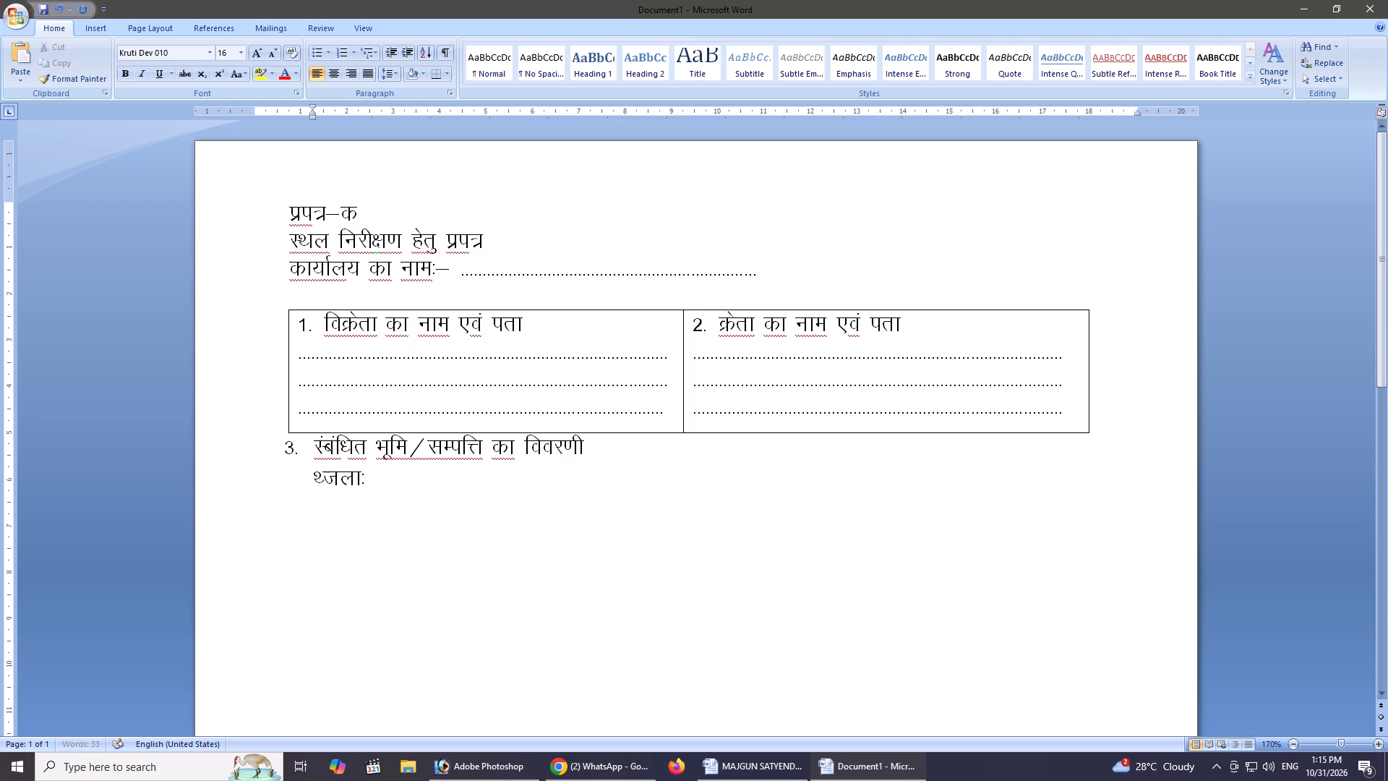
pyautogui.press('BackSpace')
pyautogui.press('BackSpace')
pyautogui.press('BackSpace')
pyautogui.press('BackSpace')
pyautogui.press('BackSpace')
pyautogui.write('ftyk')
pyautogui.write('%&')
pyautogui.press('space')
pyautogui.press('-')
pyautogui.press('-')
pyautogui.press('-')
pyautogui.press('-')
pyautogui.press('-')
pyautogui.press('-')
pyautogui.press('-')
pyautogui.press('-')
pyautogui.press('-')
pyautogui.press('-')
pyautogui.press('-')
pyautogui.press('-')
pyautogui.press('-')
pyautogui.press('-')
pyautogui.press('-')
pyautogui.press('-')
pyautogui.press('-')
pyautogui.press('-')
pyautogui.press('-')
pyautogui.press('-')
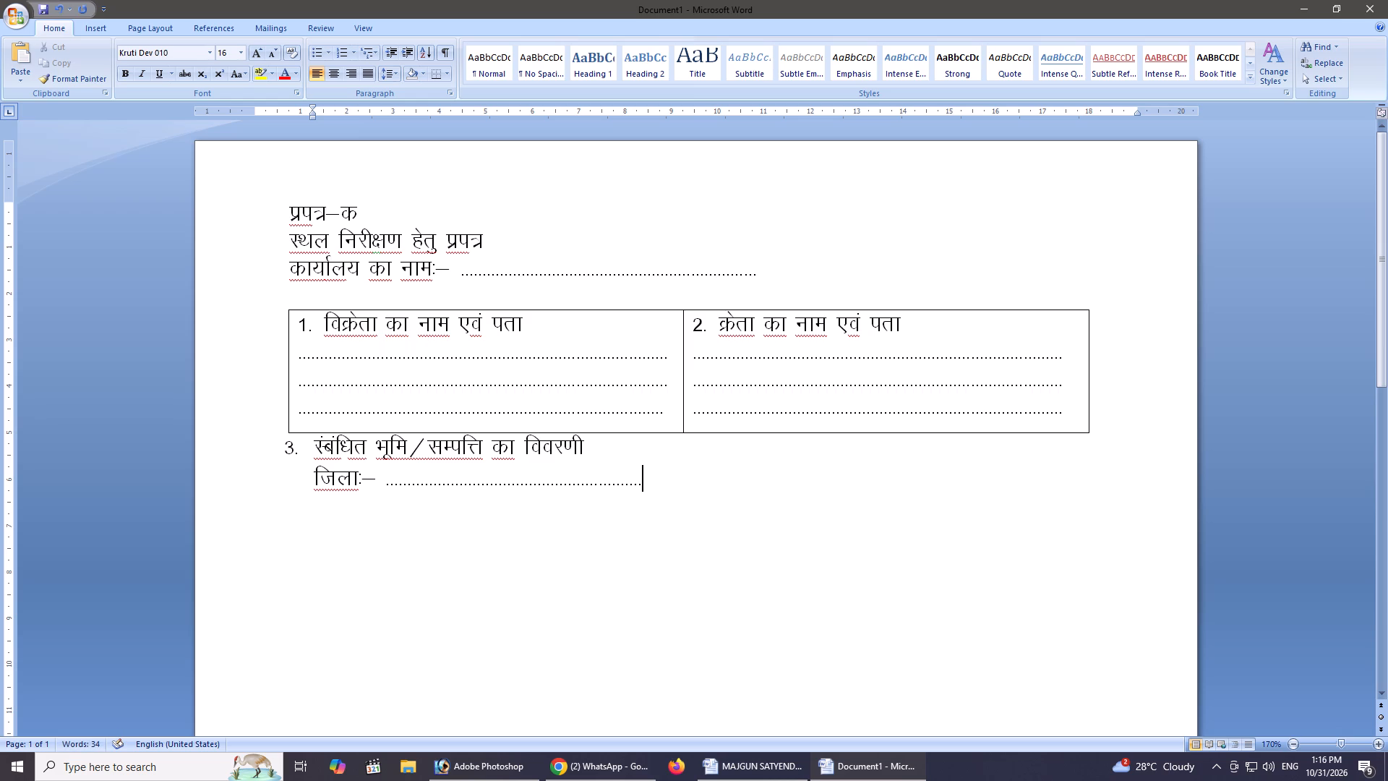
# Add the label "अंचल:–" with a dotted fill-in line after the जिला field on the same line.
pyautogui.press('space')
pyautogui.write('vapy')
pyautogui.write('%& -')
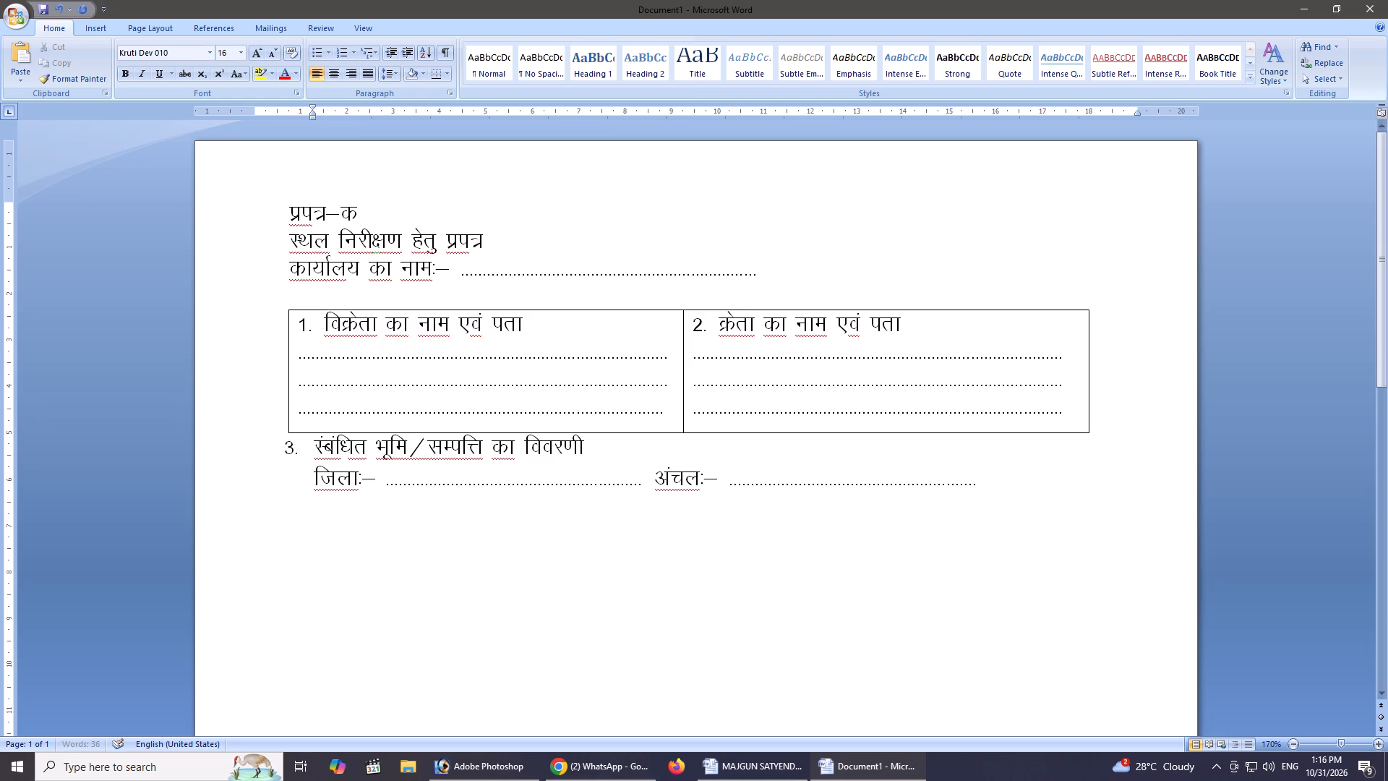
pyautogui.press('Return')
pyautogui.press('BackSpace')
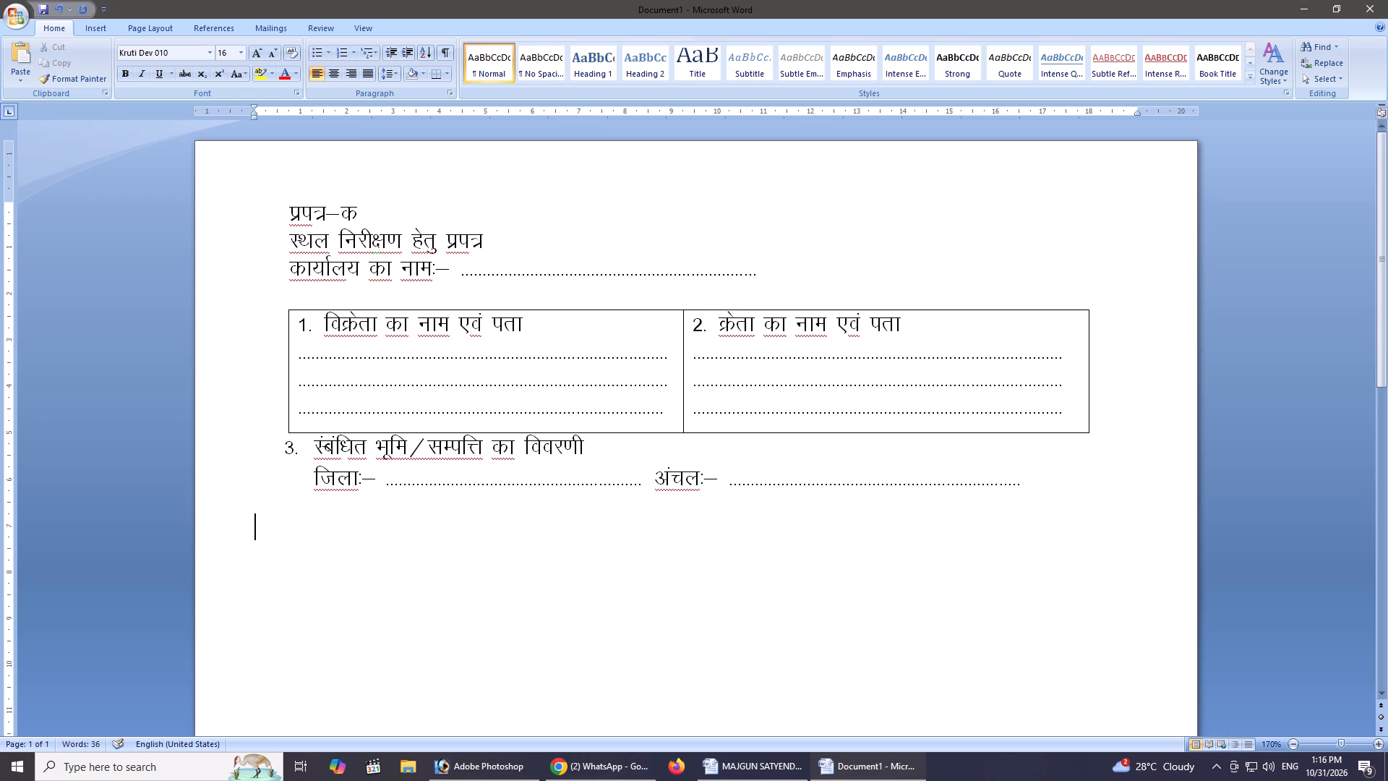
pyautogui.press('BackSpace')
# Add the label "मौजा/मुहल्लाह:–" with a dotted fill-in line after the अंचल field.
pyautogui.press('space')
pyautogui.write('ekStk')
pyautogui.hotkey('shift', '@')
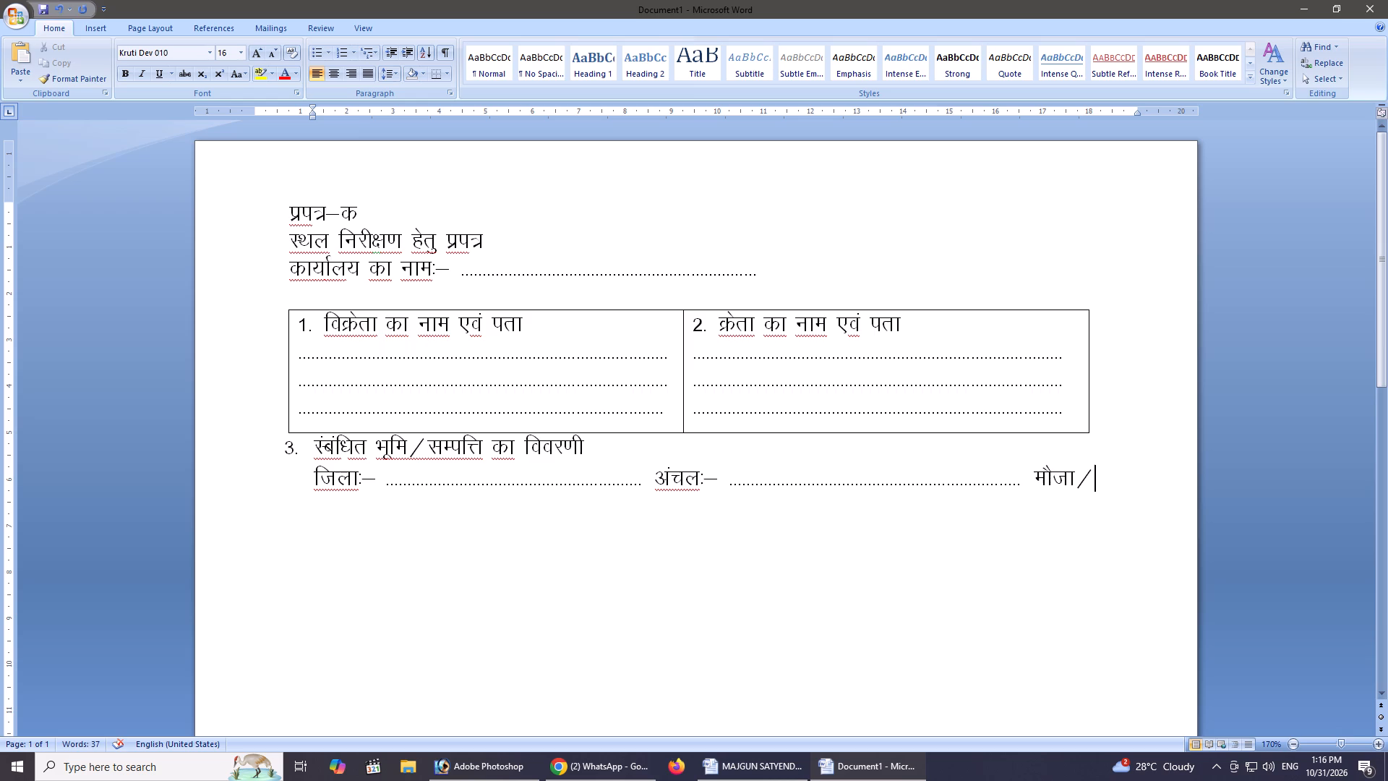
pyautogui.write('eqgYykg')
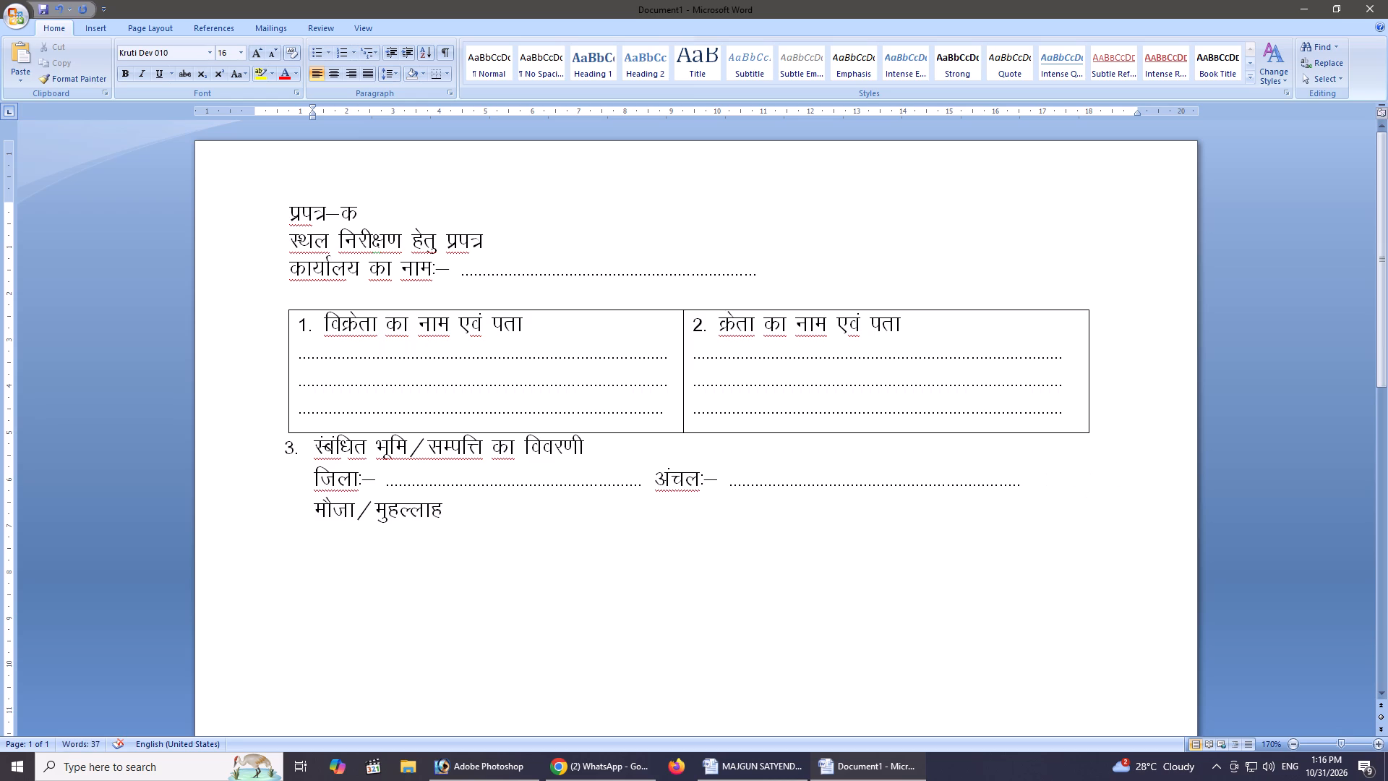
pyautogui.write('&%')
pyautogui.hotkey('shift', 'BackSpace')
pyautogui.hotkey('shift', 'BackSpace')
pyautogui.write('%&')
pyautogui.press('space')
pyautogui.write('-')
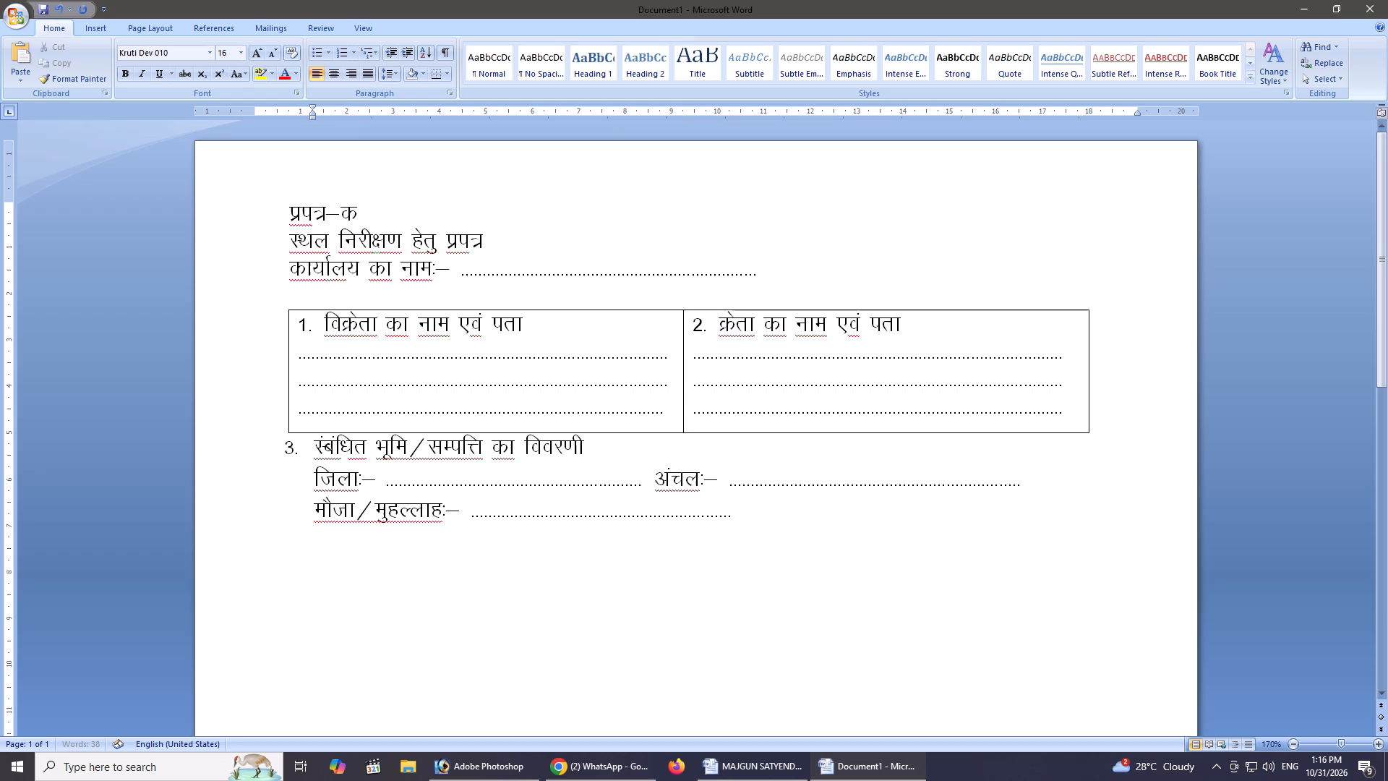
# Add the labels "वार्ड सं0:–" and "थाना नं0:–" after the मौजा/मुहल्लाह field, each followed by a dotted fill-in line.
pyautogui.press('space')
pyautogui.write('okMZ la0&')
pyautogui.press('BackSpace')
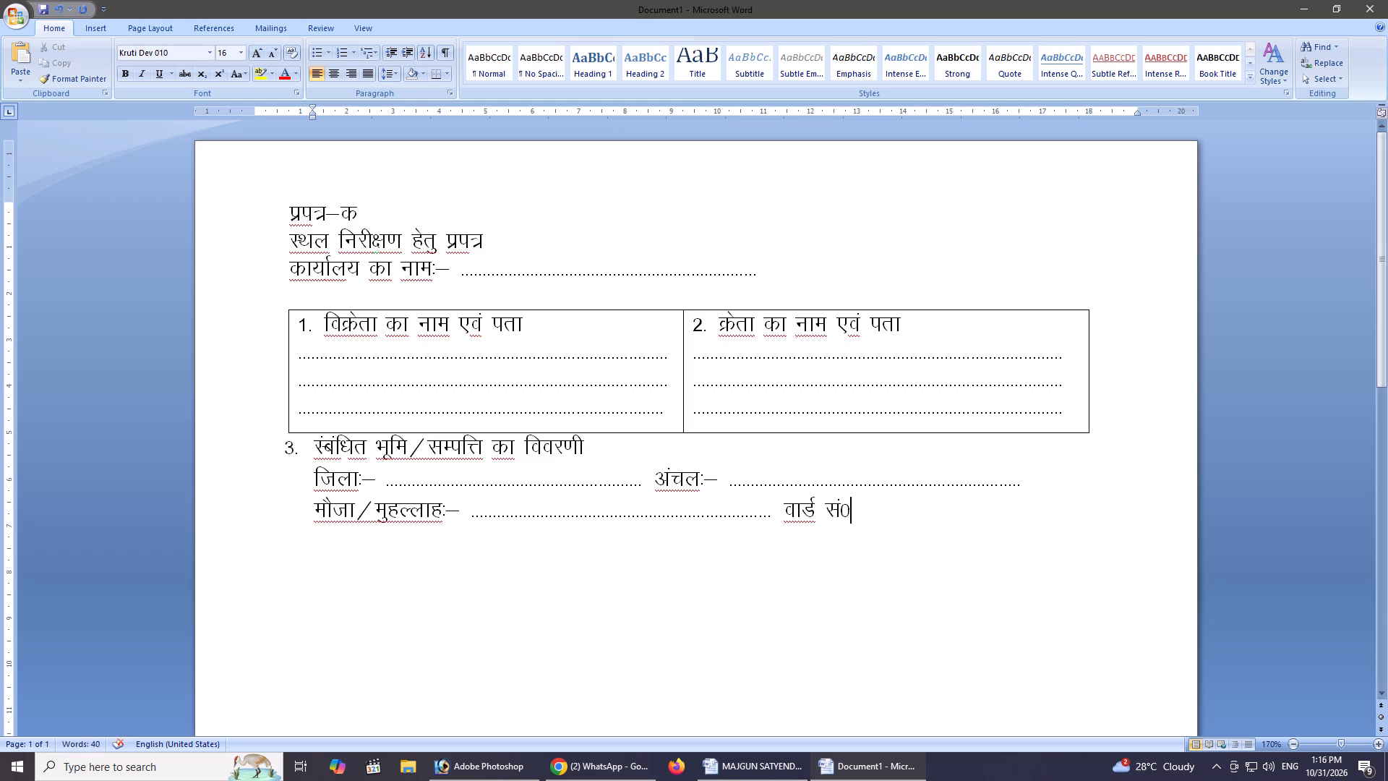
pyautogui.write('%& -')
pyautogui.press('space')
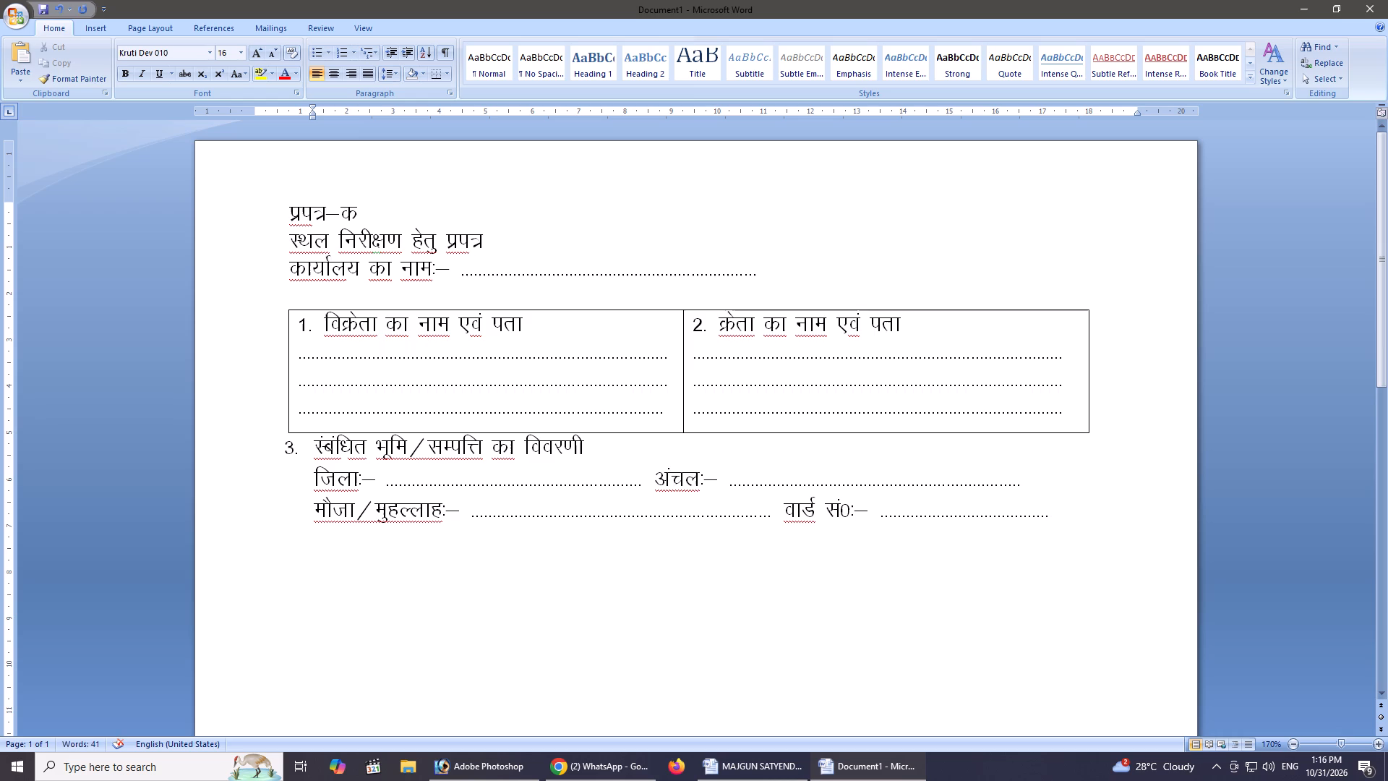
pyautogui.write('Fkkuk')
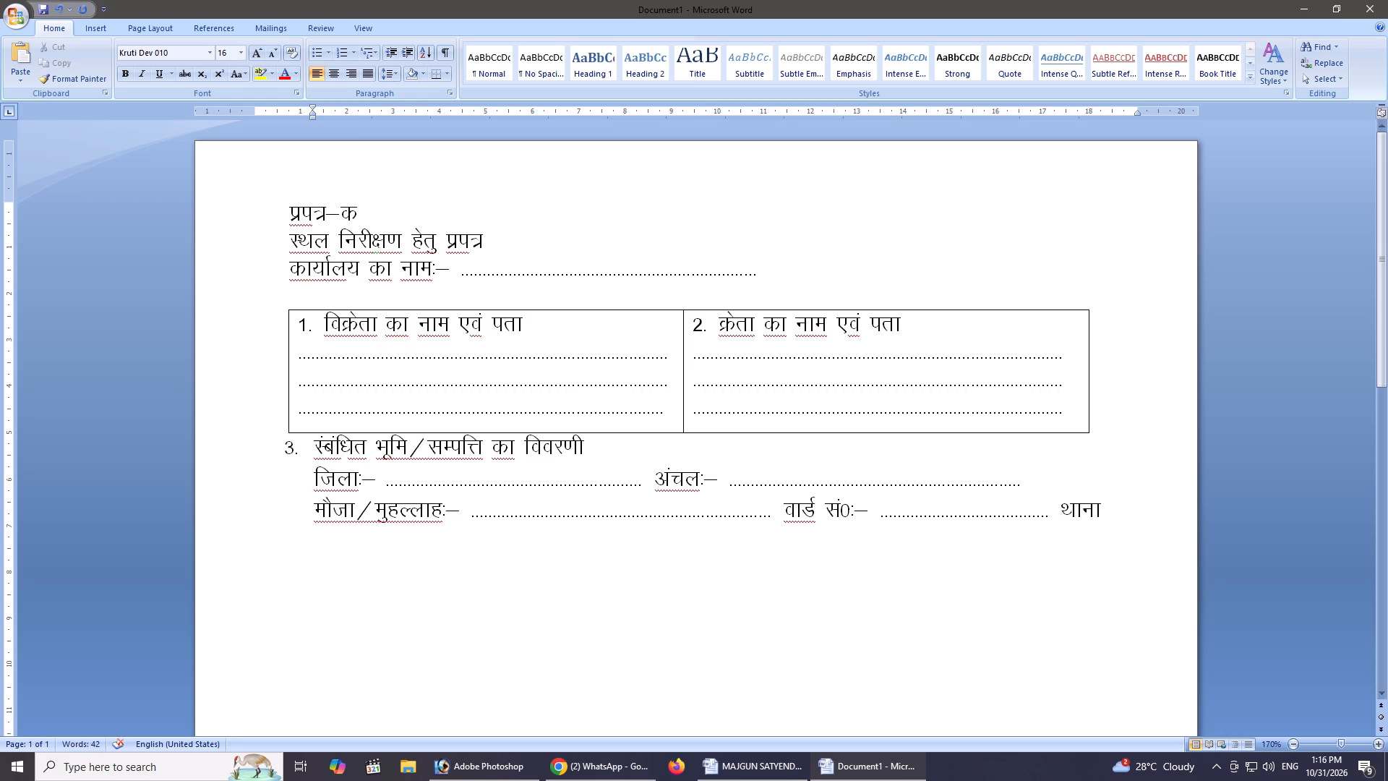
pyautogui.press('space')
pyautogui.write('ua0&')
pyautogui.hotkey('shift', 'BackSpace')
pyautogui.write('%& -')
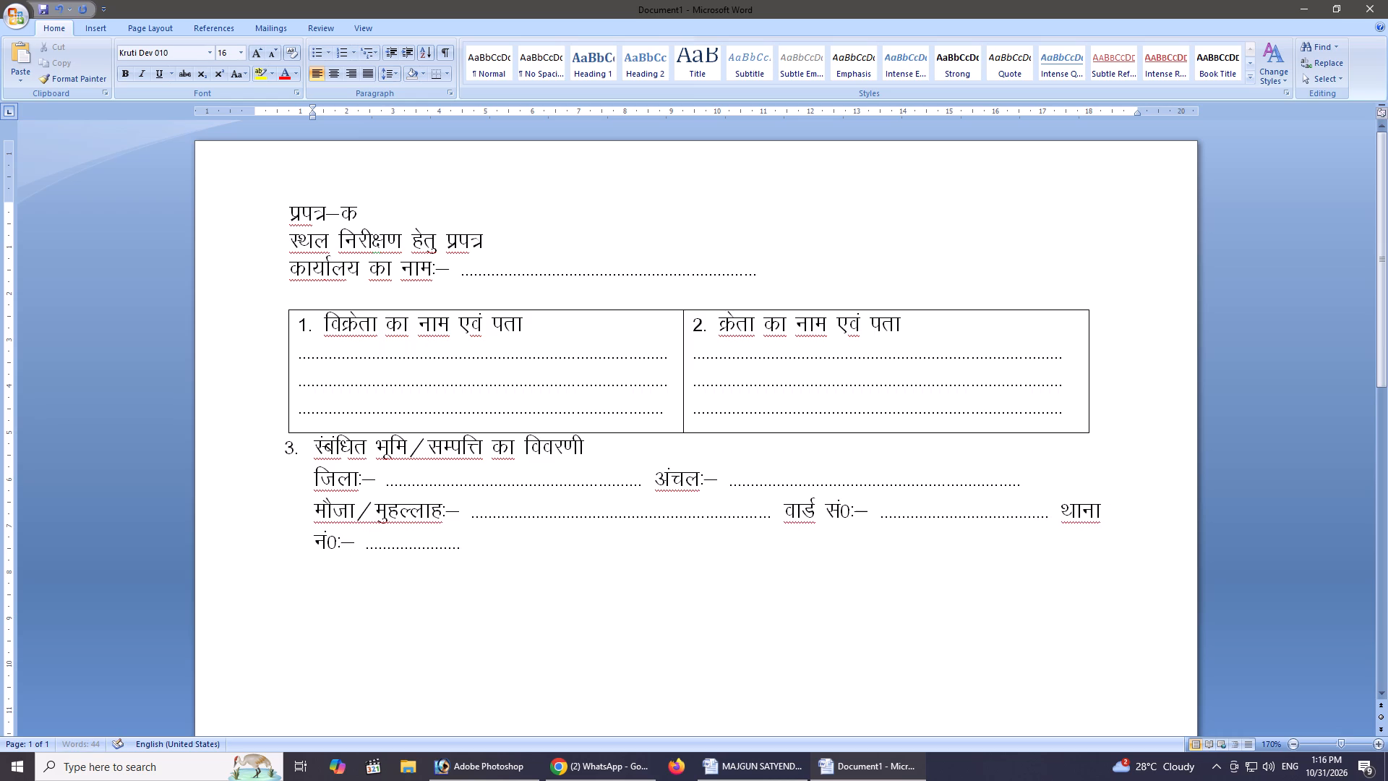
# Add the comma-separated labels "खाता नं0:–" and "खेसरा नं0:–" after the थाना नं0 field, each with a dotted fill-in line.
pyautogui.write('] [kkrk ua0&')
pyautogui.press('BackSpace')
pyautogui.write('%& -')
pyautogui.press('space')
pyautogui.press('BackSpace')
pyautogui.write('] [ksljk')
pyautogui.press('space')
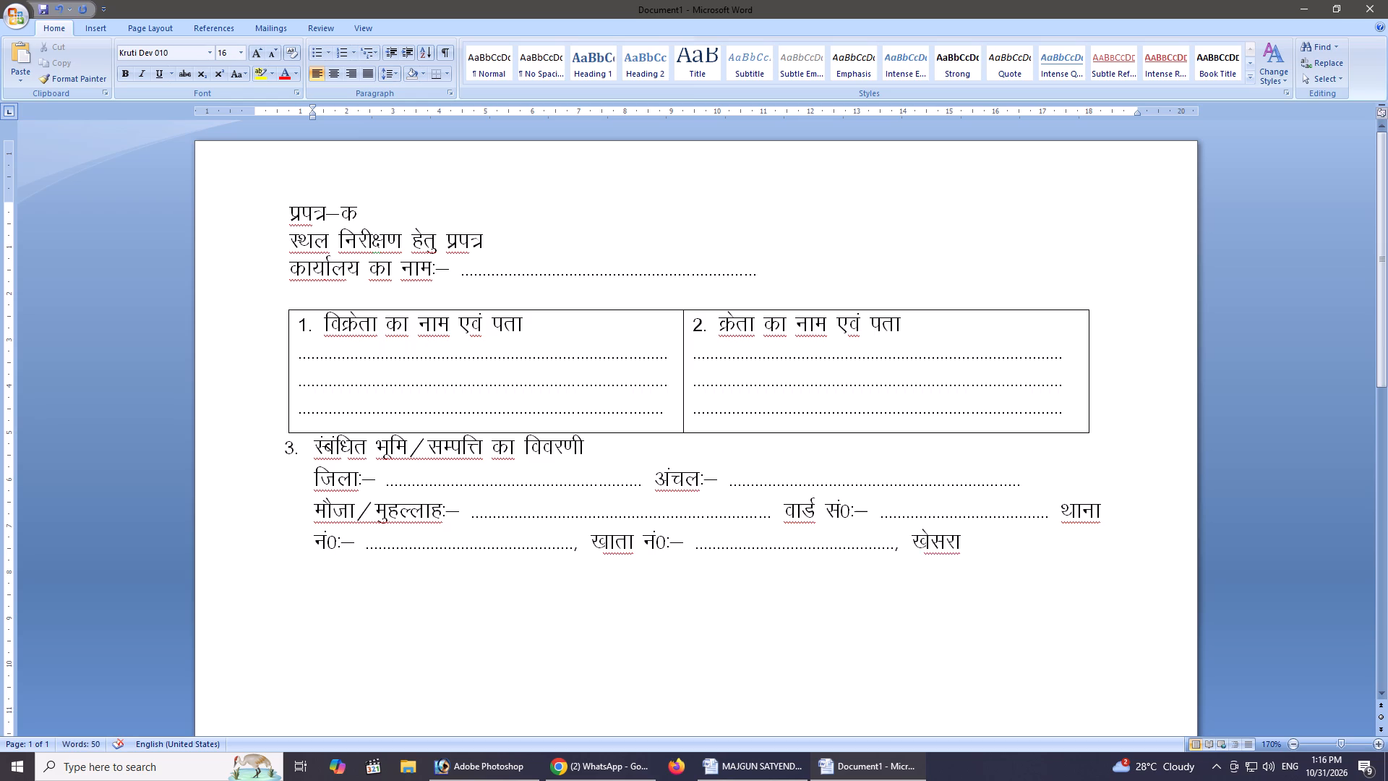
pyautogui.write('ua0&')
pyautogui.press('BackSpace')
pyautogui.write('%& -')
# Add a comma and the label "रकवा (डी0 में)" with a dotted fill-in line after the खेसरा नं0 field.
pyautogui.press('space')
pyautogui.write('j')
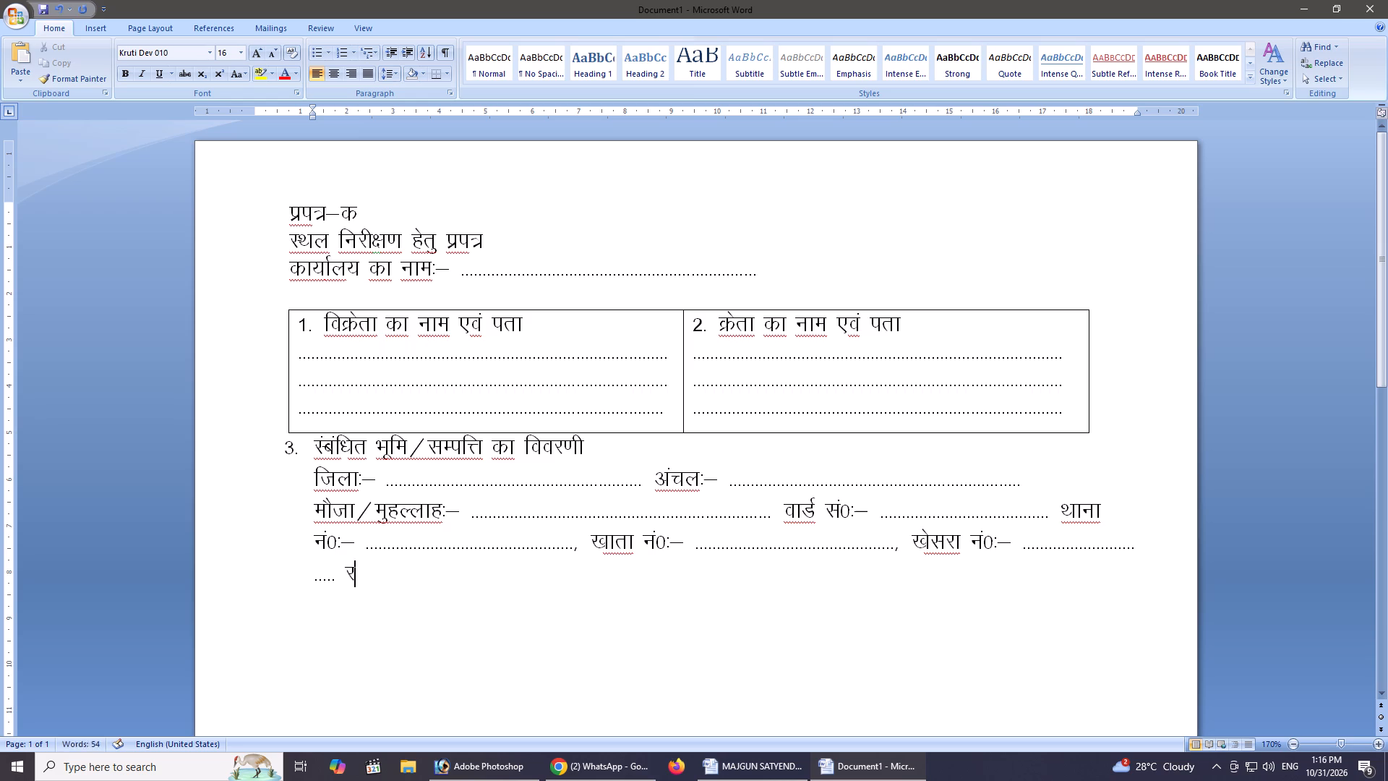
pyautogui.press('BackSpace')
pyautogui.press('BackSpace')
pyautogui.write('] jdok')
pyautogui.press('space')
pyautogui.hotkey('alt', '1')
pyautogui.hotkey('alt', '7')
pyautogui.hotkey('alt', '2')
pyautogui.hotkey('alt', '1')
pyautogui.hotkey('alt', '7')
pyautogui.hotkey('alt', '1')
pyautogui.press('Left')
pyautogui.write('Mh0 esa')
pyautogui.press('Right')
pyautogui.press('Left')
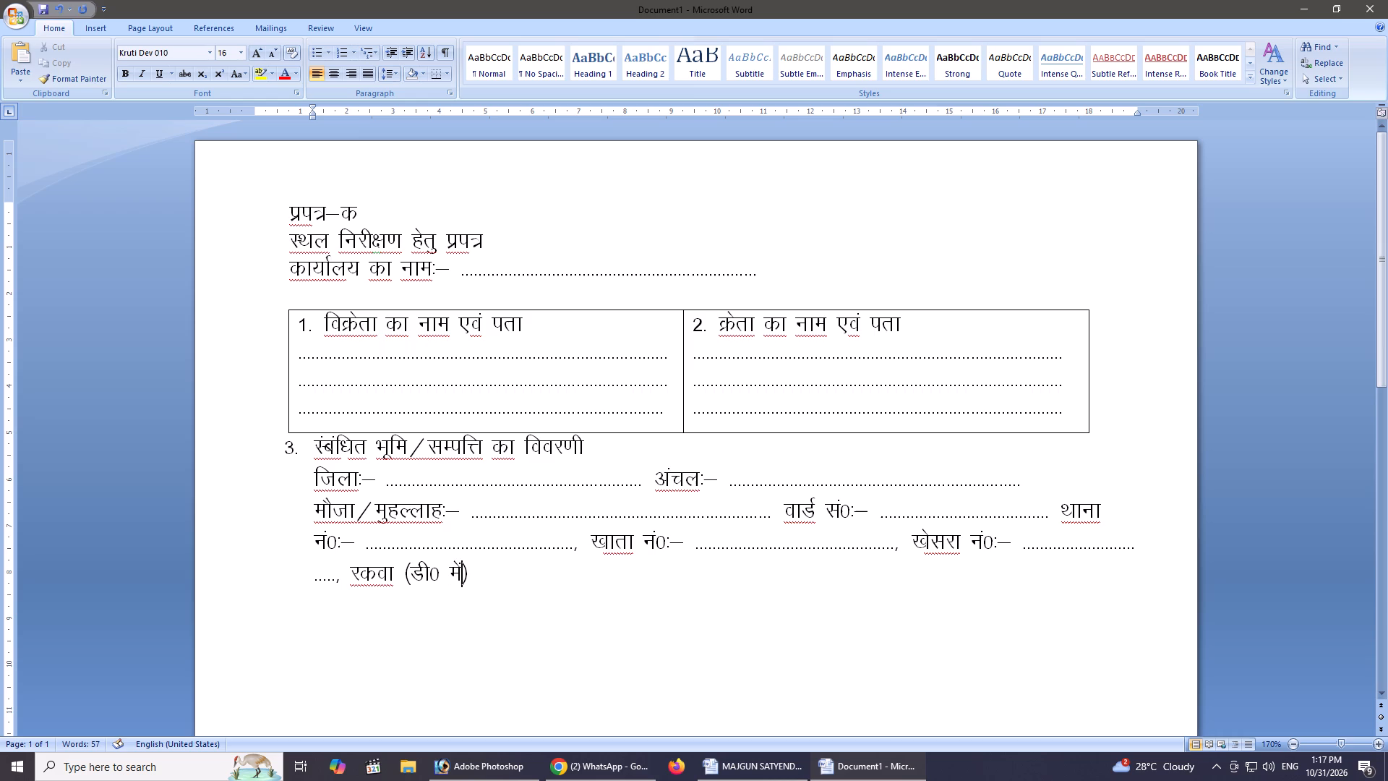
pyautogui.press('Right')
pyautogui.press('space')
pyautogui.press('BackSpace')
pyautogui.press('space')
pyautogui.write('-')
pyautogui.write('-')
pyautogui.press('space')
# Start a new line below the रकवा field with the label "चौहद्द:–".
pyautogui.press('Return')
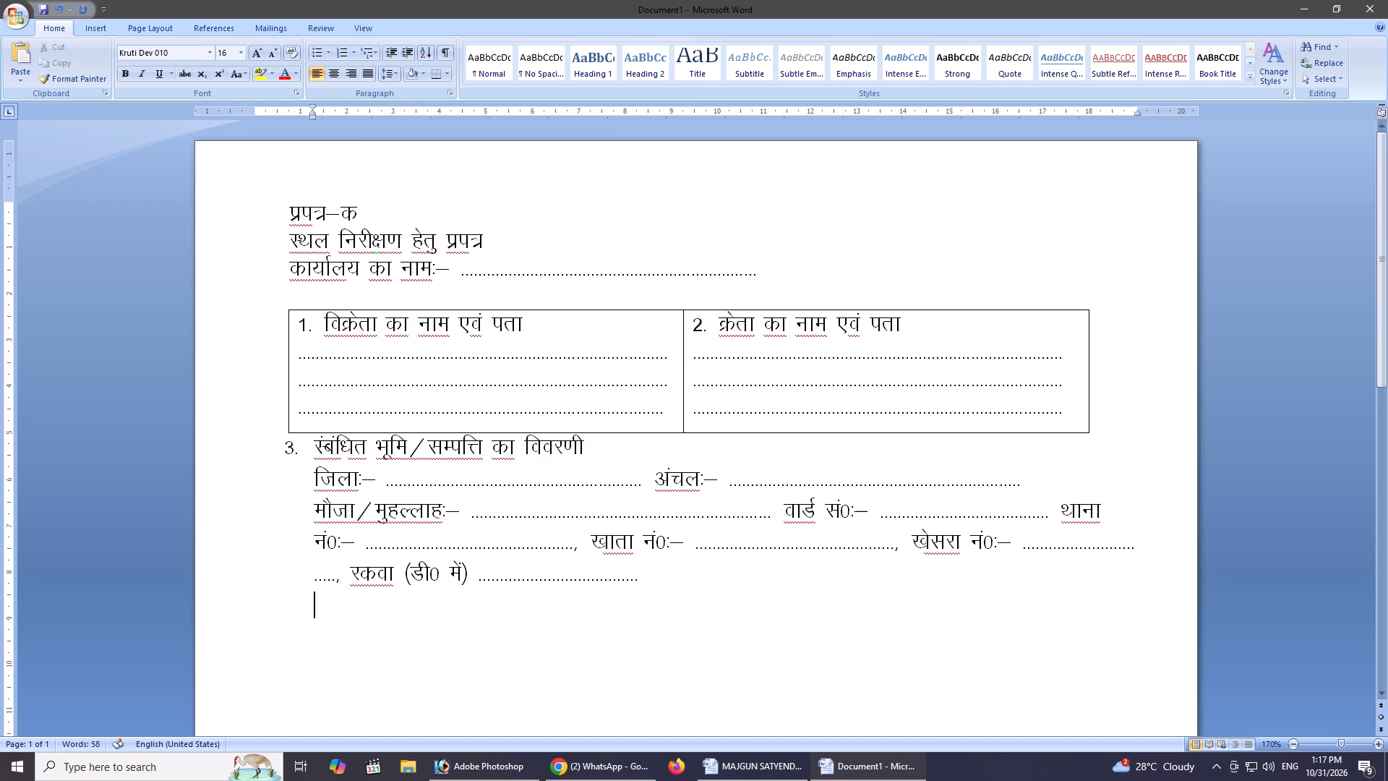
pyautogui.write('pkSg')
pyautogui.hotkey('alt', '0')
pyautogui.hotkey('alt', '2')
pyautogui.hotkey('alt', '0')
pyautogui.hotkey('alt', '4')
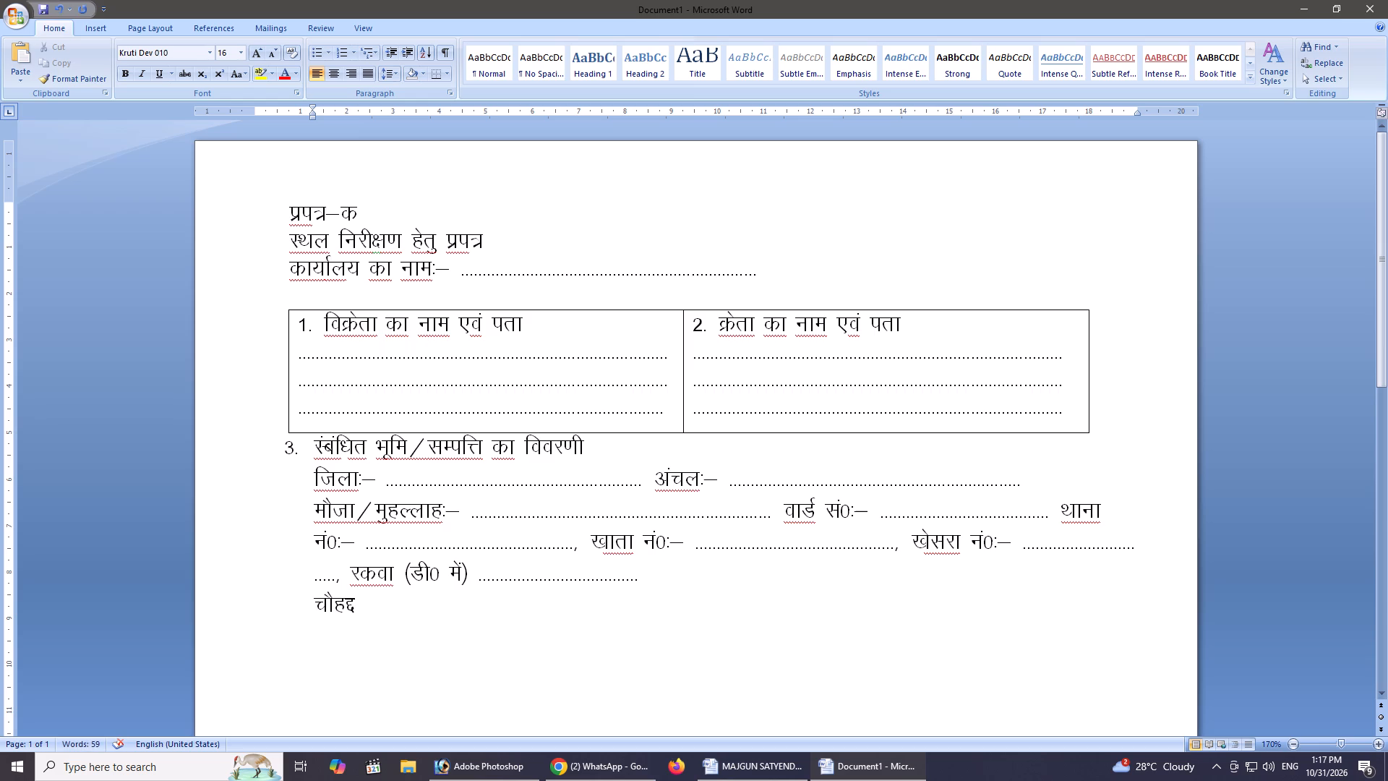
pyautogui.write('%&')
pyautogui.press('space')
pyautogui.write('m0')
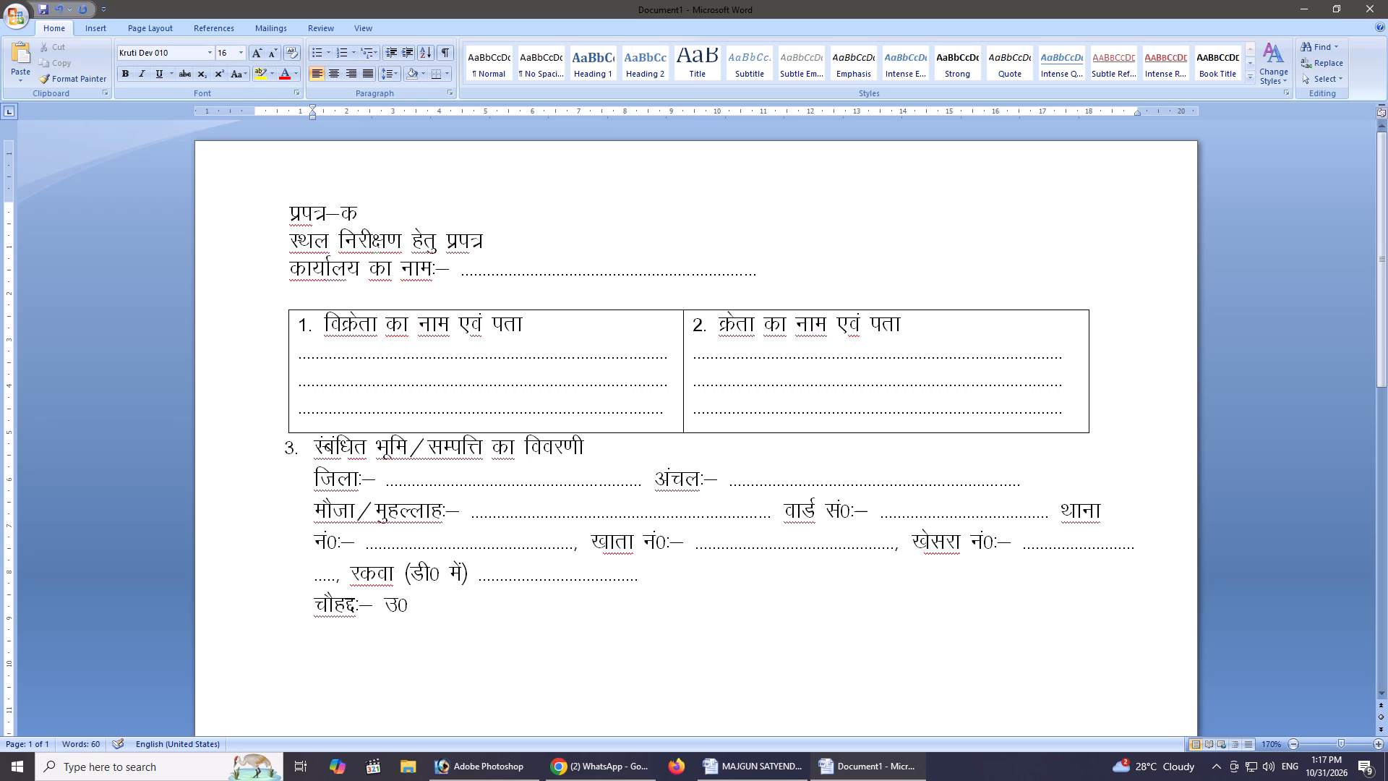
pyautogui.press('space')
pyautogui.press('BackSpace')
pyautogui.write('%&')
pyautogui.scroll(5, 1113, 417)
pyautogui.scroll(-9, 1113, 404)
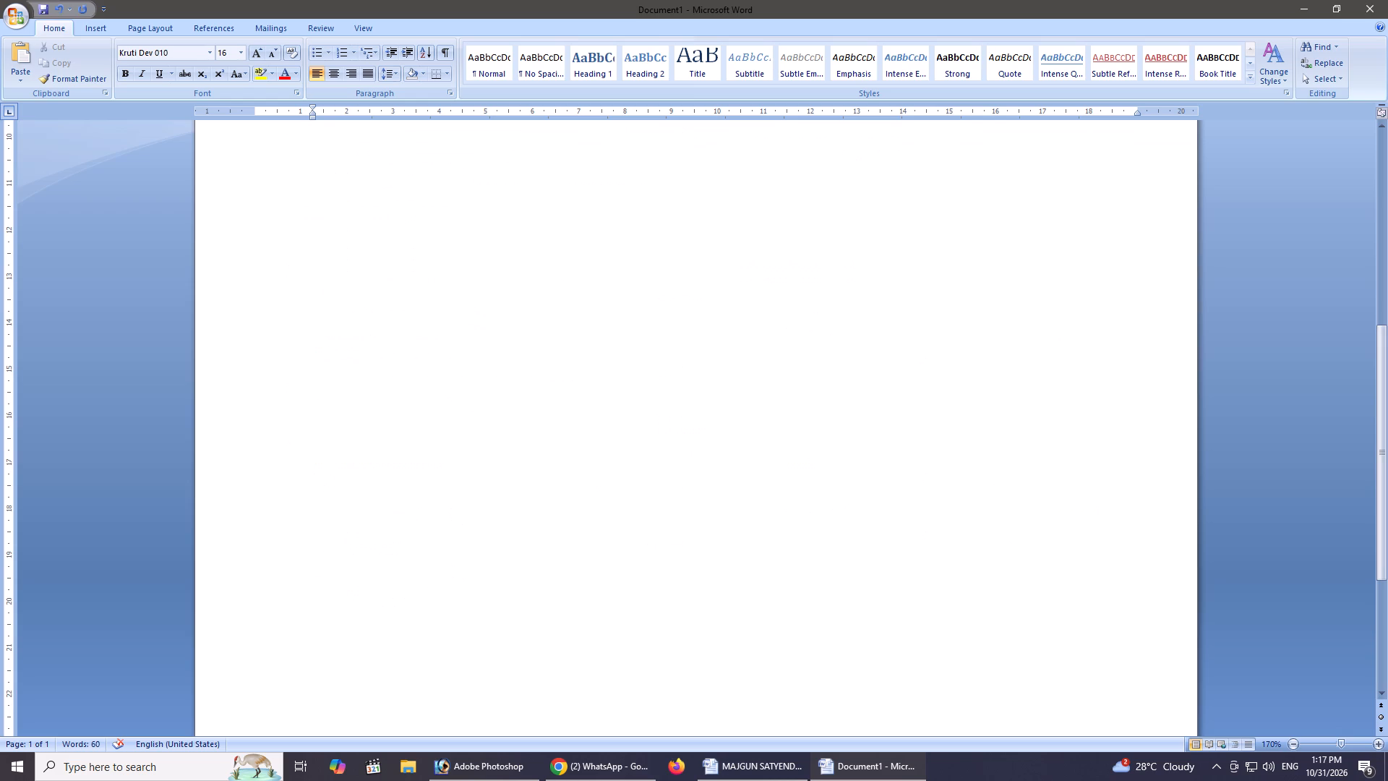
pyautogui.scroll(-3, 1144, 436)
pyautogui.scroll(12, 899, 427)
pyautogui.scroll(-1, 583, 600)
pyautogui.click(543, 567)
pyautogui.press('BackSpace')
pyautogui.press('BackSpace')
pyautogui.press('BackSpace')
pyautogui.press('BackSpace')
# Add the label "उत्तर:–" with a dotted fill-in line after the चौहद्द label.
pyautogui.press('m')
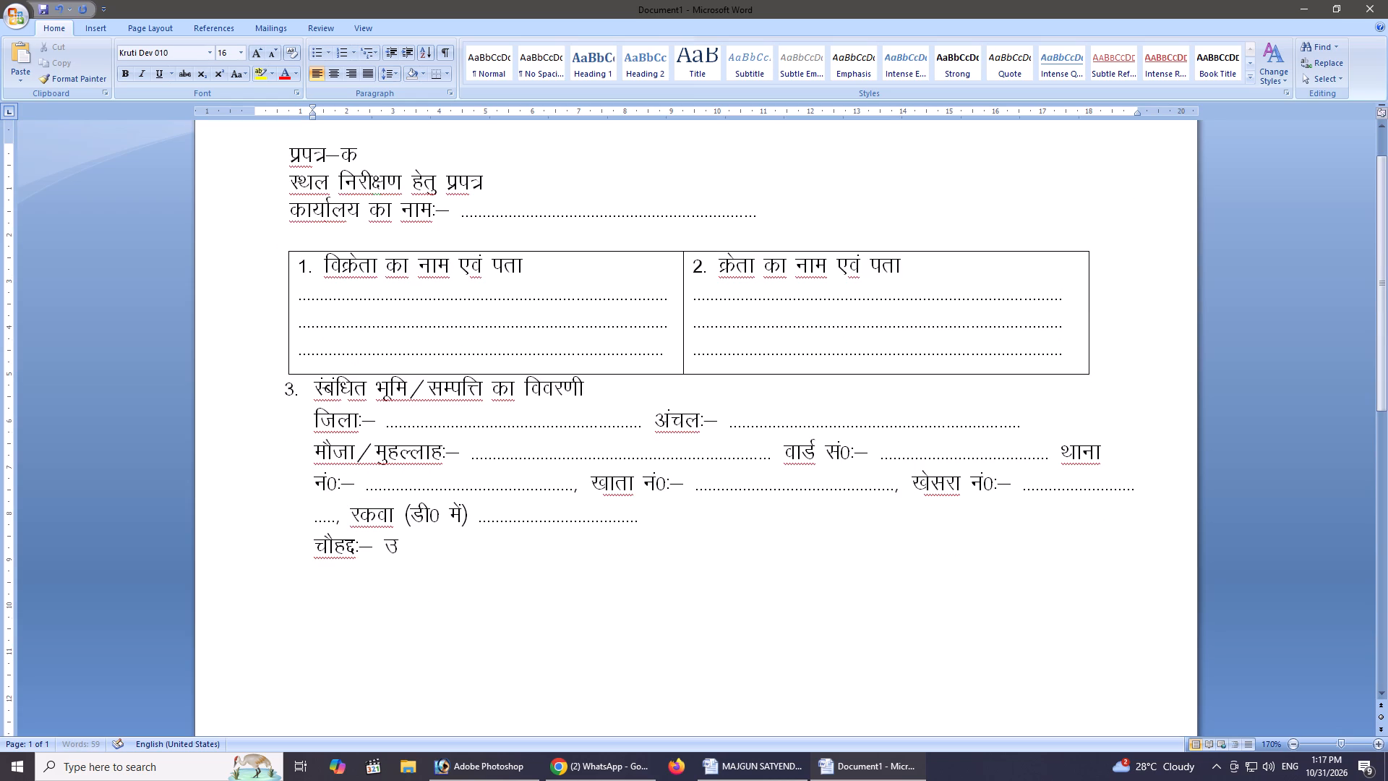
pyautogui.hotkey('alt', '0')
pyautogui.hotkey('alt', '2')
pyautogui.hotkey('alt', '1')
pyautogui.hotkey('alt', '7')
pyautogui.write('kj')
pyautogui.write('%& -')
pyautogui.press('-')
pyautogui.press('-')
pyautogui.press('-')
pyautogui.press('-')
pyautogui.press('-')
pyautogui.press('-')
pyautogui.press('-')
pyautogui.press('-')
pyautogui.press('-')
pyautogui.press('-')
pyautogui.press('-')
pyautogui.press('-')
pyautogui.press('-')
pyautogui.press('-')
pyautogui.press('-')
pyautogui.press('-')
pyautogui.press('-')
pyautogui.write('--')
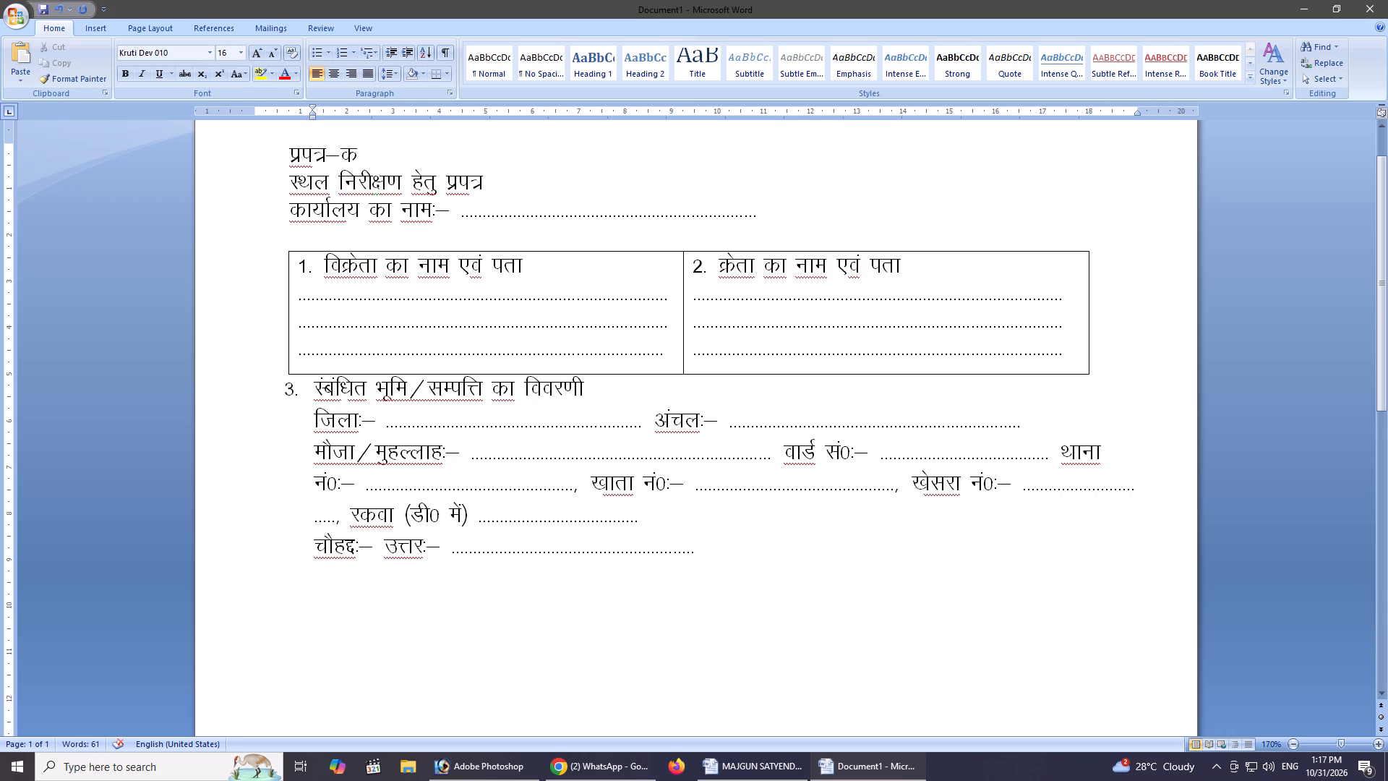
# Add the label "पूरब:–" with a dotted fill-in line on a new line below the चौहद्द line.
pyautogui.press('Return')
pyautogui.write('iwjc')
pyautogui.write('%& -')
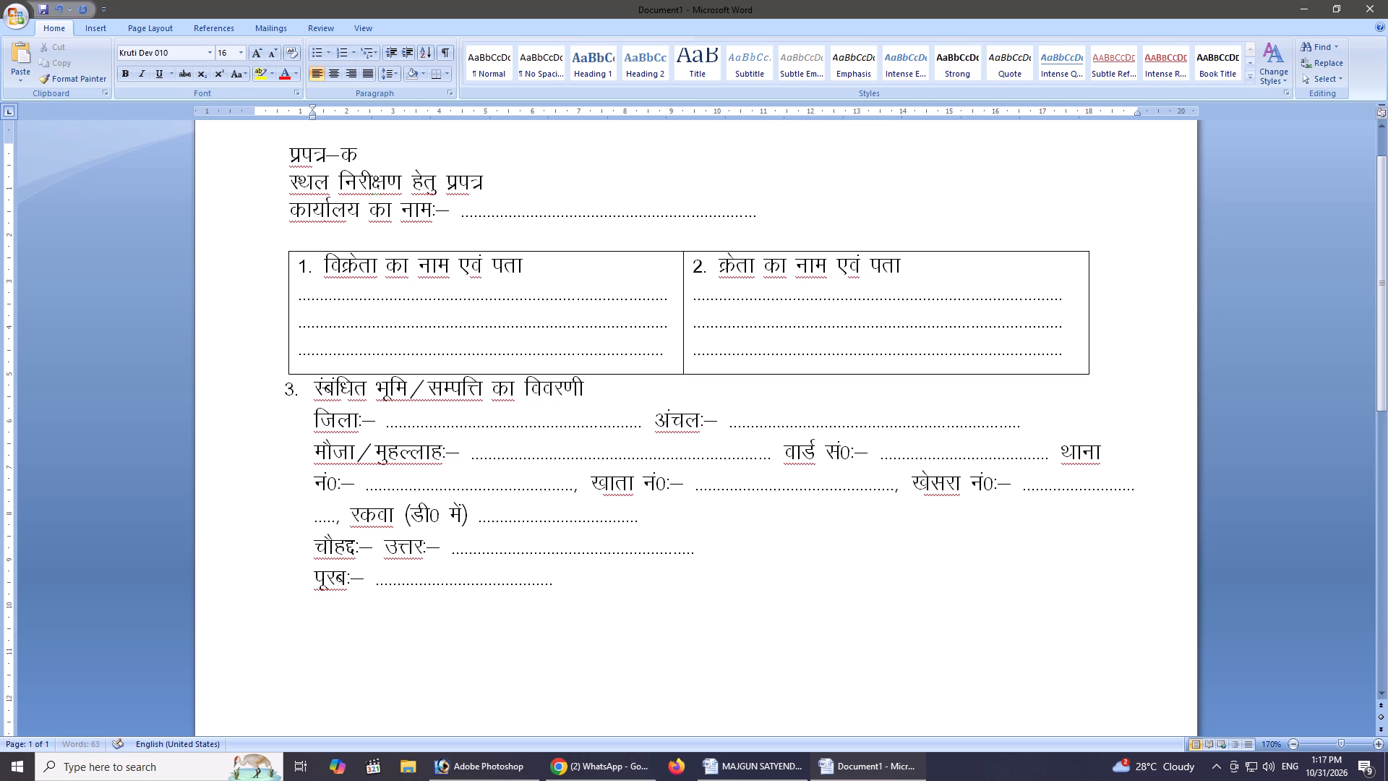
# Add a comma and the label "दक्षिण:–" with a dotted fill-in line after the उत्तर field on the same line.
pyautogui.click(750, 553)
pyautogui.write(']')
pyautogui.press('space')
pyautogui.write('nf{k.k')
pyautogui.write('%&')
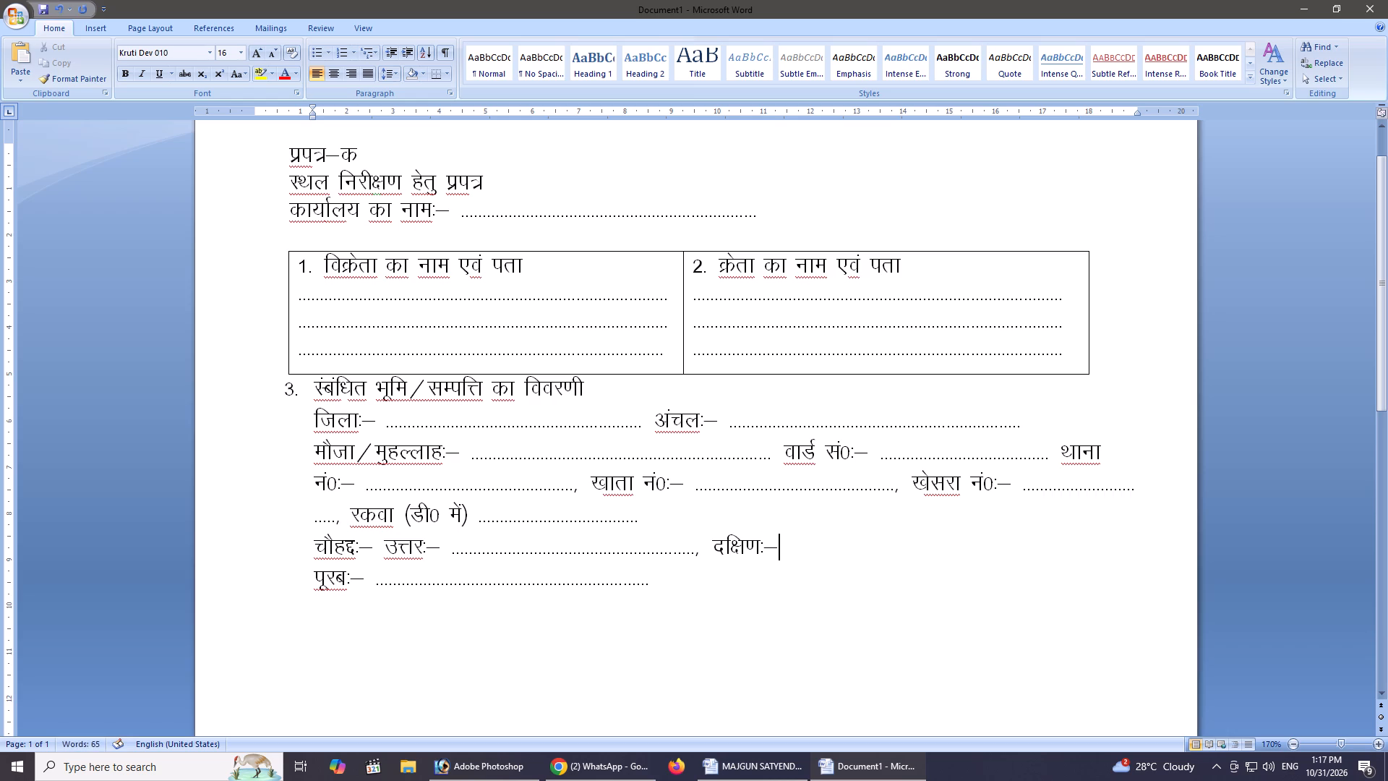
pyautogui.press('space')
pyautogui.press('-')
pyautogui.press('-')
pyautogui.press('-')
pyautogui.press('-')
pyautogui.press('-')
pyautogui.press('-')
pyautogui.press('-')
pyautogui.press('-')
pyautogui.press('-')
pyautogui.press('-')
pyautogui.press('-')
pyautogui.press('-')
pyautogui.press('-')
pyautogui.press('-')
pyautogui.press('-')
pyautogui.press('-')
pyautogui.press('-')
pyautogui.press('-')
pyautogui.press('-')
pyautogui.press('-')
# Add a comma and the label "पश्चिम:–" with a dotted fill-in line after the पूरब field on the same line.
pyautogui.click(671, 589)
pyautogui.write('] if')
pyautogui.hotkey('shift', '"')
pyautogui.write('pe')
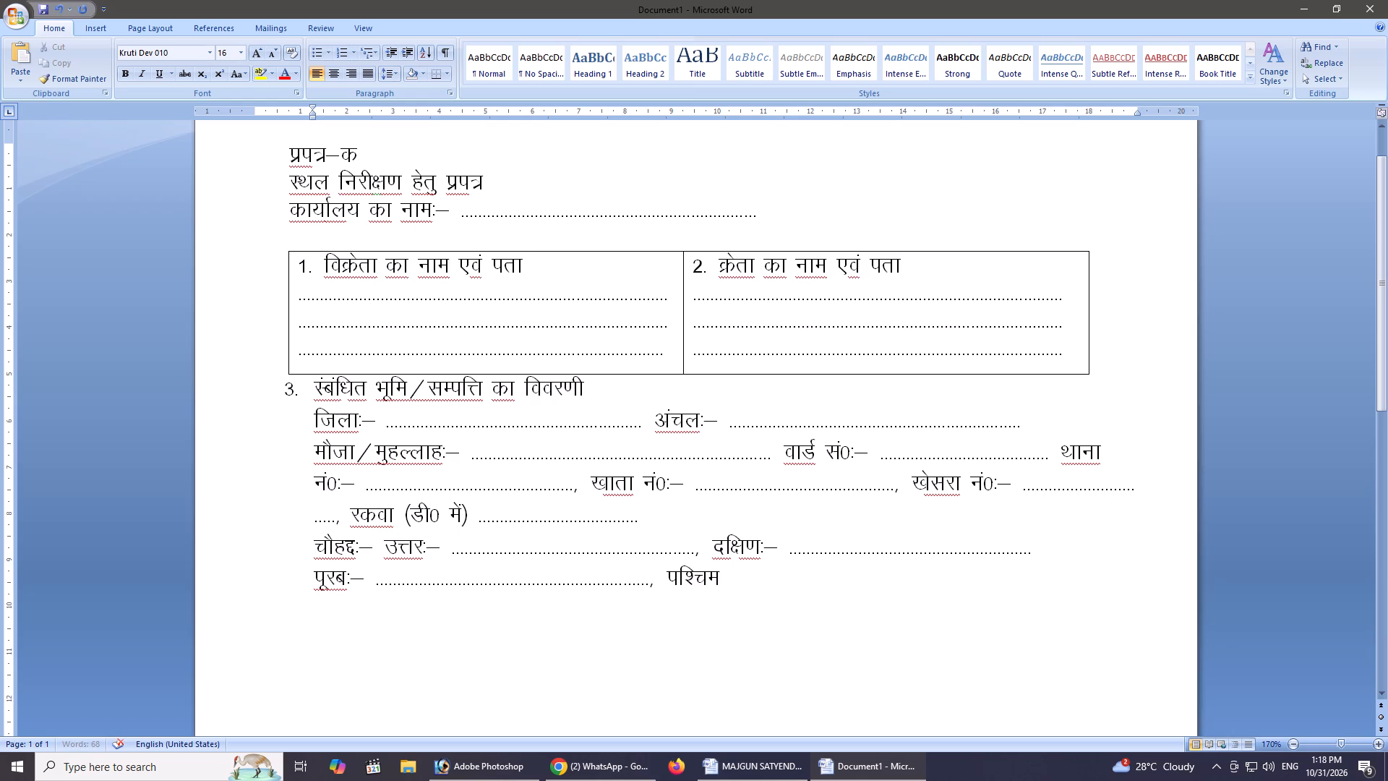
pyautogui.write('%& -')
# Leave a blank line and add numbered item 4, "भूमि की प्रकृति/श्रेणी:–", with a dotted fill-in line.
pyautogui.press('Return')
pyautogui.press('Return')
pyautogui.write('4-')
pyautogui.press('space')
pyautogui.write('Hkwfe dh izd`fr')
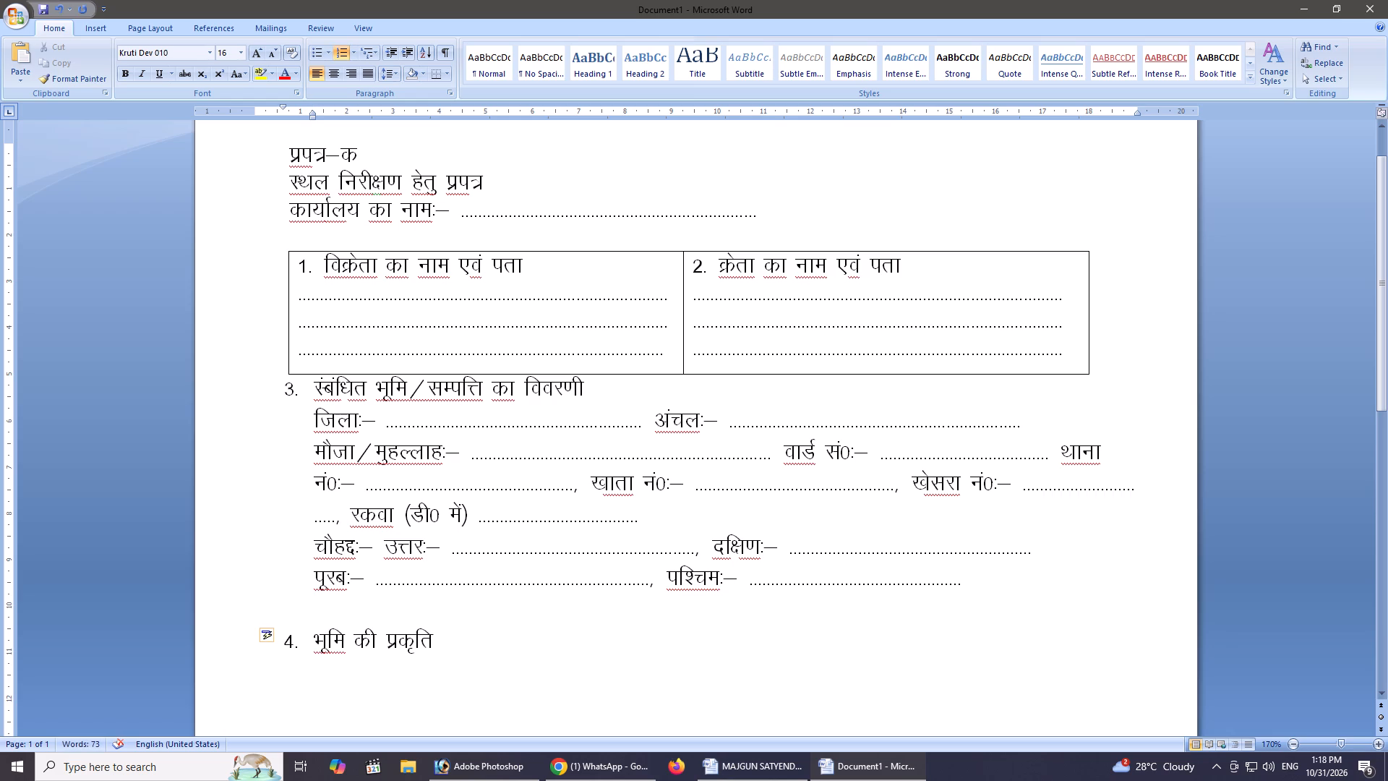
pyautogui.hotkey('shift', '@')
pyautogui.write('Js.kh%&')
pyautogui.press('space')
pyautogui.write('-')
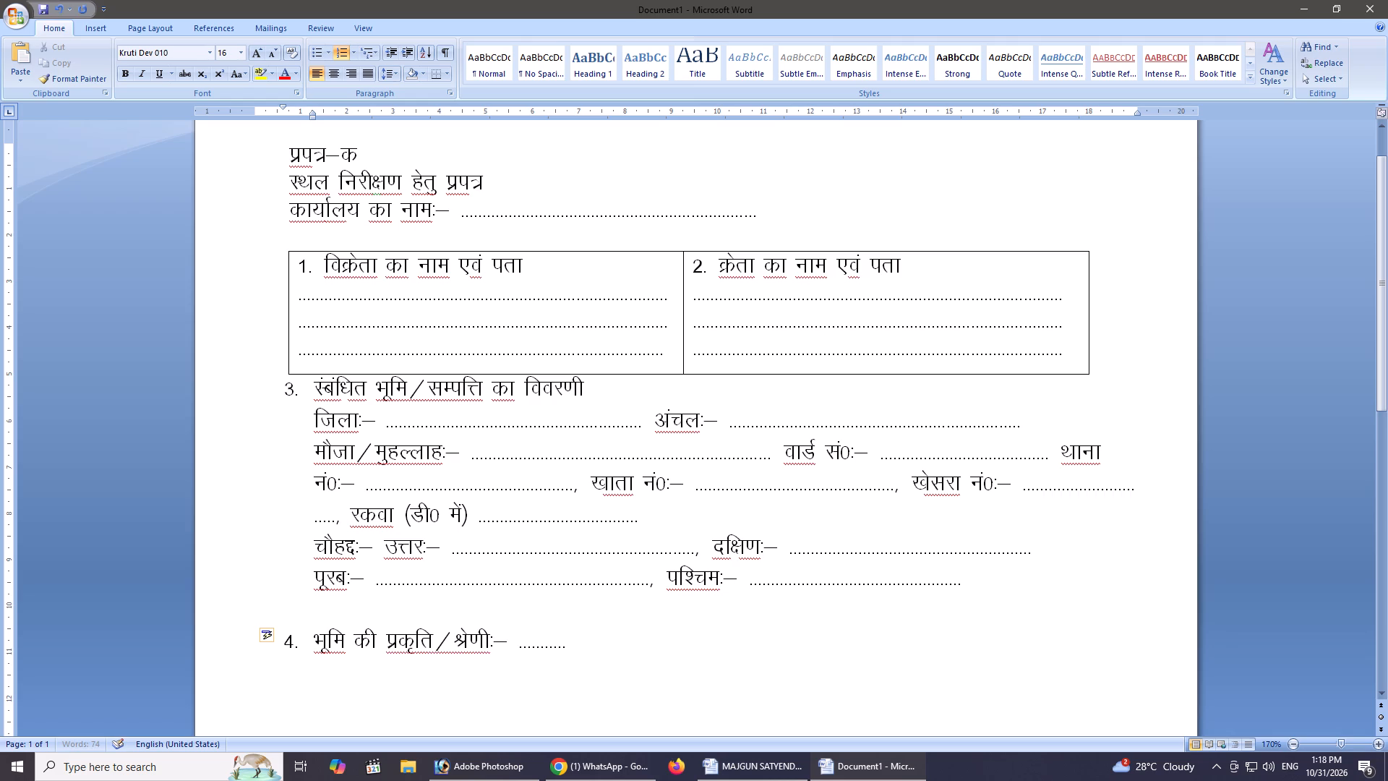
# Add numbered item 5, "भूमि का बाजार मुल्य:–", with a dotted fill-in line directly below item 4.
pyautogui.press('Return')
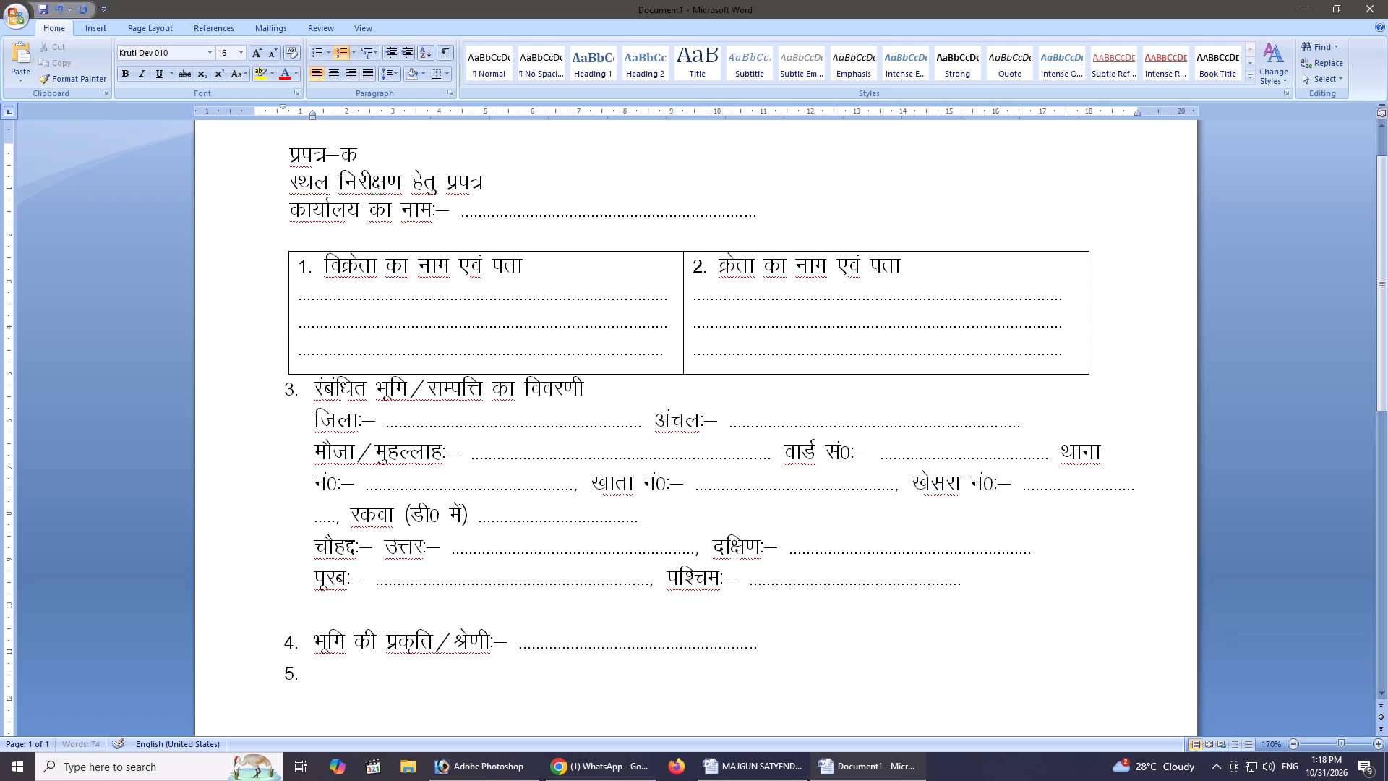
pyautogui.write('Hkwfe dk ckk')
pyautogui.press('BackSpace')
pyautogui.write('tkj eq')
pyautogui.write('Y;^')
pyautogui.hotkey('shift', 'BackSpace')
pyautogui.hotkey('shift', 'BackSpace')
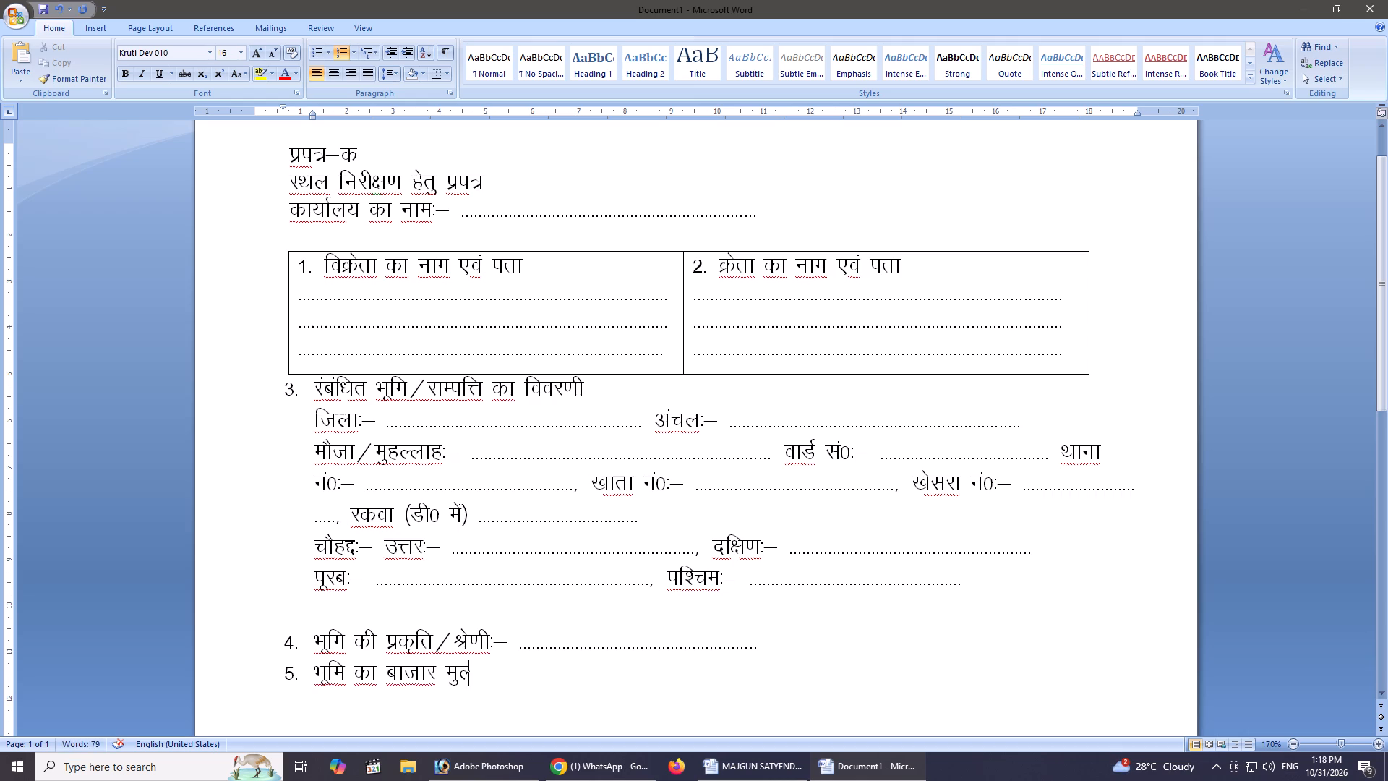
pyautogui.write(';%& -')
# Leave a blank unnumbered line below item 5 and start numbered item 6 beneath it.
pyautogui.press('Return')
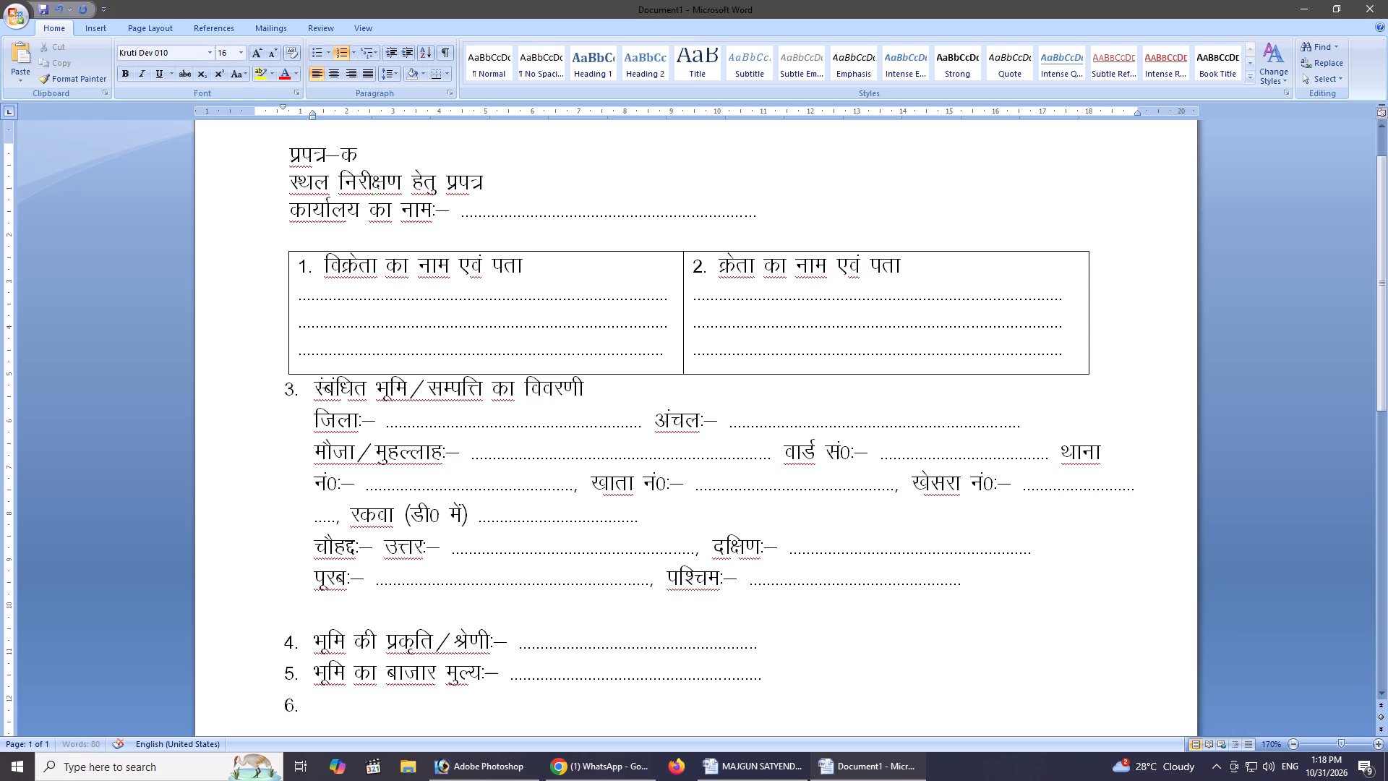
pyautogui.press('Return')
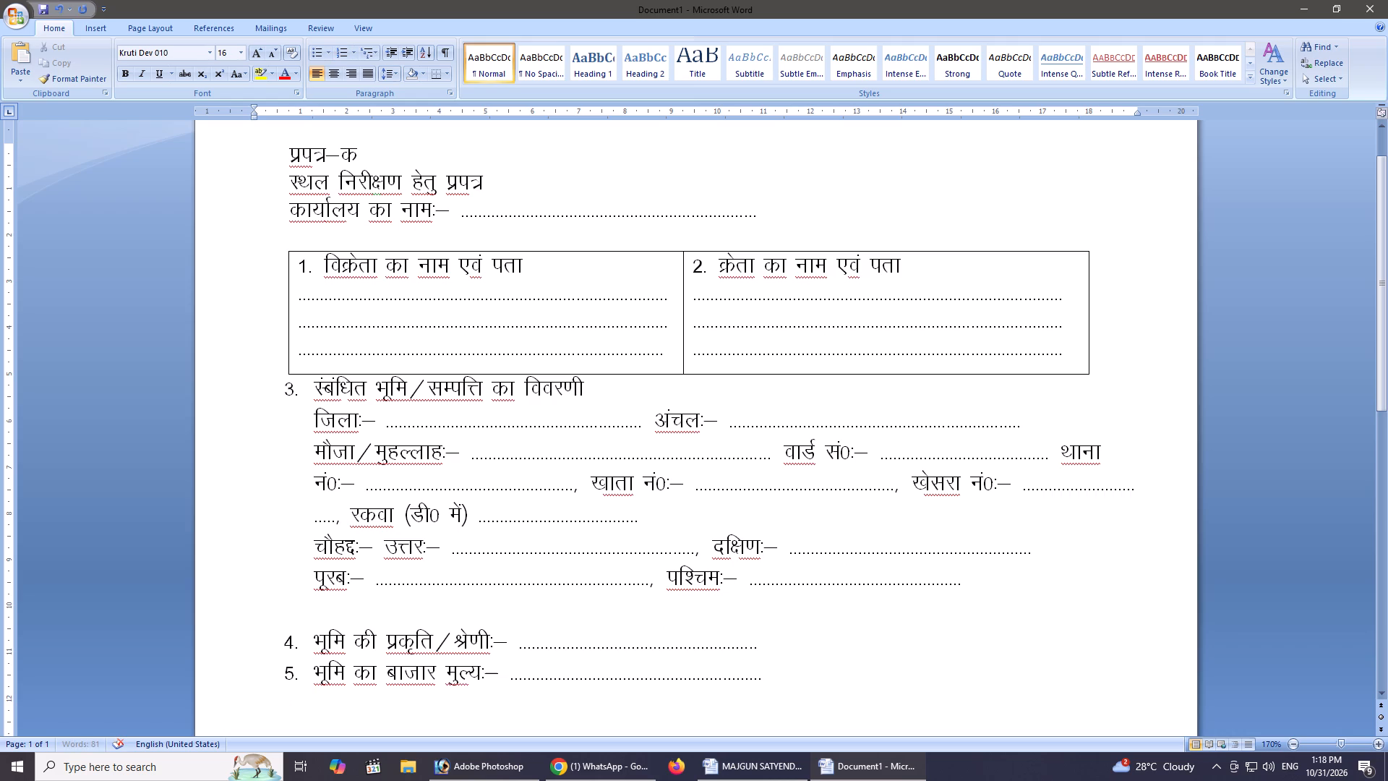
pyautogui.write('6-+')
pyautogui.press('BackSpace')
pyautogui.press('Tab')
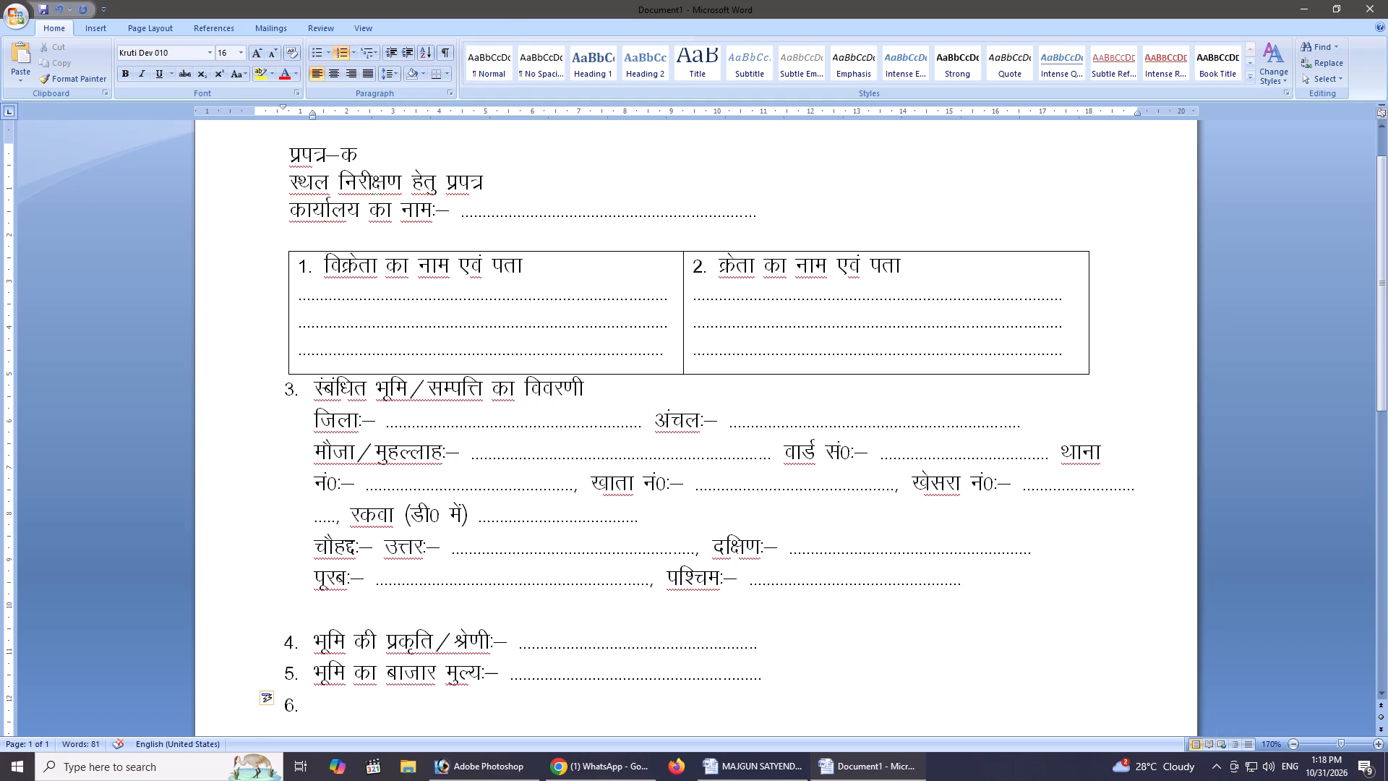
pyautogui.click(806, 685)
pyautogui.press('Return')
pyautogui.press('BackSpace')
pyautogui.click(595, 703)
pyautogui.scroll(-3, 617, 708)
pyautogui.click(498, 573)
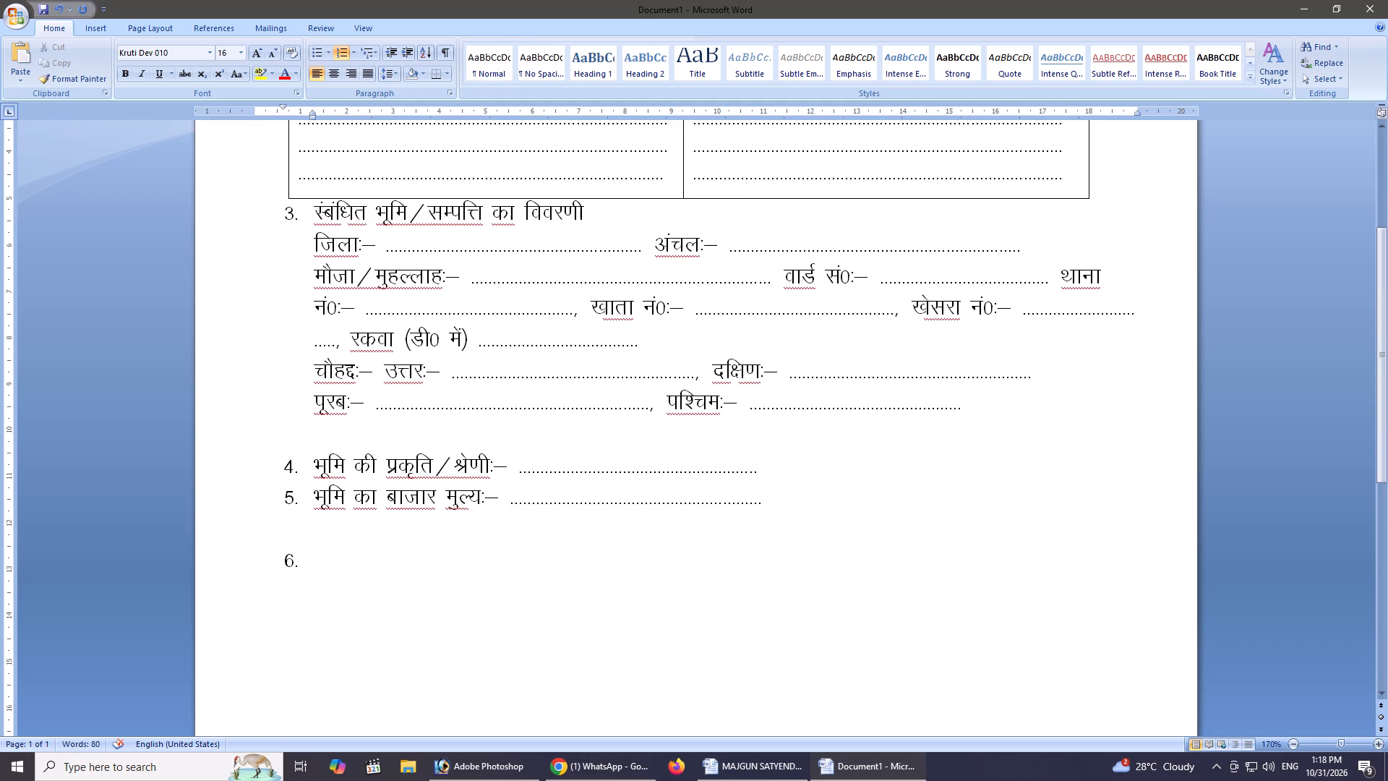
# Enter the label "संरचना का विवरण:–" with a dotted fill-in line as item 6.
pyautogui.write('la')
pyautogui.press('BackSpace')
pyautogui.press('BackSpace')
pyautogui.write('lajpuk dk fooj.k')
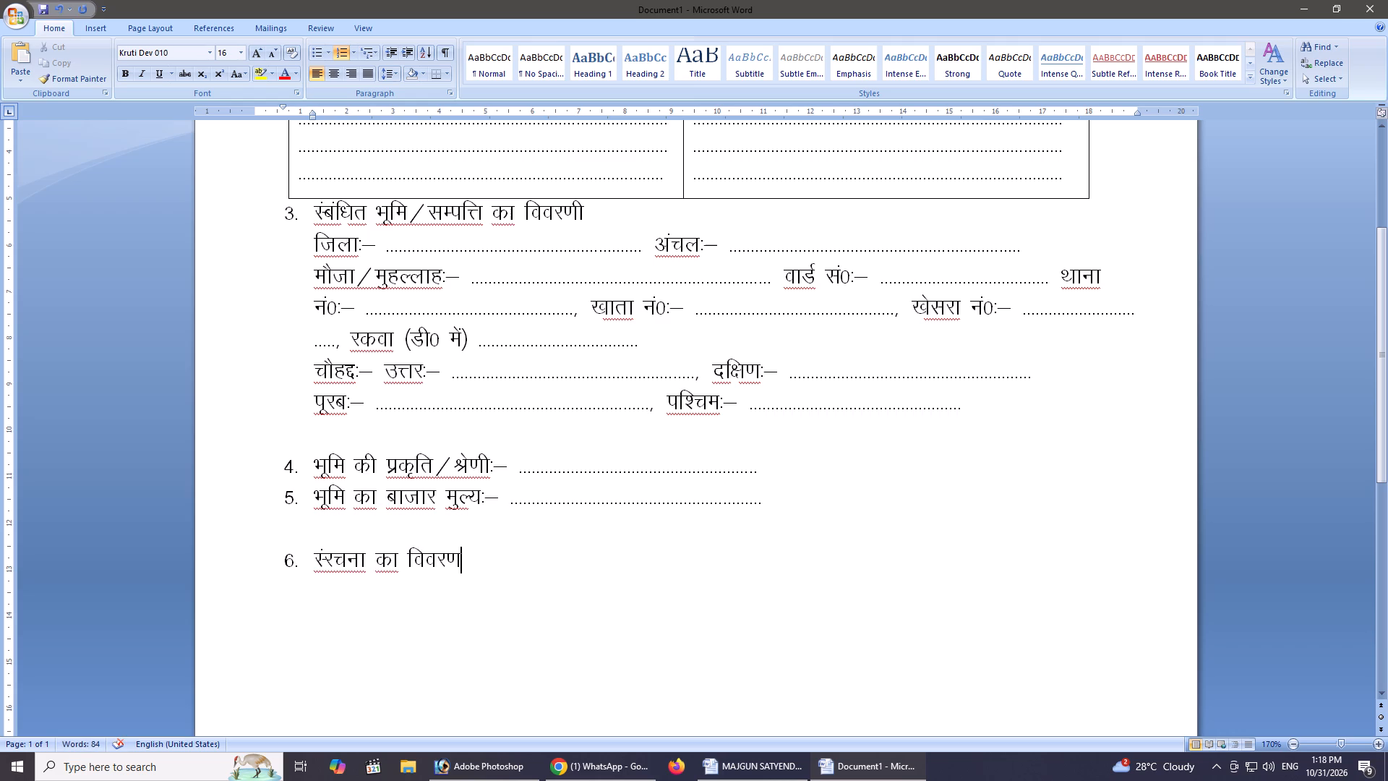
pyautogui.write('%&')
pyautogui.press('space')
pyautogui.press('-')
pyautogui.press('-')
pyautogui.press('-')
pyautogui.press('-')
pyautogui.press('-')
pyautogui.press('-')
pyautogui.press('-')
pyautogui.press('-')
pyautogui.press('-')
pyautogui.press('-')
pyautogui.press('-')
pyautogui.press('-')
pyautogui.press('-')
pyautogui.press('-')
pyautogui.press('-')
pyautogui.press('-')
pyautogui.press('-')
pyautogui.press('-')
pyautogui.press('-')
pyautogui.press('-')
# Below item 6, outside the numbered list, add sub-item "(क) भवन का प्रकार:–" with a dotted fill-in line.
pyautogui.press('Return')
pyautogui.press('BackSpace')
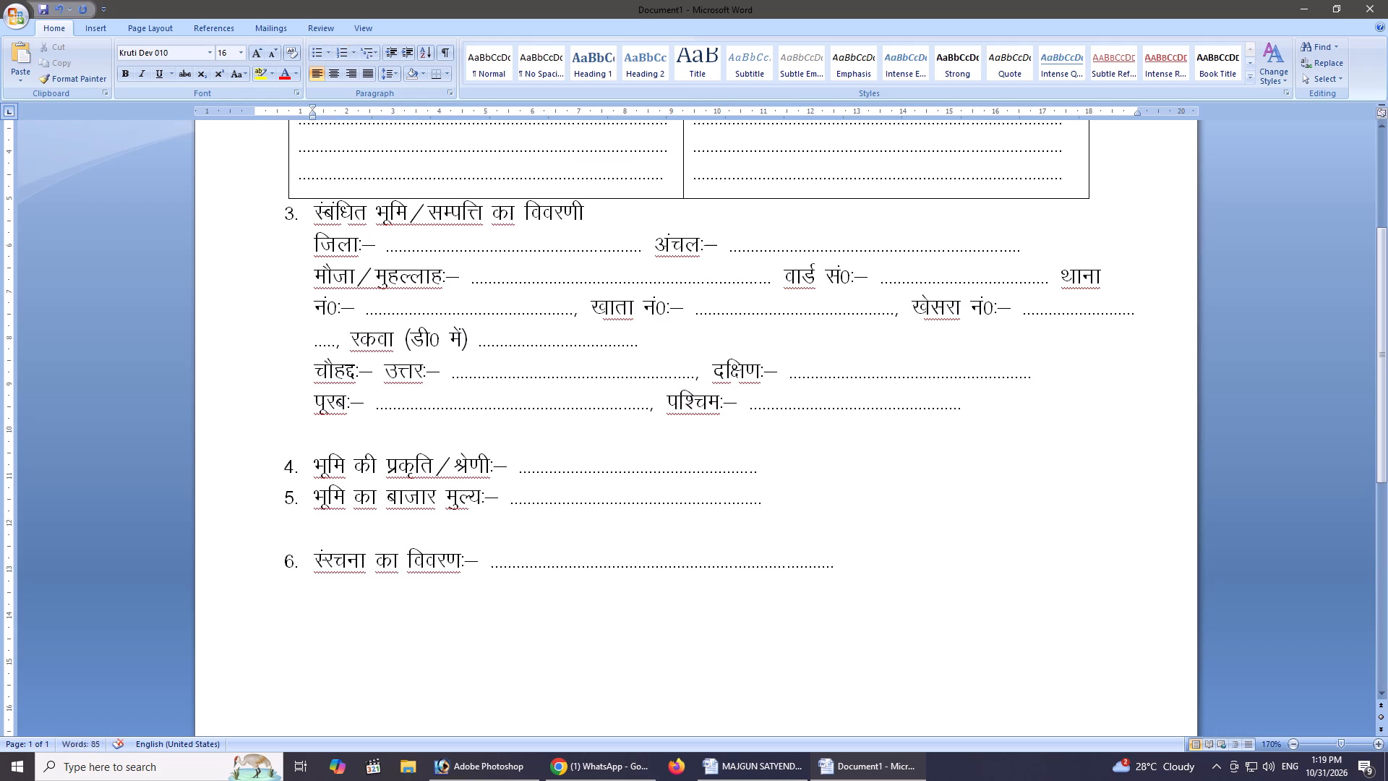
pyautogui.press('BackSpace')
pyautogui.press('BackSpace')
pyautogui.hotkey('alt', '1')
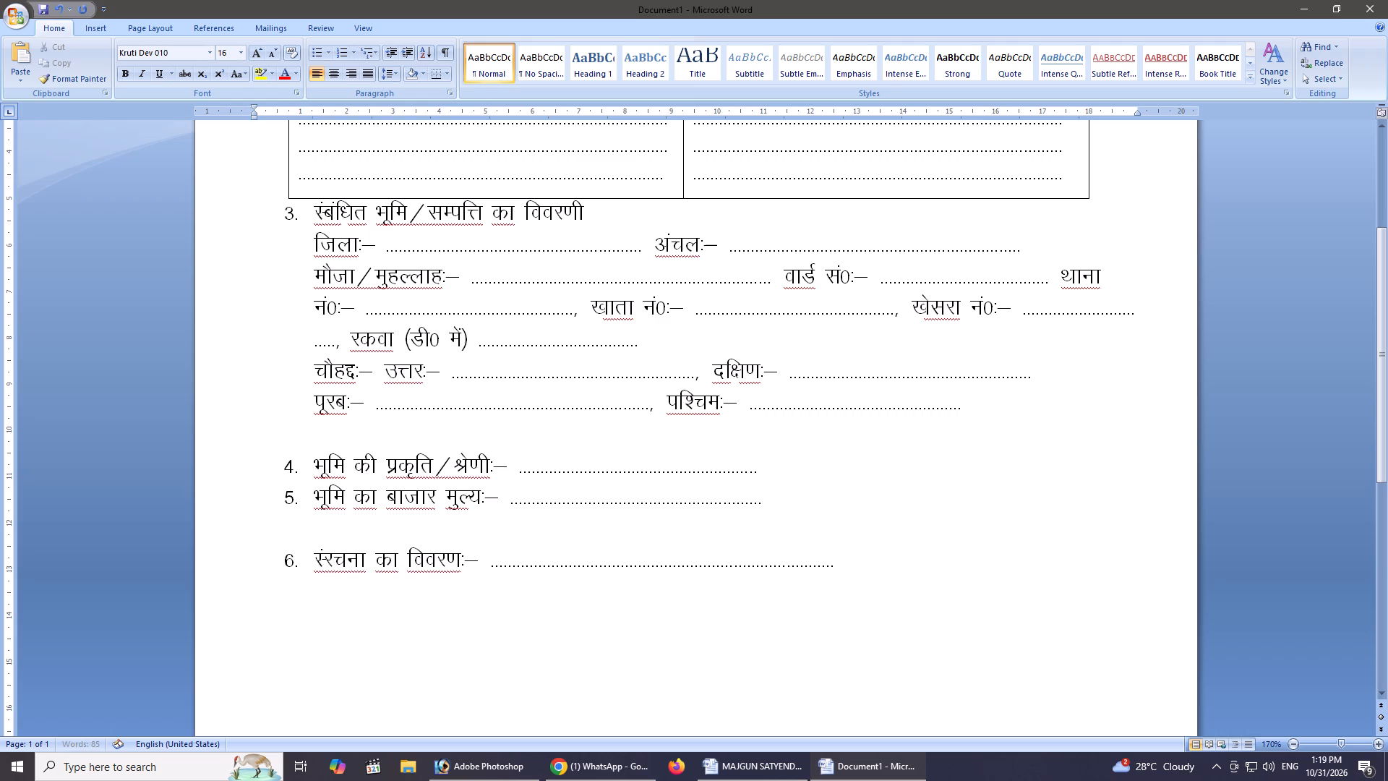
pyautogui.hotkey('alt', '7')
pyautogui.hotkey('alt', '2')
pyautogui.hotkey('alt', '1')
pyautogui.hotkey('alt', '7')
pyautogui.hotkey('alt', '1')
pyautogui.press('Left')
pyautogui.press('d')
pyautogui.press('Right')
pyautogui.press('space')
pyautogui.write('Hkou dk izdkj%&')
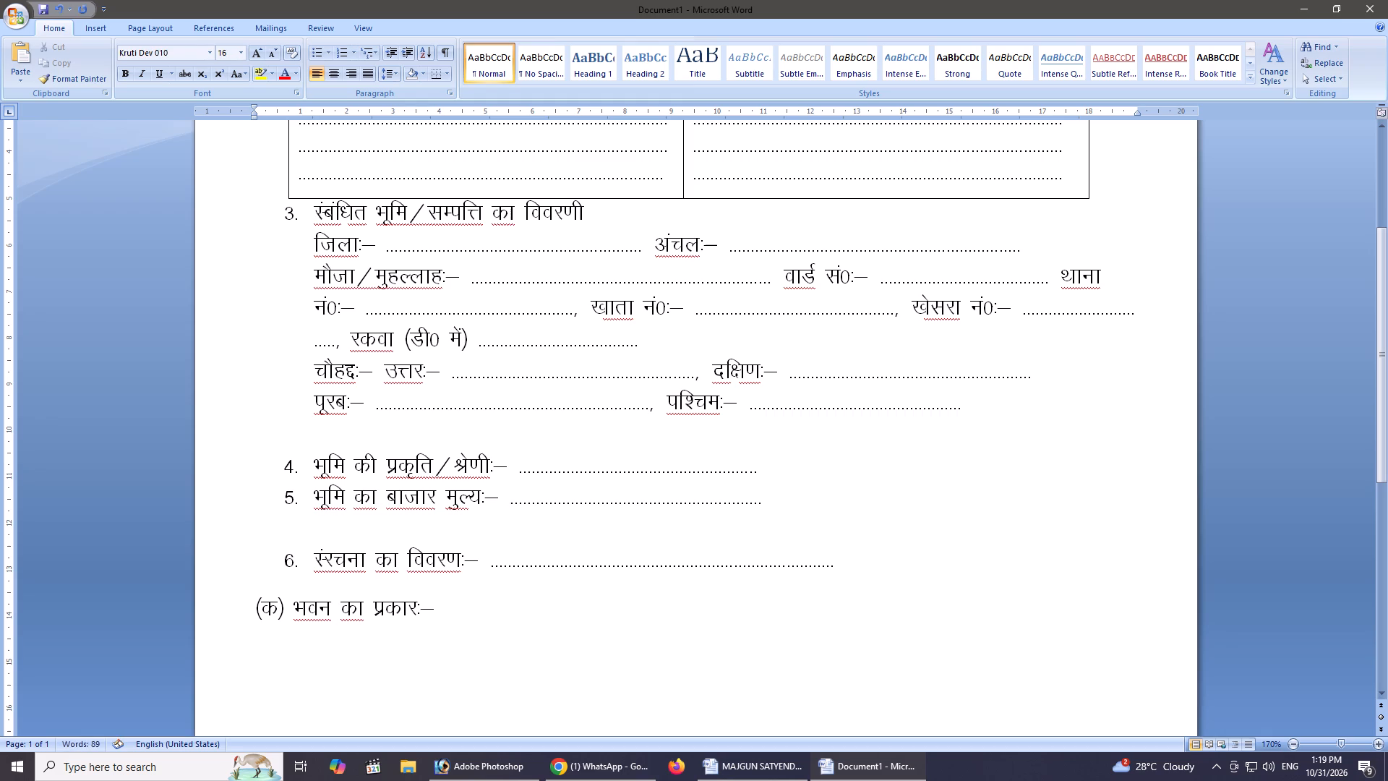
pyautogui.press('space')
pyautogui.press('-')
pyautogui.press('-')
pyautogui.press('-')
pyautogui.press('-')
pyautogui.press('-')
pyautogui.press('-')
pyautogui.press('-')
pyautogui.press('-')
pyautogui.press('-')
pyautogui.press('-')
pyautogui.press('-')
pyautogui.press('-')
pyautogui.press('-')
pyautogui.press('-')
pyautogui.press('-')
pyautogui.press('-')
pyautogui.press('-')
pyautogui.press('-')
pyautogui.press('-')
pyautogui.press('-')
# Add sub-item "(ख) भवन की मंजिल:–" with a dotted fill-in line on the same line as (क).
pyautogui.press('space')
pyautogui.hotkey('alt', '1')
pyautogui.hotkey('alt', '7')
pyautogui.hotkey('alt', '2')
pyautogui.hotkey('alt', '1')
pyautogui.hotkey('alt', '7')
pyautogui.hotkey('alt', '1')
pyautogui.press('Left')
pyautogui.write('[k')
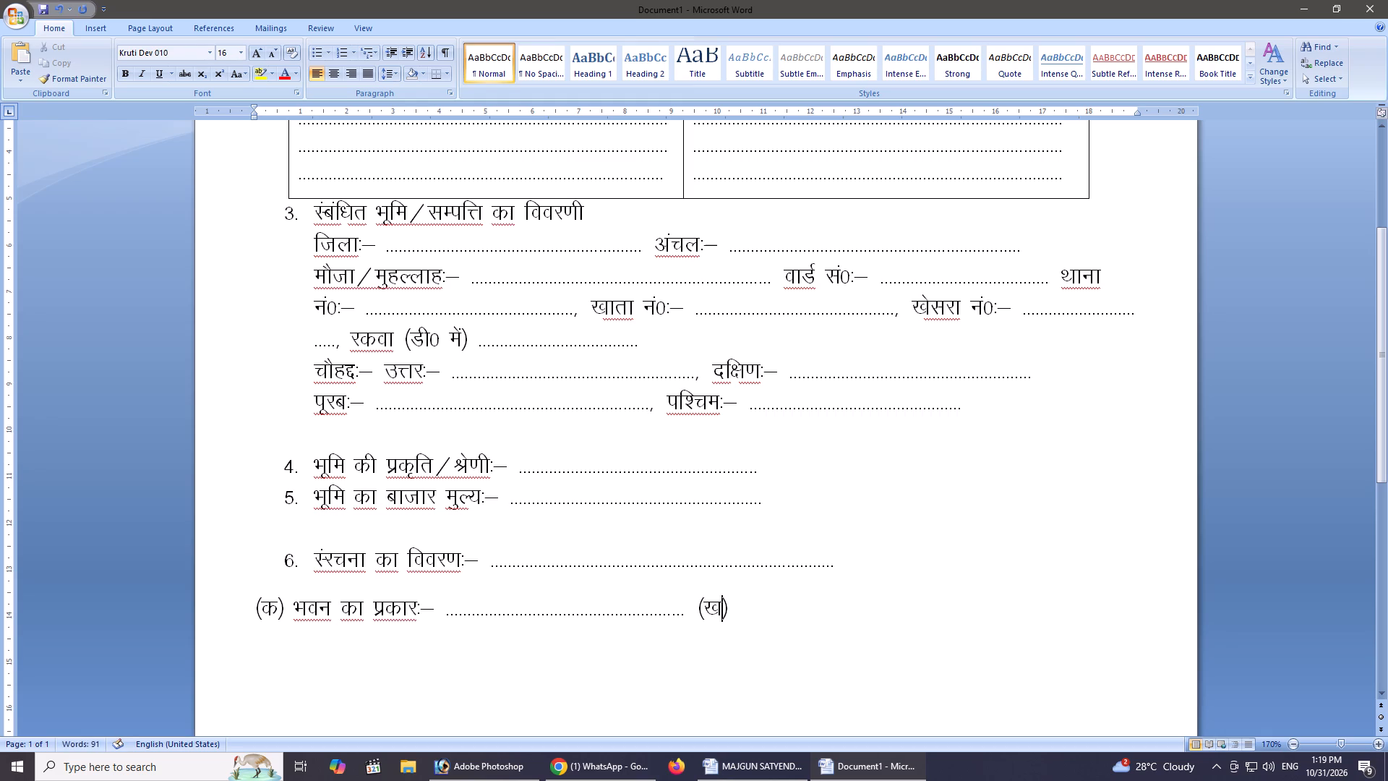
pyautogui.press('Right')
pyautogui.press('space')
pyautogui.write('Hkou dh a')
pyautogui.press('BackSpace')
pyautogui.write('eafty')
pyautogui.write('%& -')
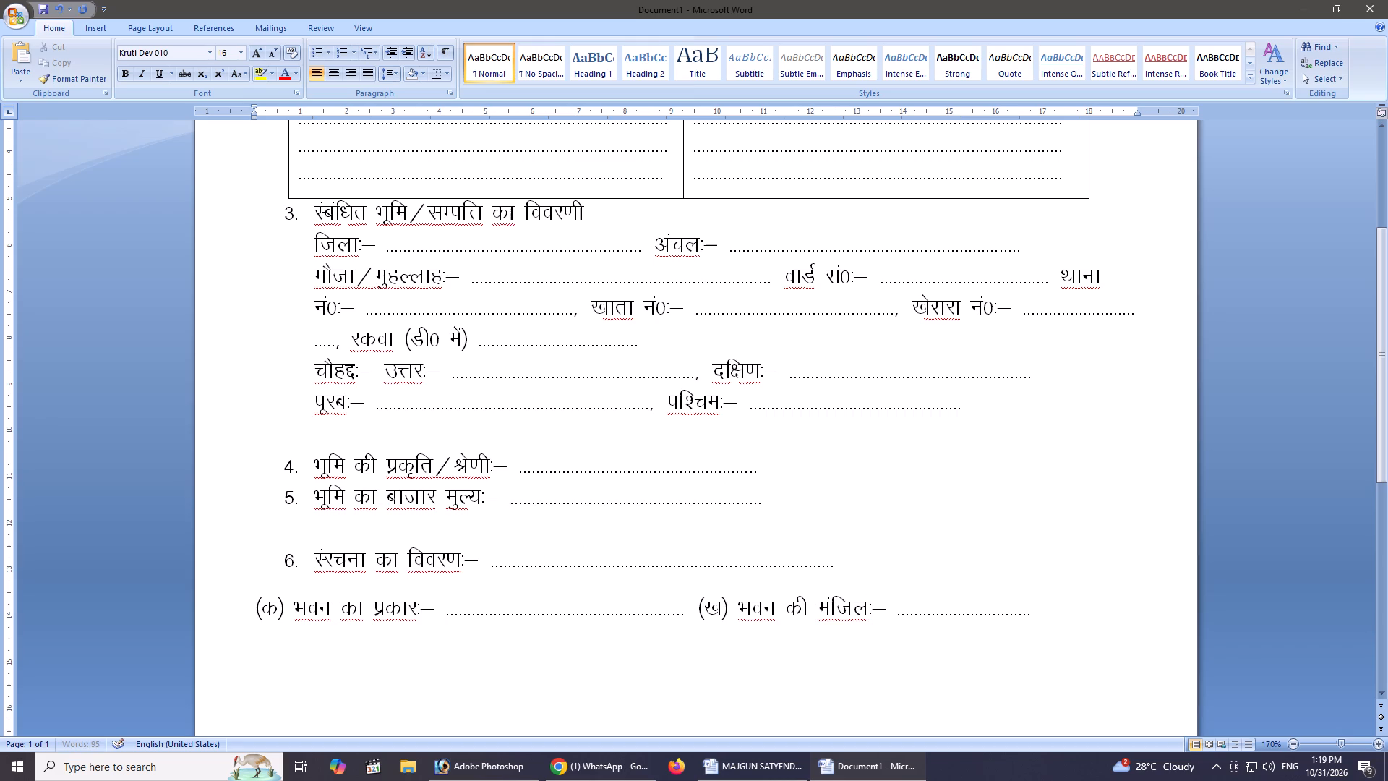
# On a new line below (क), add sub-item "(ग) संरचना का क्षेत्रफल:–" with a dotted fill-in line.
pyautogui.press('Return')
pyautogui.hotkey('alt', '1')
pyautogui.hotkey('alt', '7')
pyautogui.hotkey('alt', '2')
pyautogui.hotkey('alt', '1')
pyautogui.hotkey('alt', '7')
pyautogui.hotkey('alt', '1')
pyautogui.press('Left')
pyautogui.press('x')
pyautogui.press('Right')
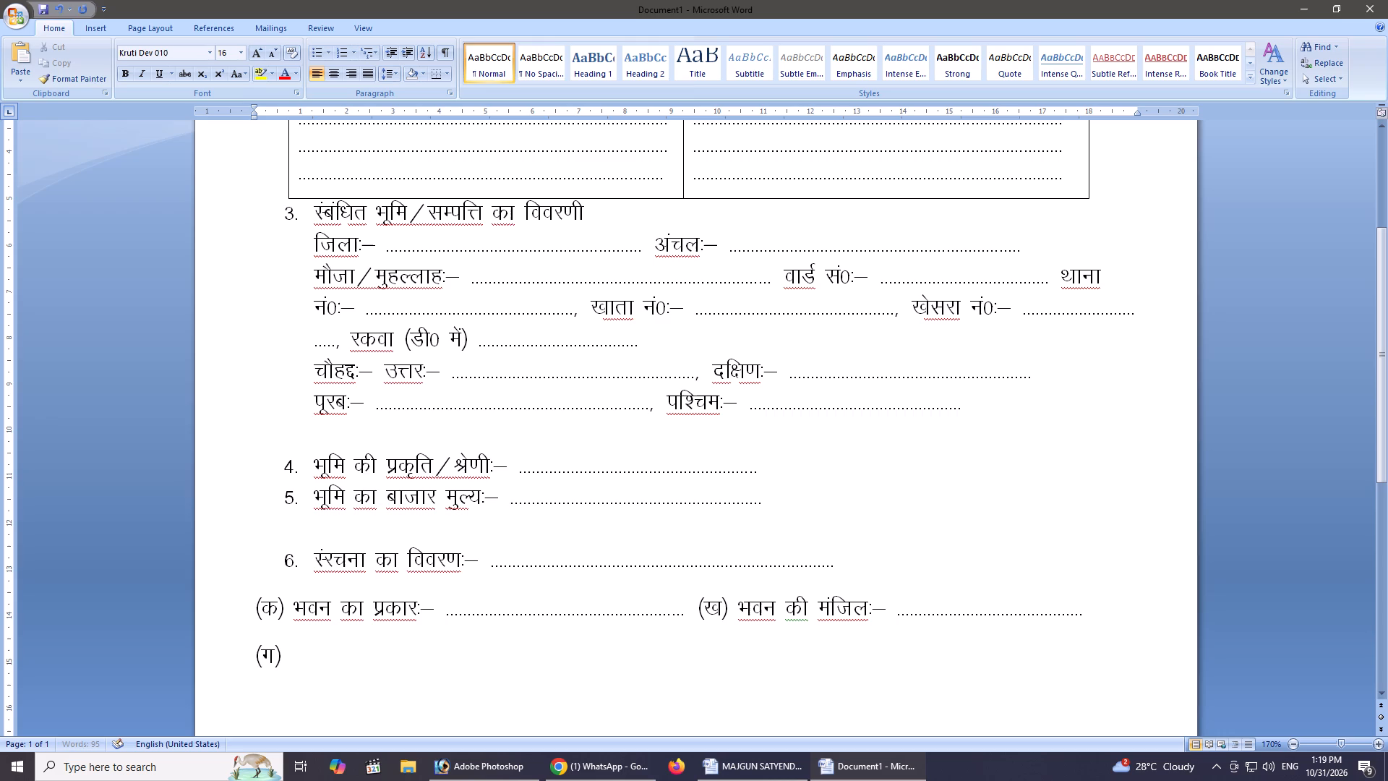
pyautogui.press('space')
pyautogui.press('j')
pyautogui.press('BackSpace')
pyautogui.write('lajouk')
pyautogui.press('BackSpace')
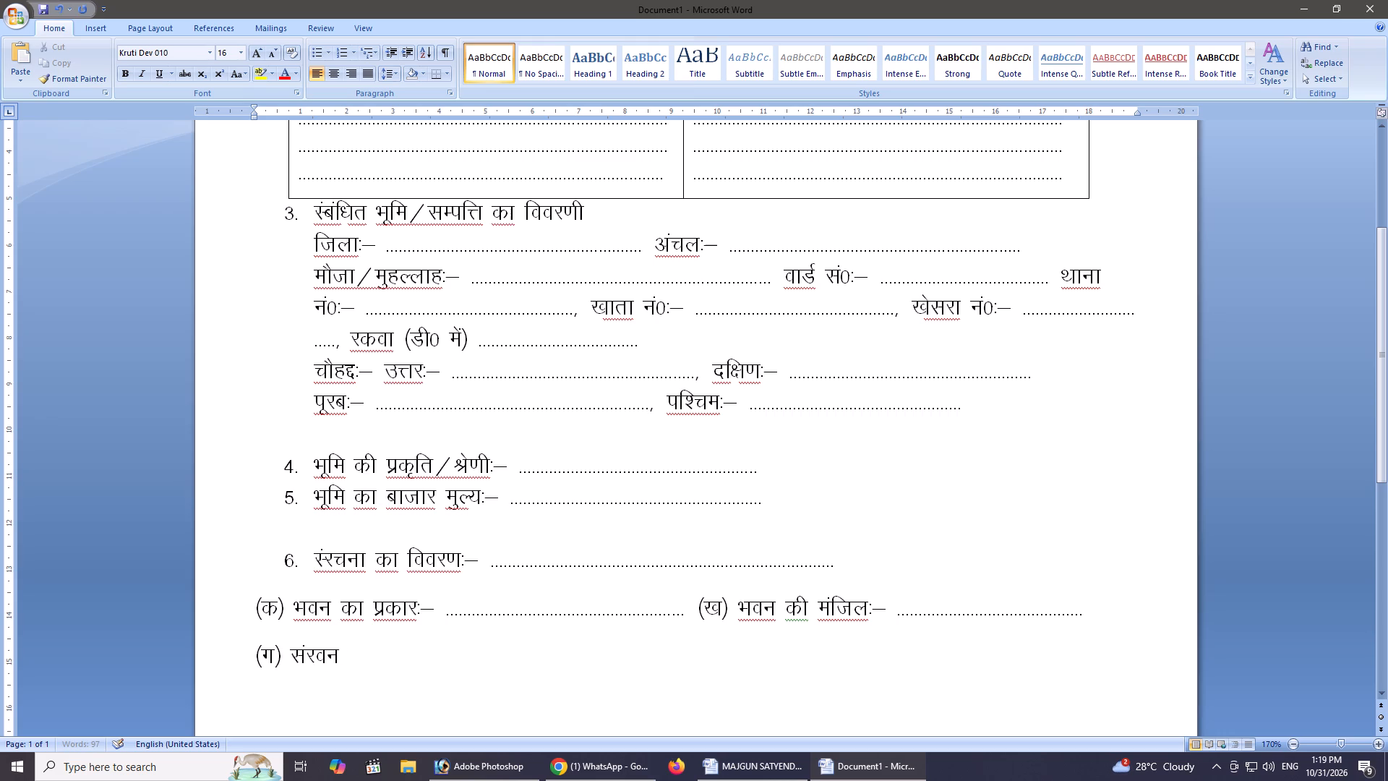
pyautogui.press('BackSpace')
pyautogui.press('BackSpace')
pyautogui.write('puk dk {ks=Qy')
pyautogui.write('%&')
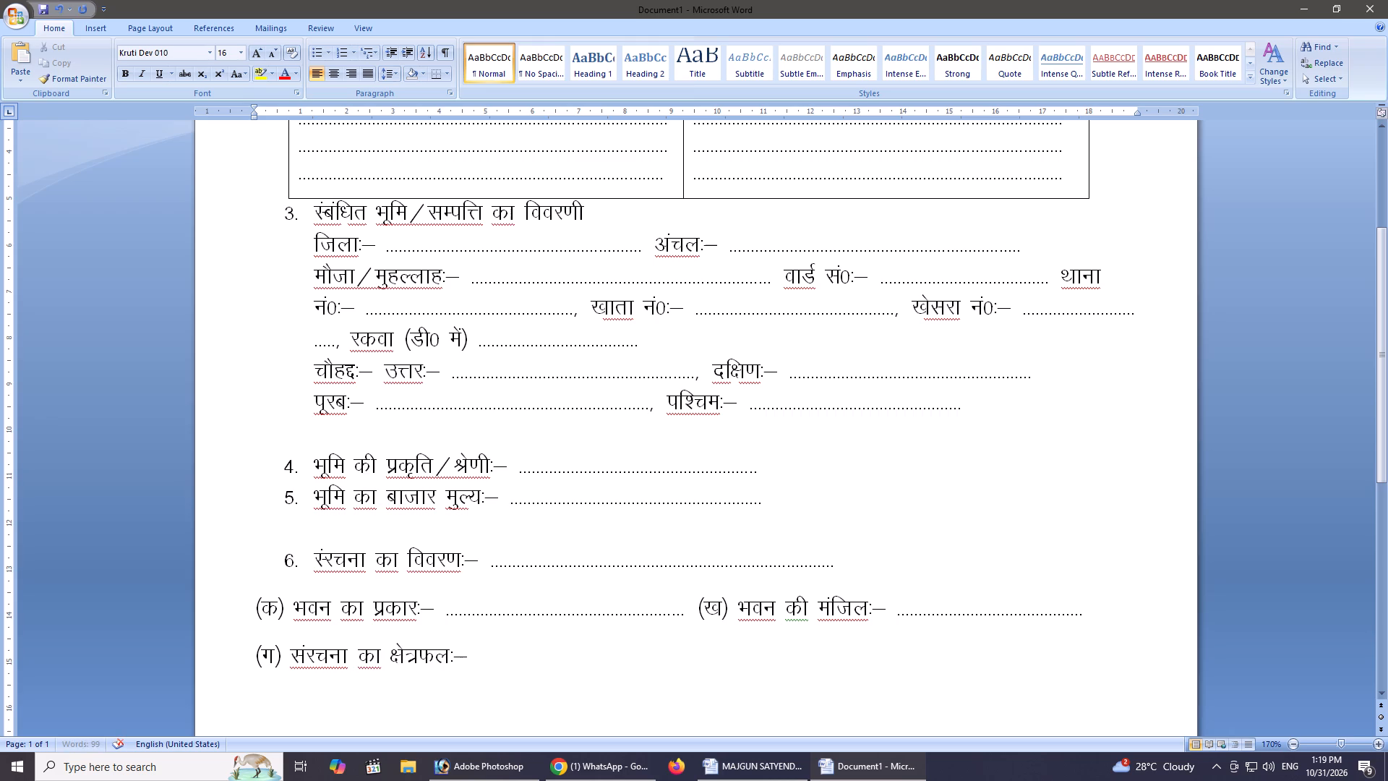
pyautogui.press('space')
pyautogui.press('-')
pyautogui.press('-')
pyautogui.press('-')
pyautogui.press('-')
pyautogui.press('-')
pyautogui.press('-')
pyautogui.press('-')
pyautogui.press('-')
pyautogui.press('-')
pyautogui.press('-')
pyautogui.press('-')
pyautogui.press('-')
pyautogui.press('-')
pyautogui.press('-')
pyautogui.press('-')
pyautogui.press('-')
pyautogui.press('-')
pyautogui.press('-')
pyautogui.press('-')
pyautogui.press('-')
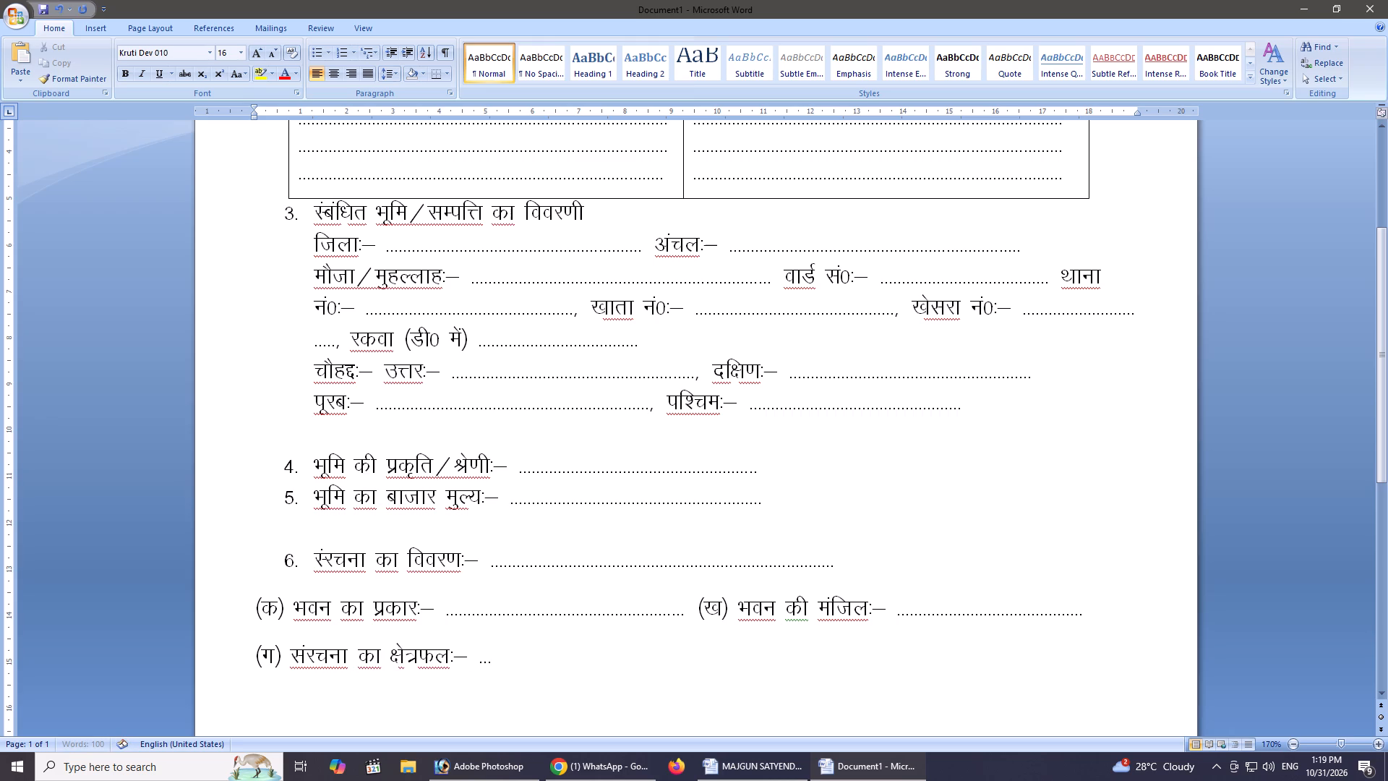
pyautogui.write('-')
# Add the unit note "(वर्गफीट में)" after the dotted line of sub-item (ग).
pyautogui.press('space')
pyautogui.hotkey('alt', '1')
pyautogui.hotkey('alt', '7')
pyautogui.hotkey('alt', '2')
pyautogui.hotkey('alt', '1')
pyautogui.hotkey('alt', '7')
pyautogui.hotkey('alt', '1')
pyautogui.press('Left')
pyautogui.write('oxZ')
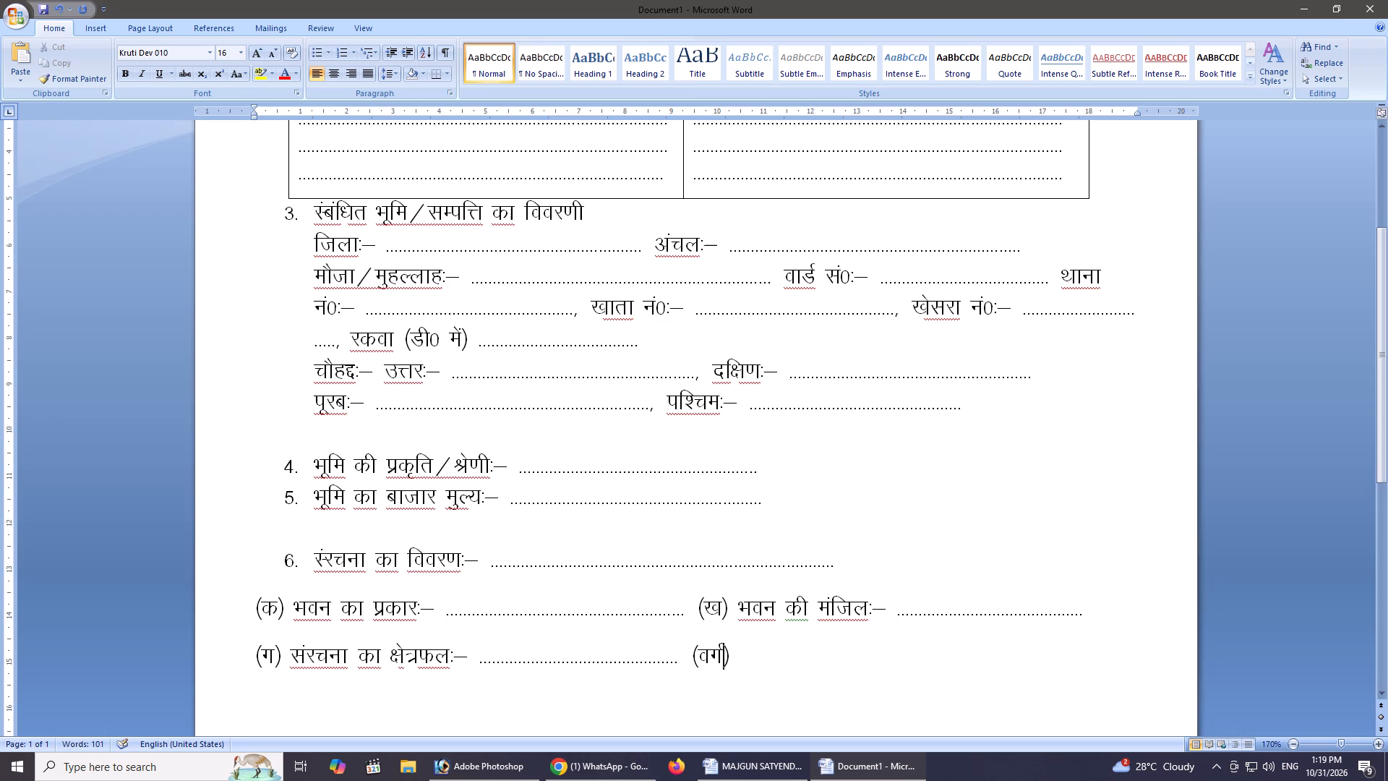
pyautogui.write('QhV esa')
pyautogui.press('Right')
# Add sub-item "(घ) छत की किस्म:–" with a dotted fill-in line after "(वर्गफीट में)" on the (ग) line.
pyautogui.press('space')
pyautogui.hotkey('alt', '1')
pyautogui.hotkey('alt', '7')
pyautogui.hotkey('alt', '2')
pyautogui.hotkey('alt', '1')
pyautogui.hotkey('alt', '7')
pyautogui.hotkey('alt', '1')
pyautogui.press('Left')
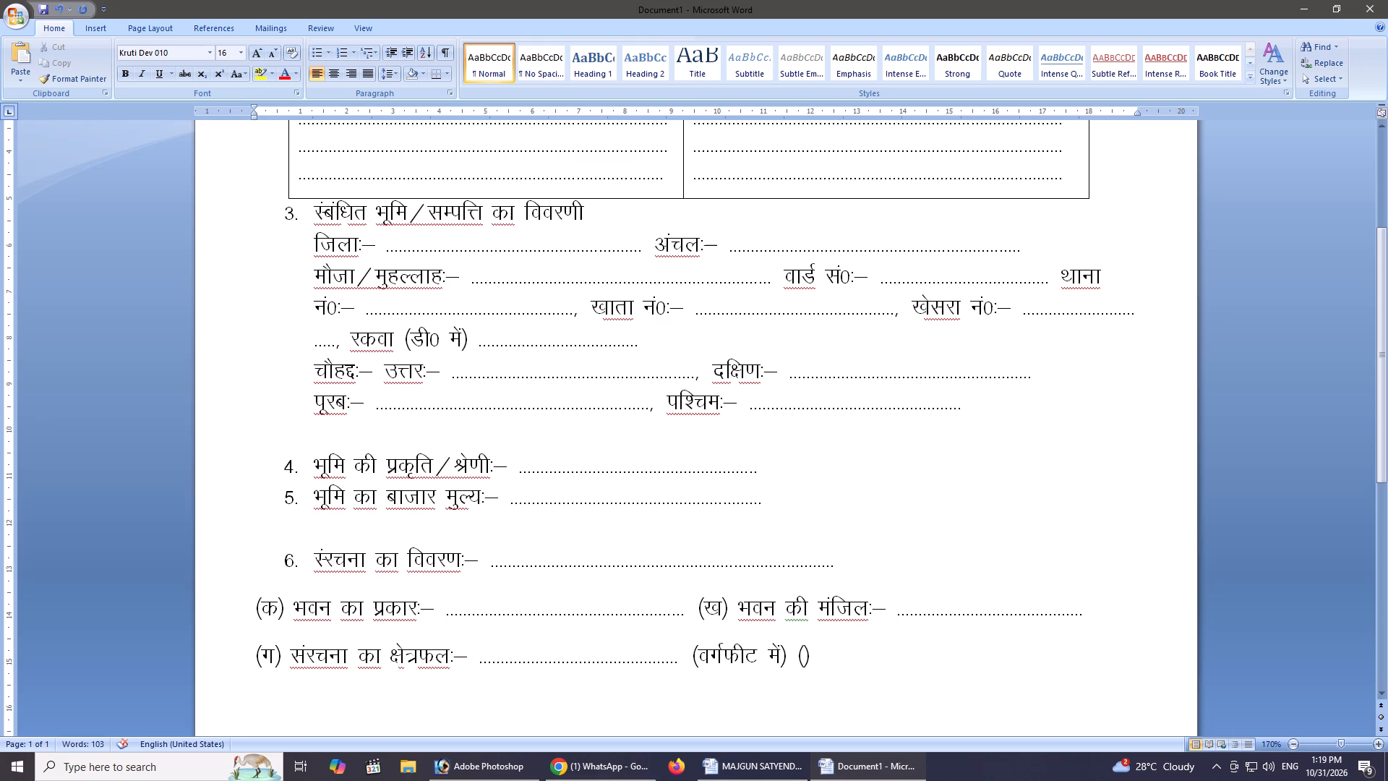
pyautogui.write('?k')
pyautogui.press('Right')
pyautogui.press('space')
pyautogui.write('Nr')
pyautogui.press('space')
pyautogui.press('h')
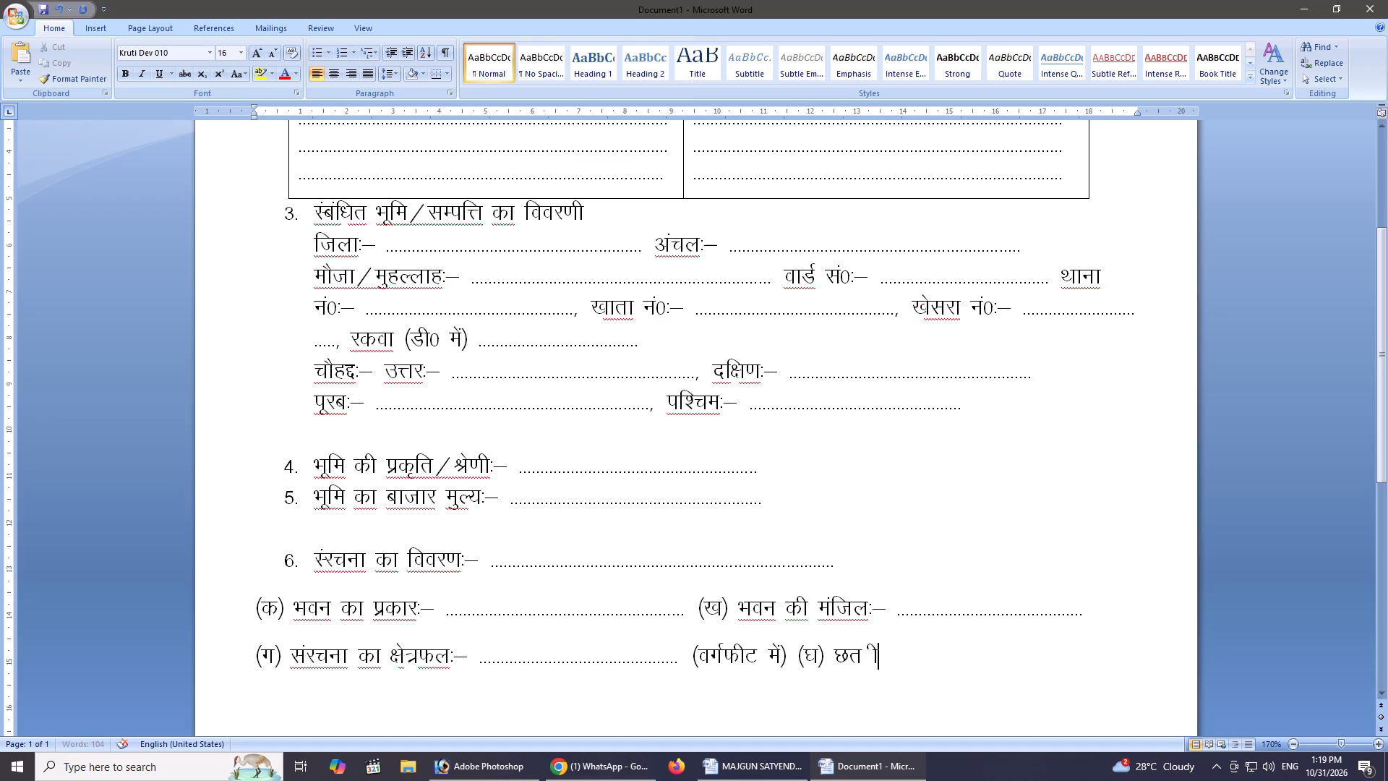
pyautogui.press('BackSpace')
pyautogui.write('dh fd')
pyautogui.write('KE')
pyautogui.press('BackSpace')
pyautogui.hotkey('shift', 'BackSpace')
pyautogui.write('Ke')
pyautogui.press('BackSpace')
pyautogui.press('BackSpace')
pyautogui.press('BackSpace')
pyautogui.press('BackSpace')
pyautogui.write('fdLe')
pyautogui.write('%&')
pyautogui.press('space')
pyautogui.press('-')
pyautogui.press('-')
pyautogui.press('-')
pyautogui.press('-')
pyautogui.press('-')
pyautogui.press('-')
pyautogui.press('-')
pyautogui.press('-')
pyautogui.press('-')
pyautogui.press('-')
pyautogui.press('-')
pyautogui.press('-')
pyautogui.press('-')
pyautogui.press('-')
pyautogui.press('-')
pyautogui.press('-')
pyautogui.press('-')
pyautogui.press('-')
pyautogui.press('-')
pyautogui.press('-')
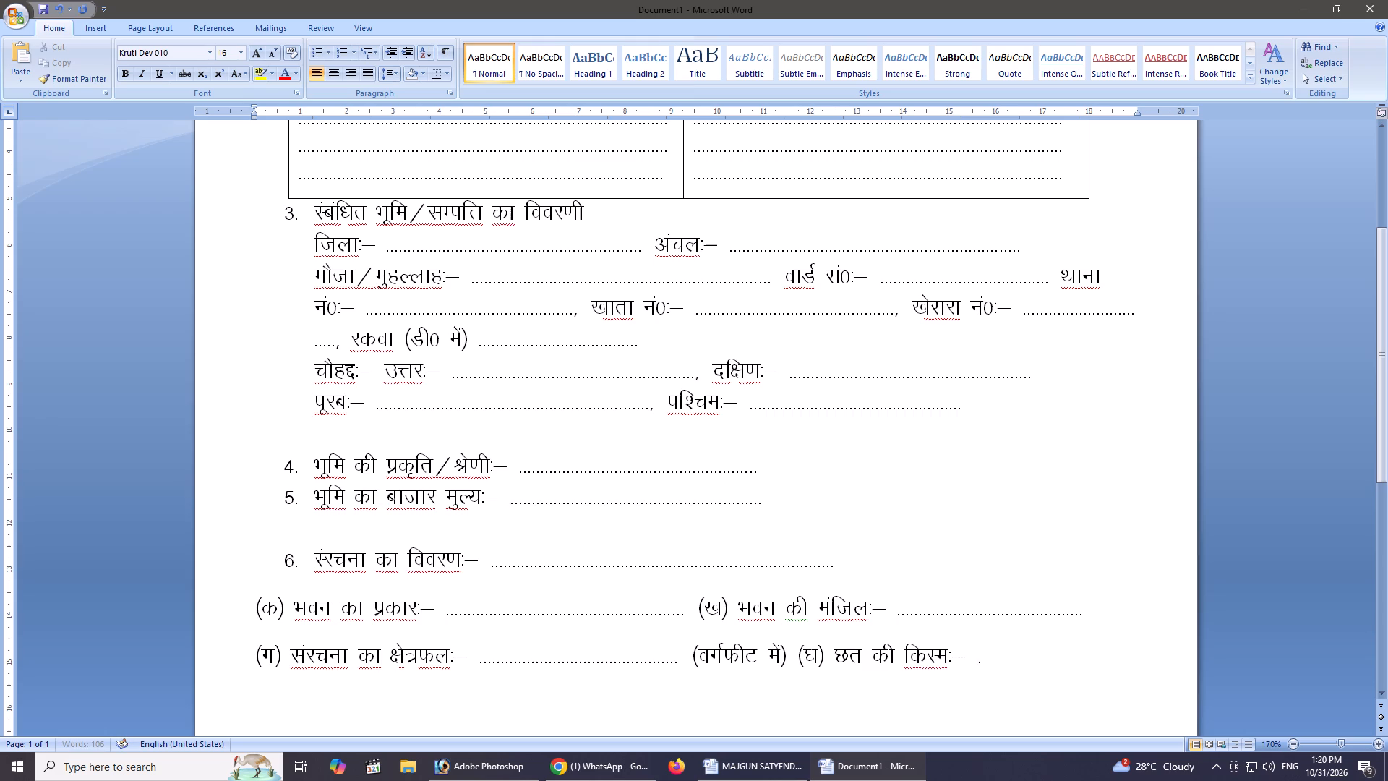
# On a new line below (ग), add sub-item "(ड़) निर्माण का वर्ष:–" with a dotted fill-in line.
pyautogui.press('Return')
pyautogui.hotkey('alt', '1')
pyautogui.hotkey('alt', '7')
pyautogui.hotkey('alt', '2')
pyautogui.hotkey('alt', '1')
pyautogui.hotkey('alt', '7')
pyautogui.hotkey('alt', '1')
pyautogui.press('Left')
pyautogui.hotkey('shift', 'm')
pyautogui.hotkey('shift', '+')
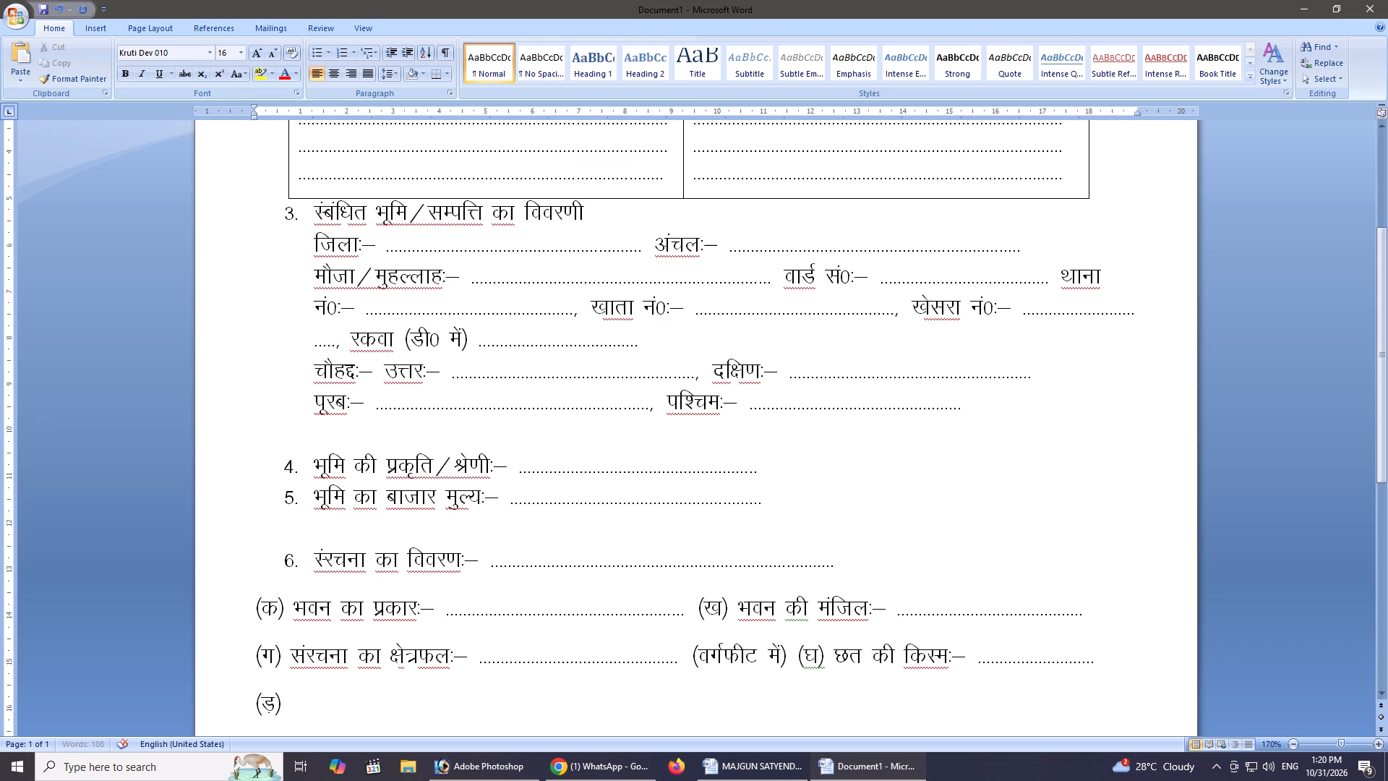
pyautogui.press('Right')
pyautogui.press('space')
pyautogui.write('fuk')
pyautogui.press('BackSpace')
pyautogui.write('ekZ.k dk o')
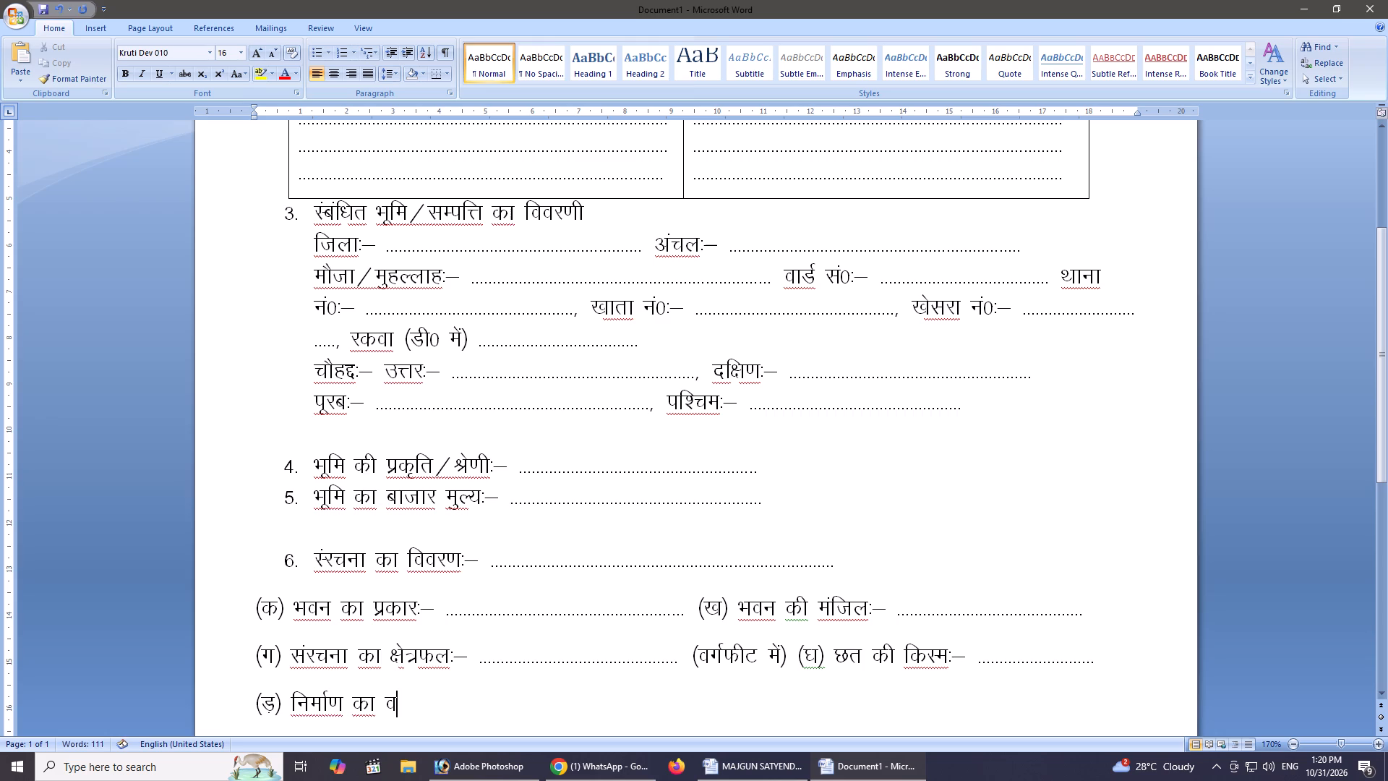
pyautogui.write('"k')
pyautogui.press('BackSpace')
pyautogui.press('BackSpace')
pyautogui.write("'kZ")
pyautogui.write('%&')
pyautogui.press('space')
pyautogui.press('-')
pyautogui.press('-')
pyautogui.press('-')
pyautogui.press('-')
pyautogui.press('-')
pyautogui.press('-')
pyautogui.press('-')
pyautogui.press('-')
pyautogui.press('-')
pyautogui.press('-')
pyautogui.press('-')
pyautogui.press('-')
pyautogui.press('-')
pyautogui.press('-')
pyautogui.press('-')
pyautogui.press('-')
pyautogui.press('-')
pyautogui.press('-')
pyautogui.press('-')
pyautogui.press('-')
# Add sub-item "(च) पथ/सड़क की श्रेणी:–" with a dotted fill-in line on the same line as (ड़).
pyautogui.press('space')
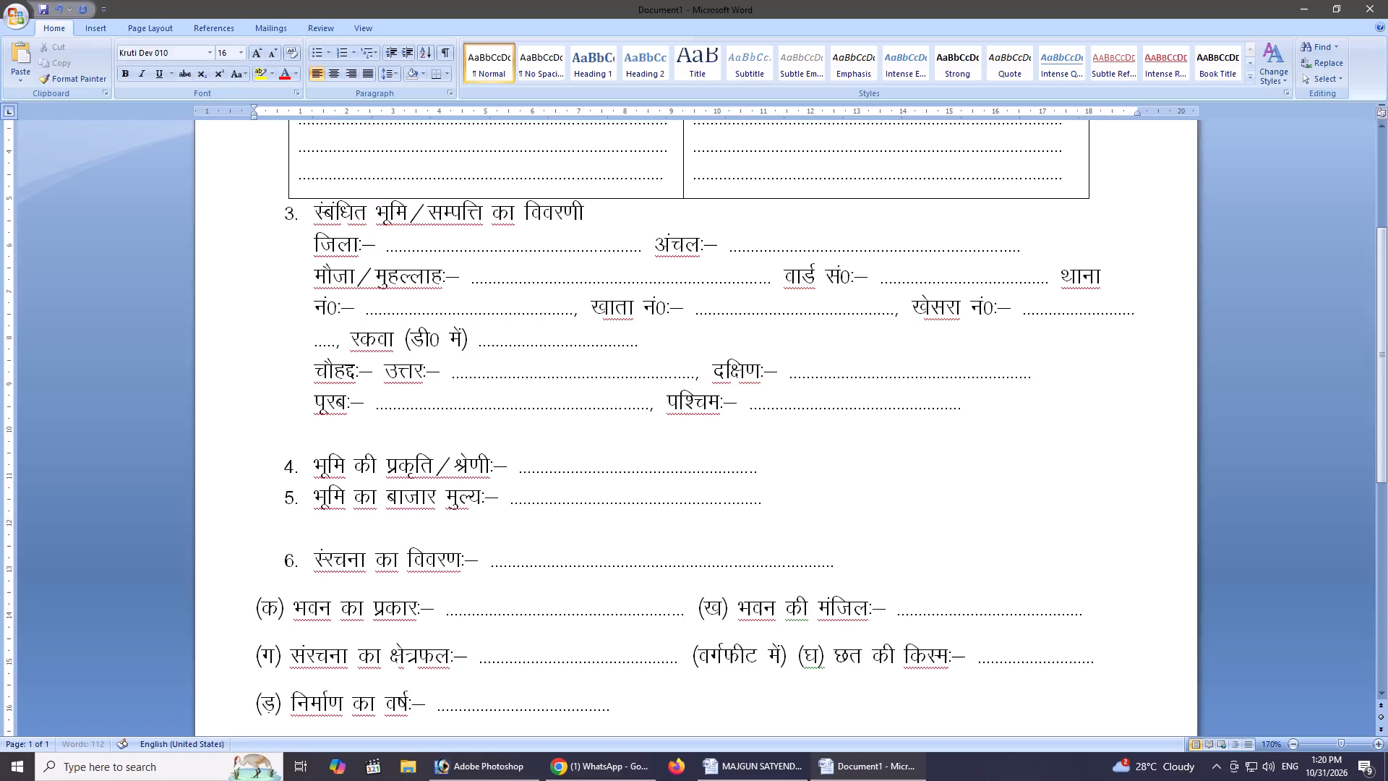
pyautogui.hotkey('alt', '1')
pyautogui.hotkey('alt', '7')
pyautogui.hotkey('alt', '2')
pyautogui.hotkey('alt', '1')
pyautogui.hotkey('alt', '7')
pyautogui.hotkey('alt', '1')
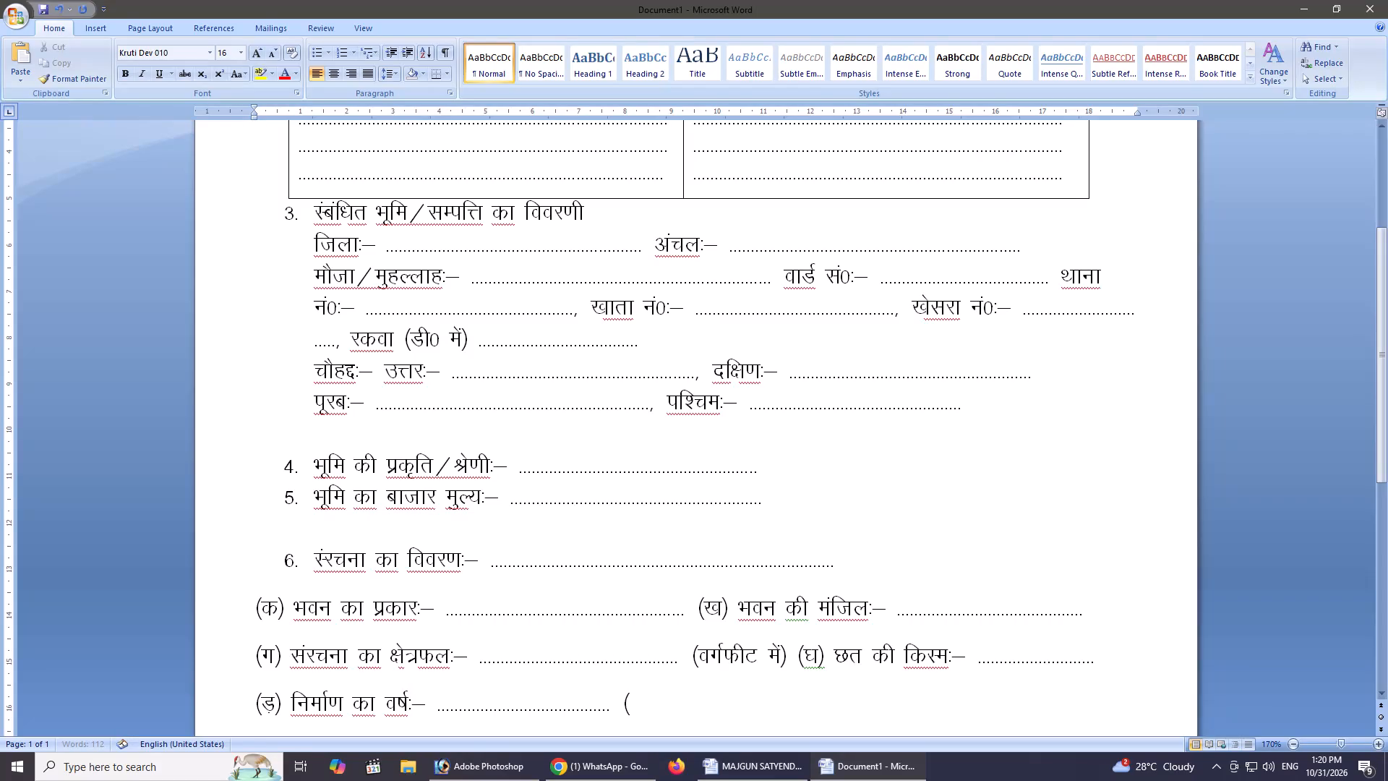
pyautogui.press('Left')
pyautogui.press('p')
pyautogui.press('Right')
pyautogui.press('space')
pyautogui.write('iFK')
pyautogui.press('BackSpace')
pyautogui.write('k%')
pyautogui.press('BackSpace')
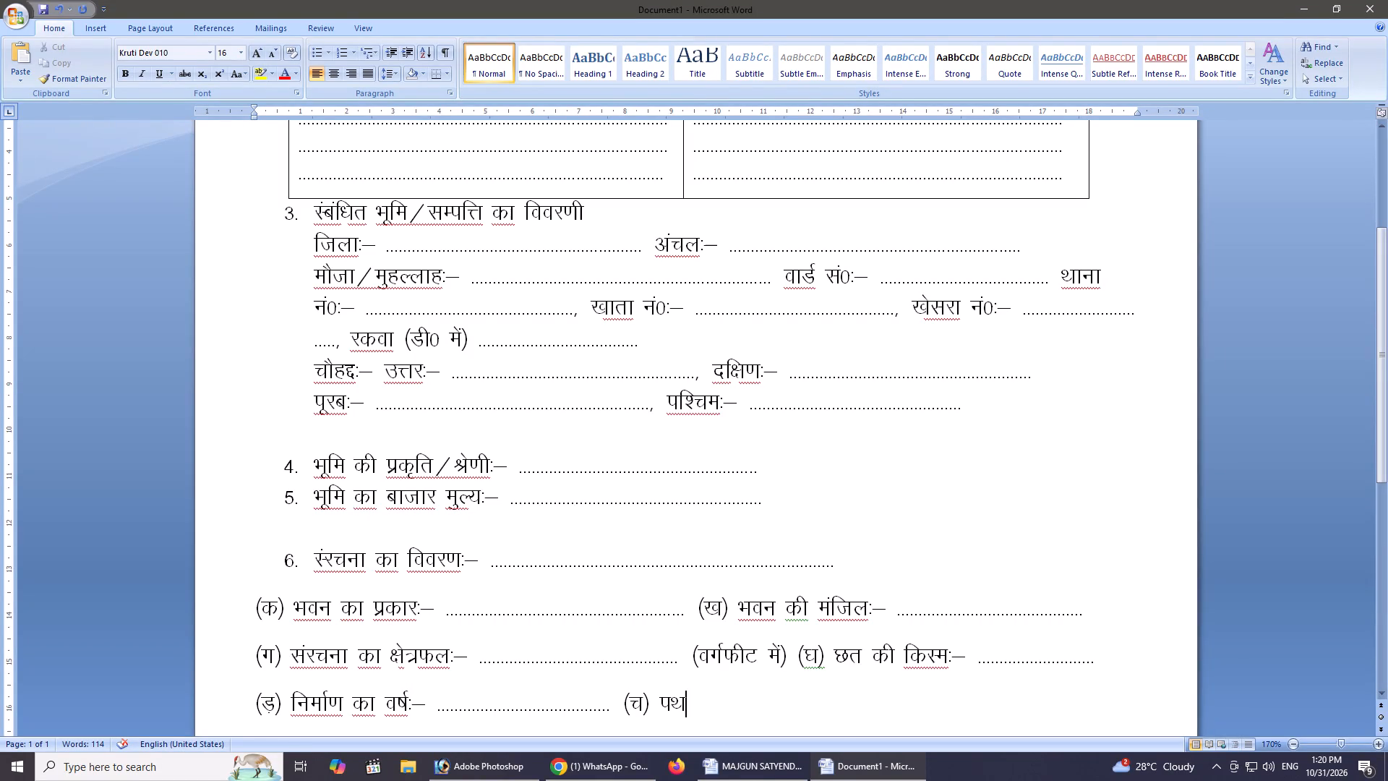
pyautogui.write('@lM+d')
pyautogui.press('space')
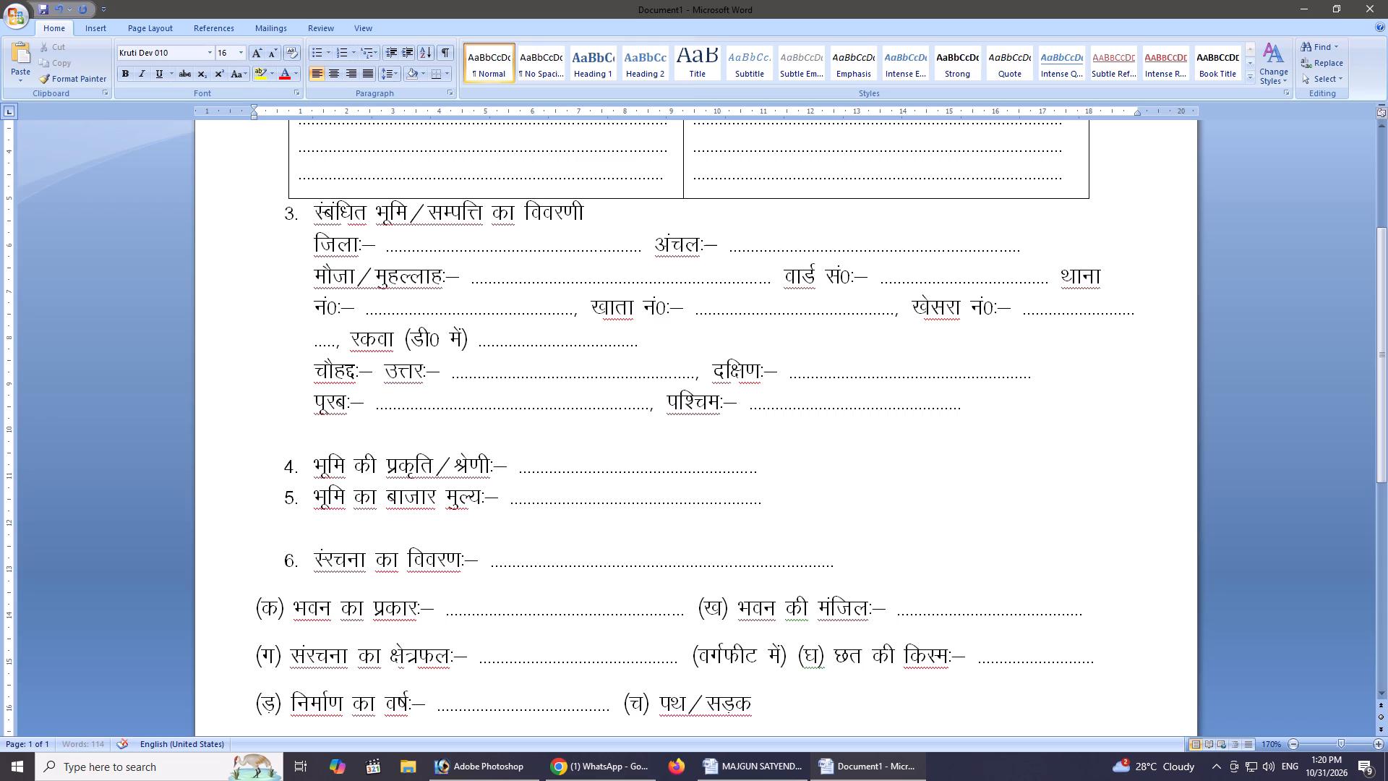
pyautogui.write('dh Js.kh')
pyautogui.write('%&')
pyautogui.press('space')
pyautogui.write('-')
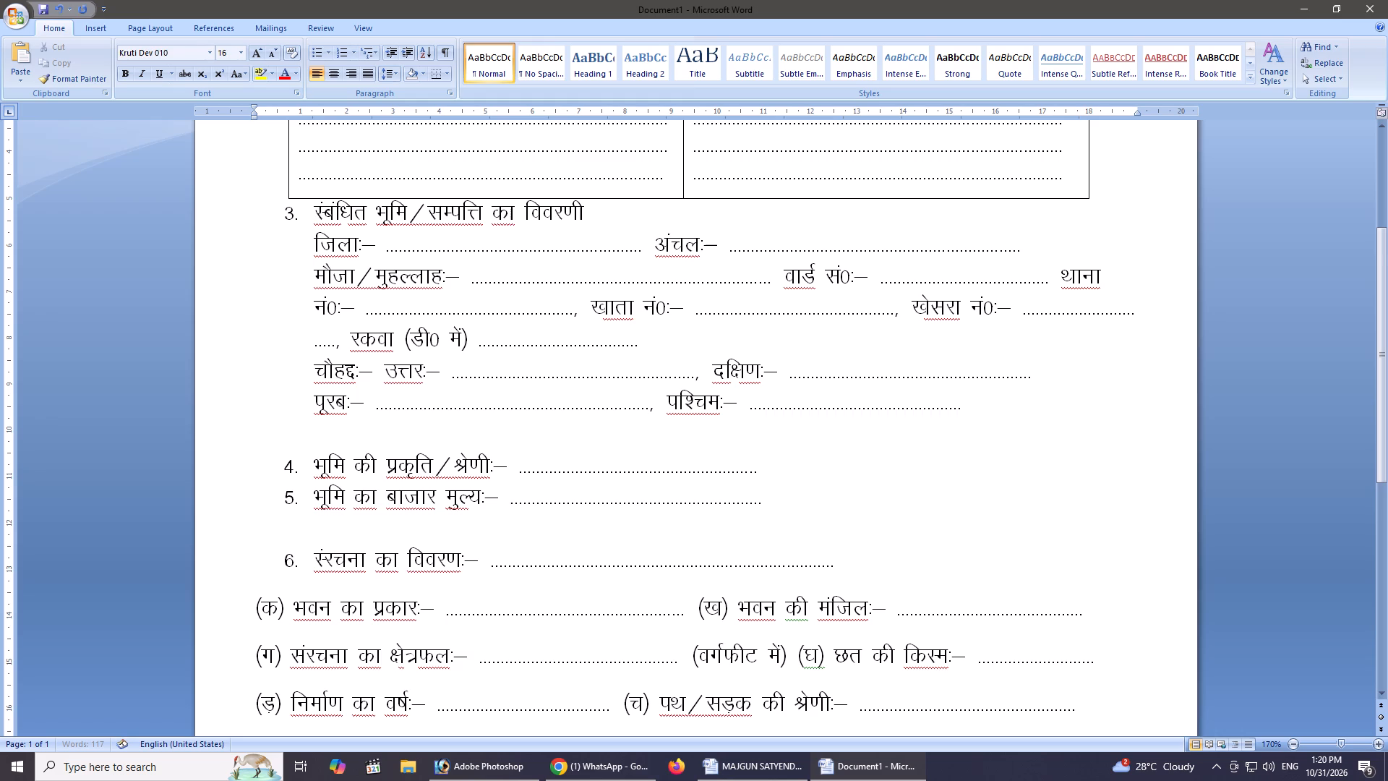
# On a new line below (ड़), add sub-item "(छ) संरचना का मूल्यांकन:–" with a dotted fill-in line.
pyautogui.press('Return')
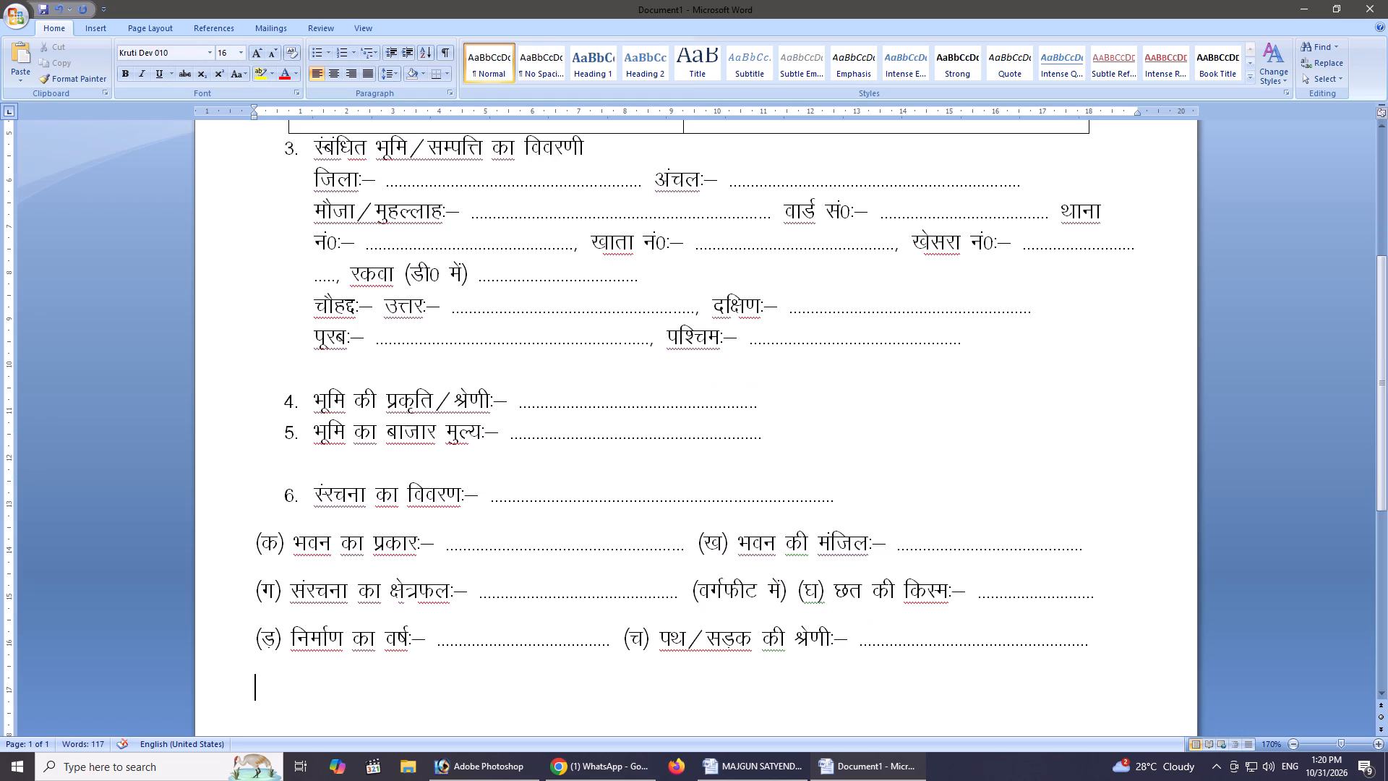
pyautogui.hotkey('alt', '1')
pyautogui.hotkey('alt', '7')
pyautogui.hotkey('alt', '2')
pyautogui.hotkey('alt', '1')
pyautogui.hotkey('alt', '7')
pyautogui.hotkey('alt', '1')
pyautogui.press('Left')
pyautogui.hotkey('shift', 'n')
pyautogui.press('Right')
pyautogui.press('space')
pyautogui.write('laj')
pyautogui.write('puk dk ew')
pyautogui.write('Y;k')
pyautogui.write('adu')
pyautogui.write('%& -')
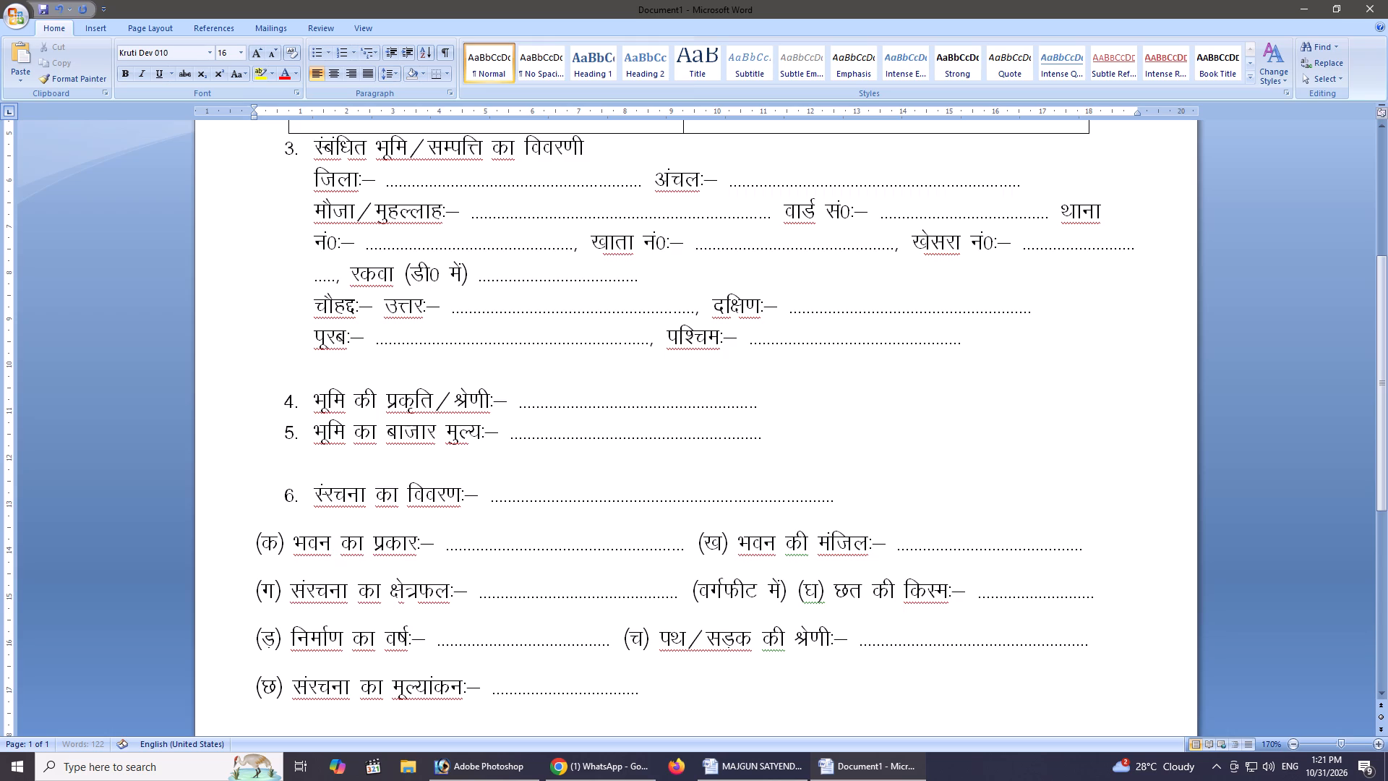
# Leave a blank line below (छ) and add numbered item 7, "अन्य कोई विवरण:–", with a dotted fill-in line.
pyautogui.press('Return')
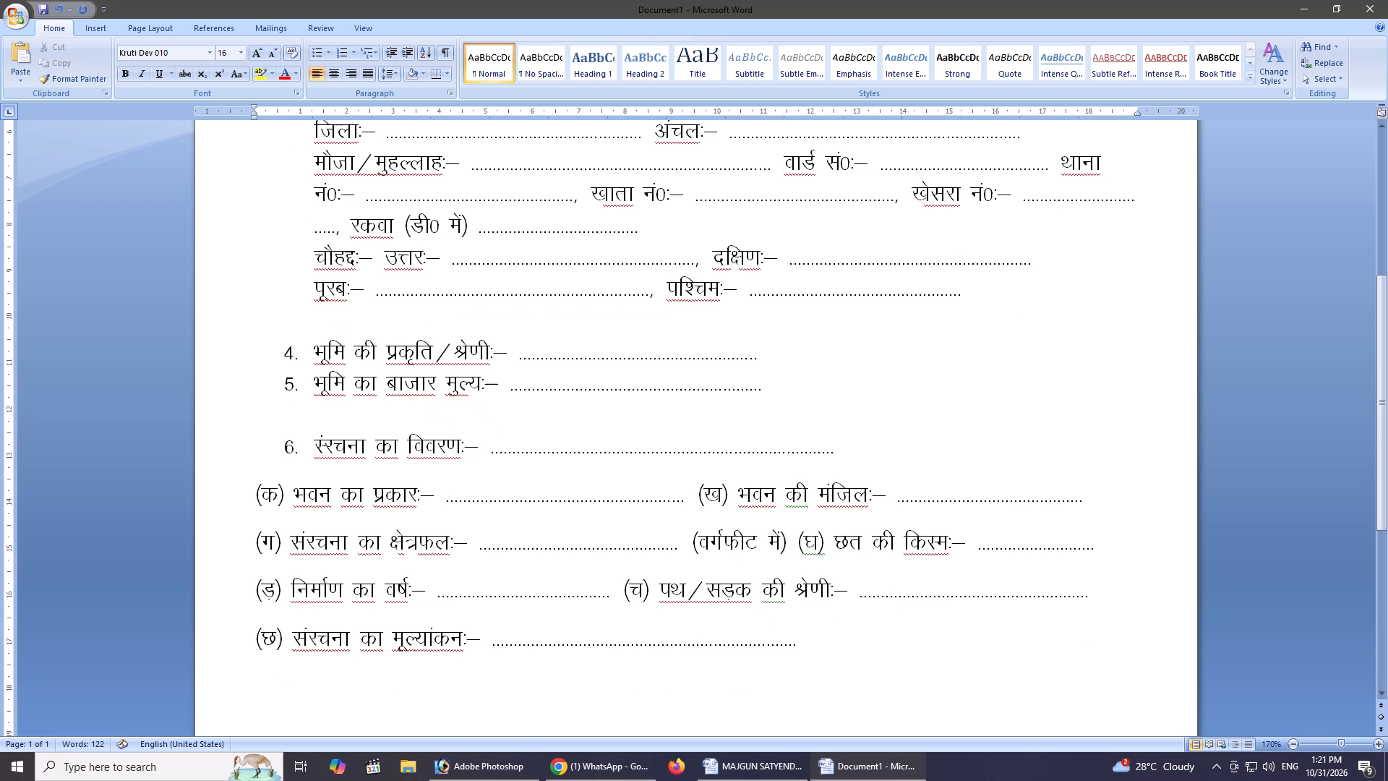
pyautogui.press('Return')
pyautogui.write('7-')
pyautogui.press('space')
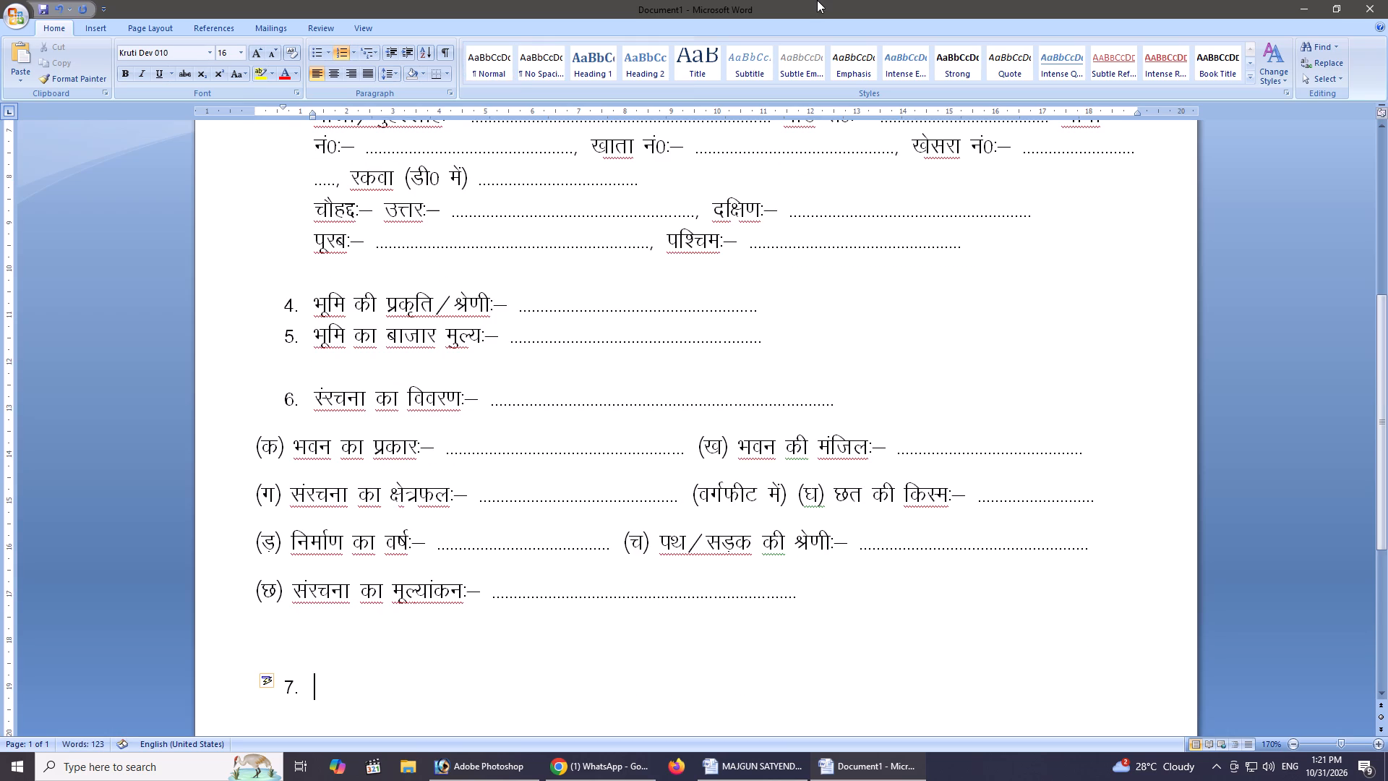
pyautogui.write('vU; dksbZ fooj.k%& -')
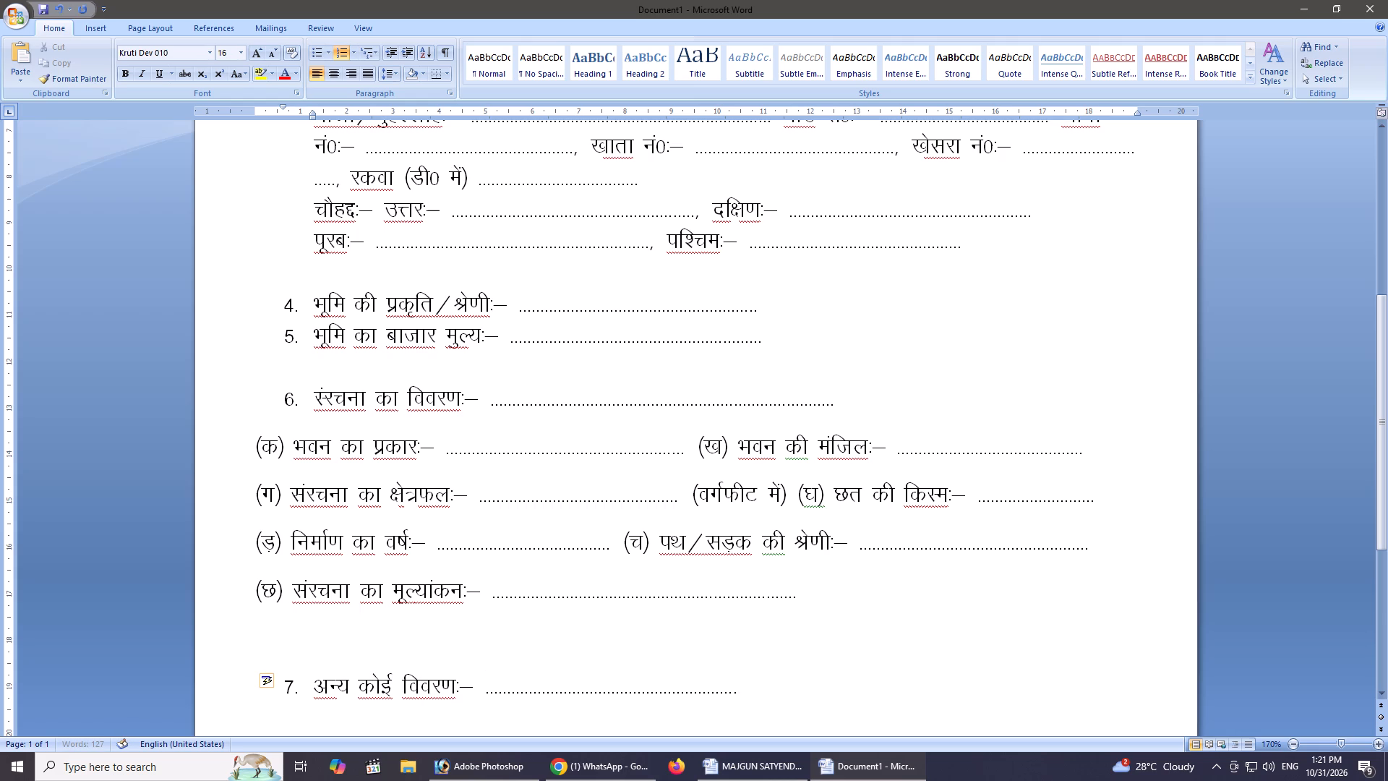
# Below item 7, add numbered item 8 beginning "सभी विशिष्टताओं के साथ बाजार मुल्य निर्धारण हेतु पढ़ाकर द्वारा संबंधित/संरचना का".
pyautogui.press('Return')
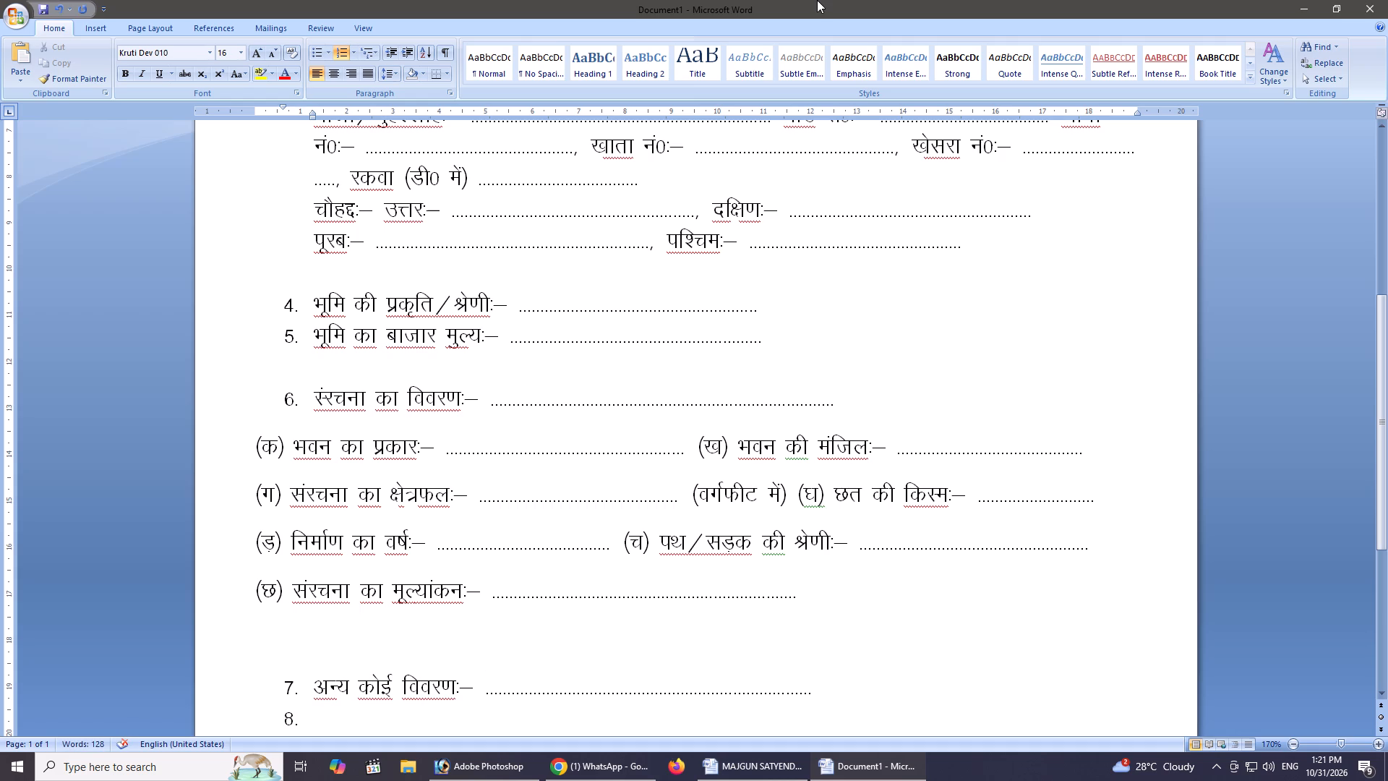
pyautogui.press('l')
pyautogui.write('Hkh ffo')
pyautogui.press('BackSpace')
pyautogui.press('BackSpace')
pyautogui.press('BackSpace')
pyautogui.write('fo')
pyautogui.write('f"k')
pyautogui.write("'V")
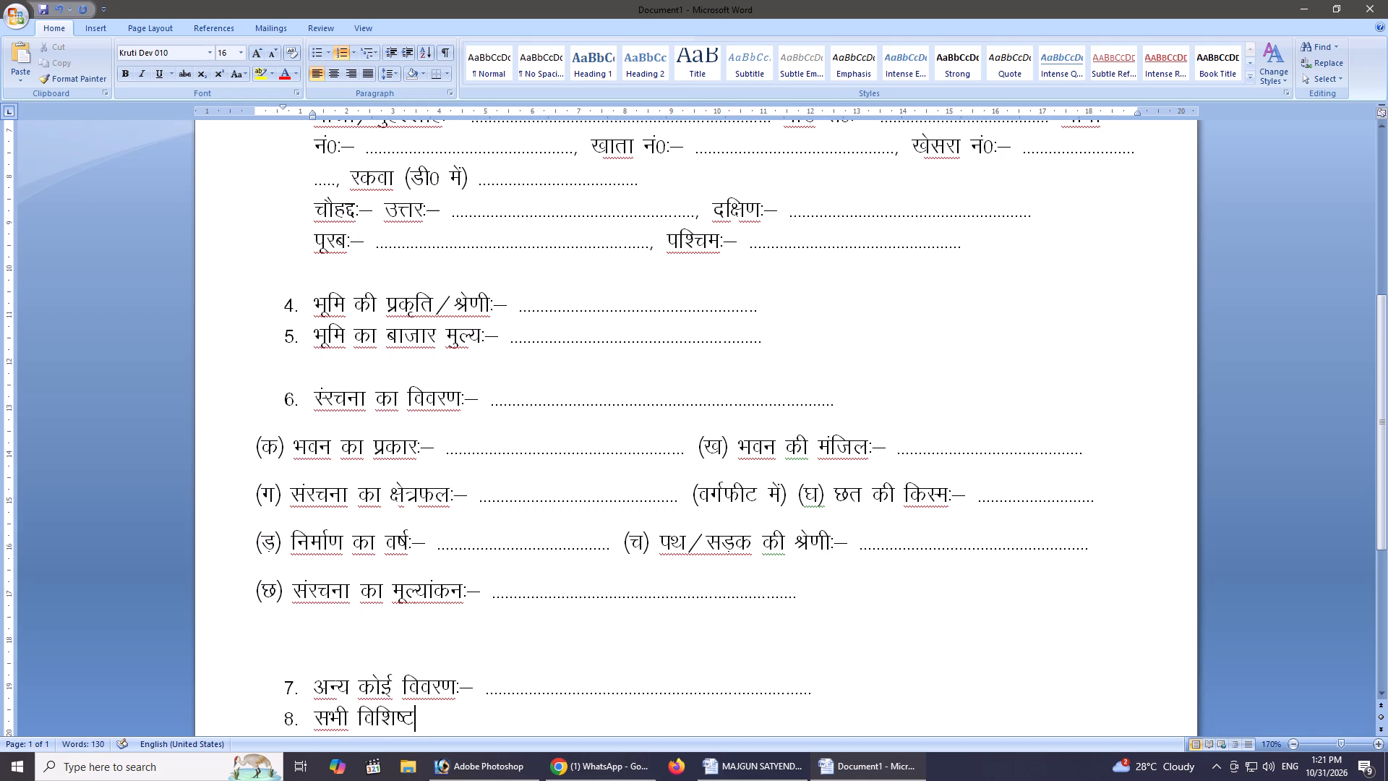
pyautogui.write('rkk')
pyautogui.press('BackSpace')
pyautogui.write('vksa ds lkFk cktkj eqY; fu/kk')
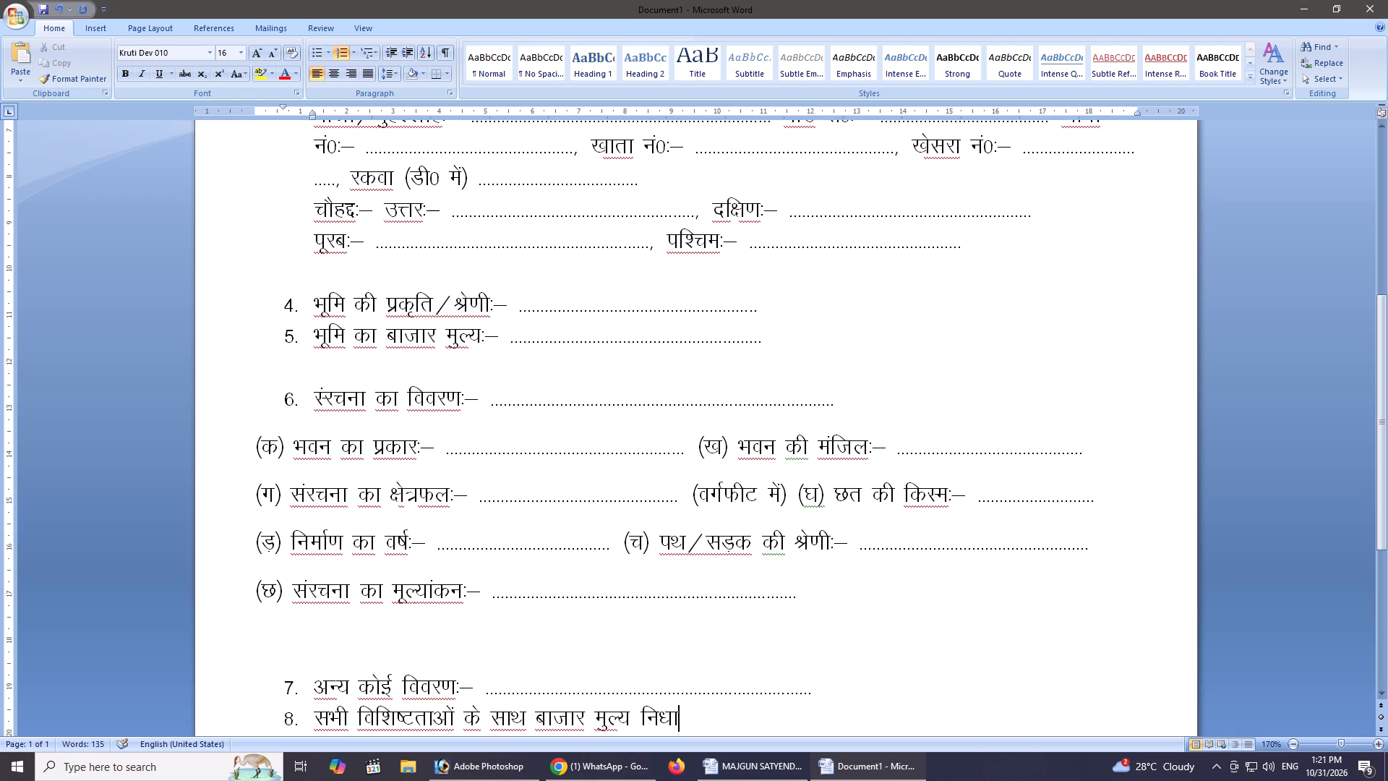
pyautogui.write('Zj.k g')
pyautogui.press('t')
pyautogui.press('BackSpace')
pyautogui.write('srq i<+kdkj')
pyautogui.press('BackSpace')
pyautogui.press('BackSpace')
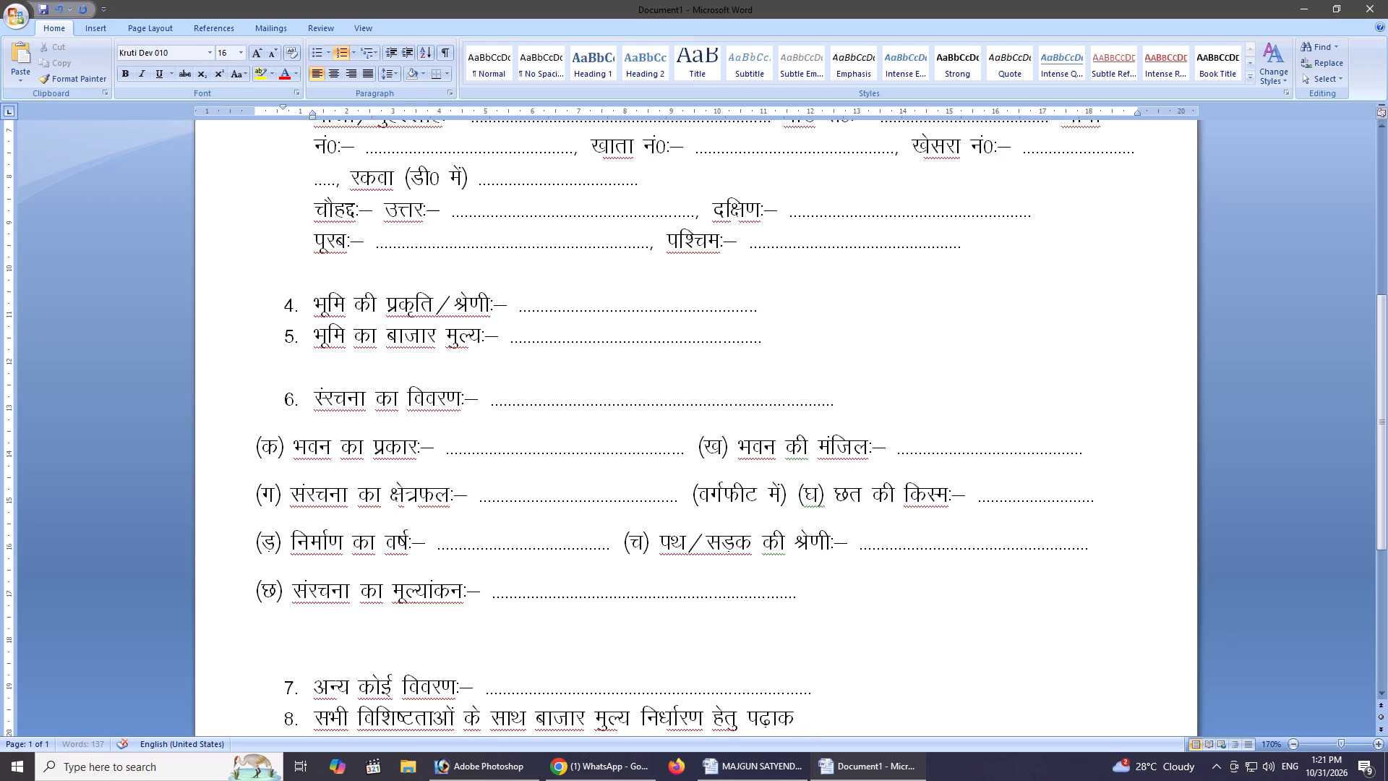
pyautogui.press('BackSpace')
pyautogui.press('BackSpace')
pyautogui.press('BackSpace')
pyautogui.press('BackSpace')
pyautogui.press('BackSpace')
pyautogui.write('i<')
pyautogui.write('+kdj }kjk lacaf/kr')
pyautogui.press('space')
pyautogui.press('BackSpace')
pyautogui.write('@lajpuk dk')
pyautogui.press('space')
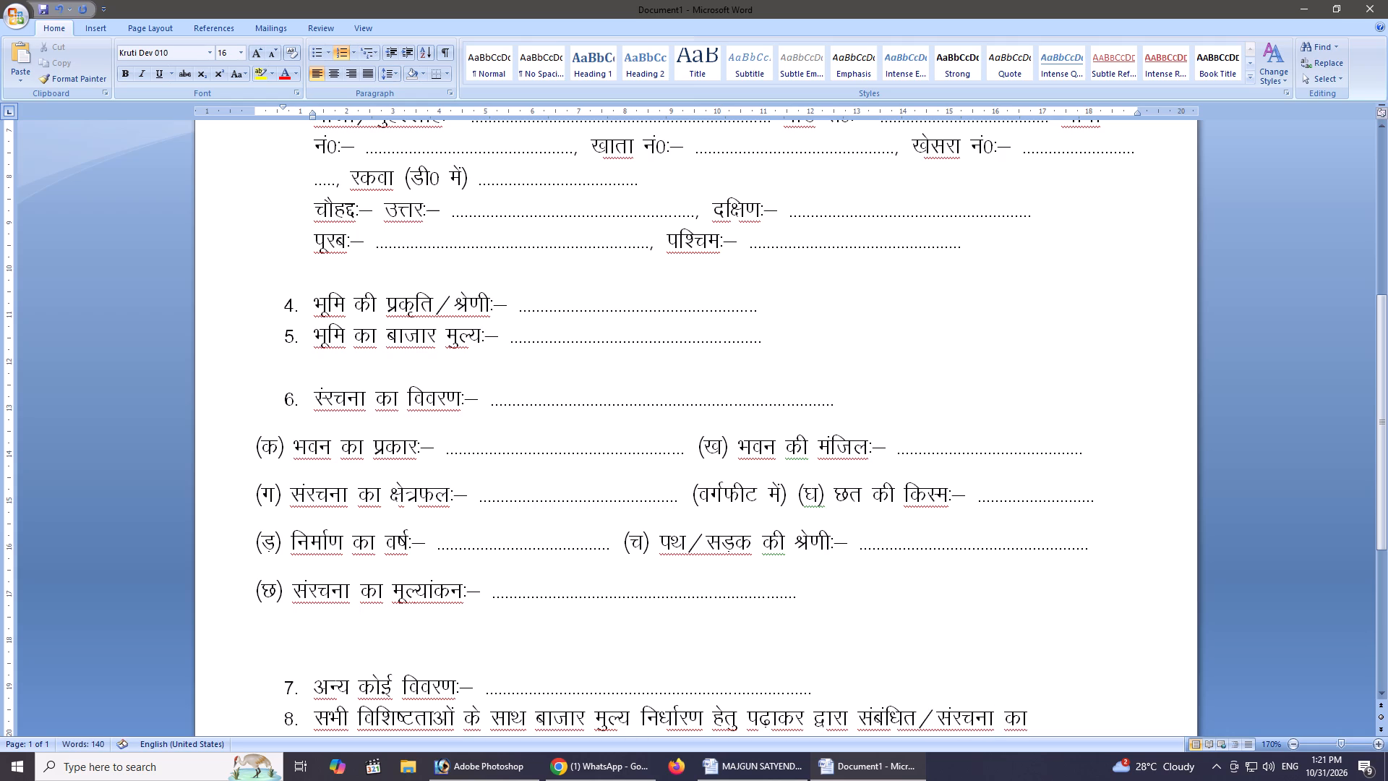
# Complete the item 8 sentence with "छायाचित्र अनिवार्यतः दिये हुए स्थान पर चिपकाएँ:–".
pyautogui.write('Nk')
pyautogui.write(';k')
pyautogui.press('f')
pyautogui.press('=')
pyautogui.press('BackSpace')
pyautogui.write('p=')
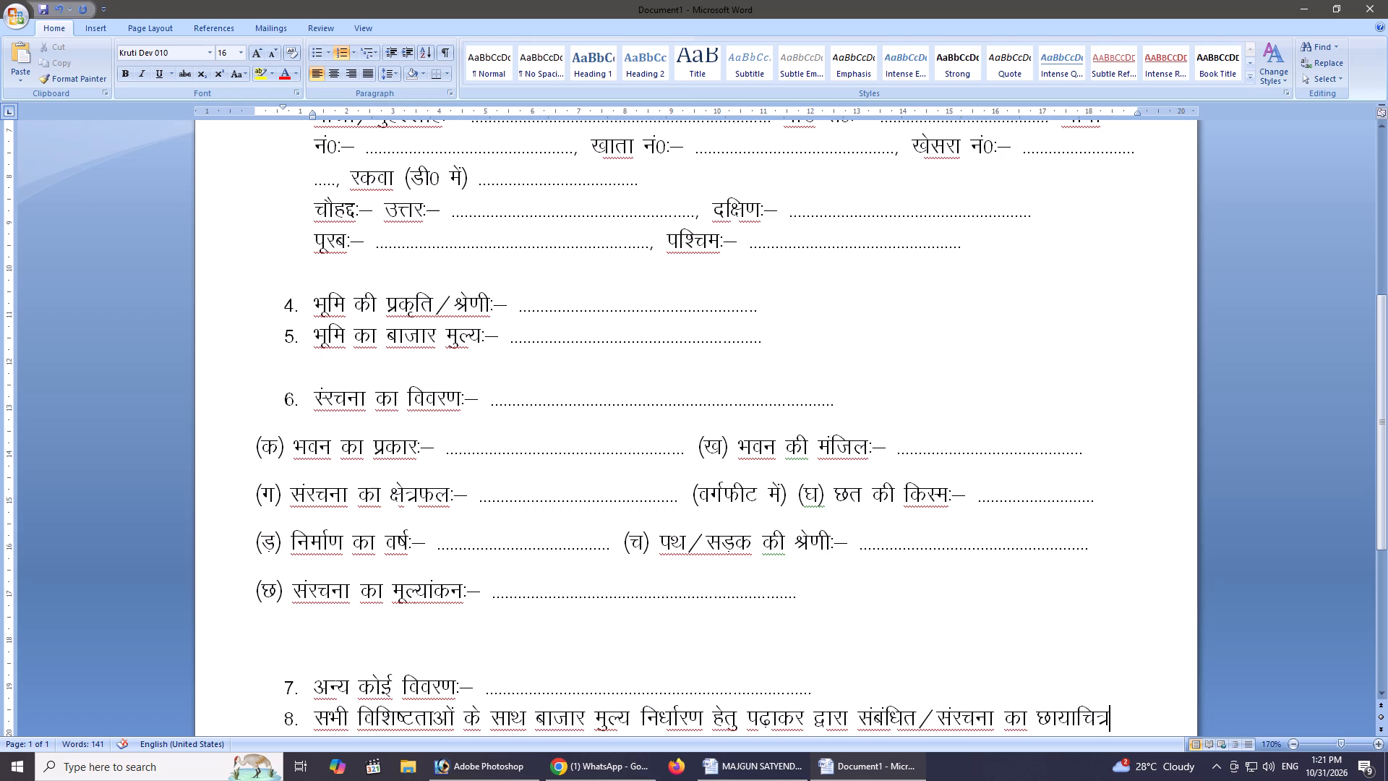
pyautogui.press('space')
pyautogui.write('vu')
pyautogui.press('BackSpace')
pyautogui.press('BackSpace')
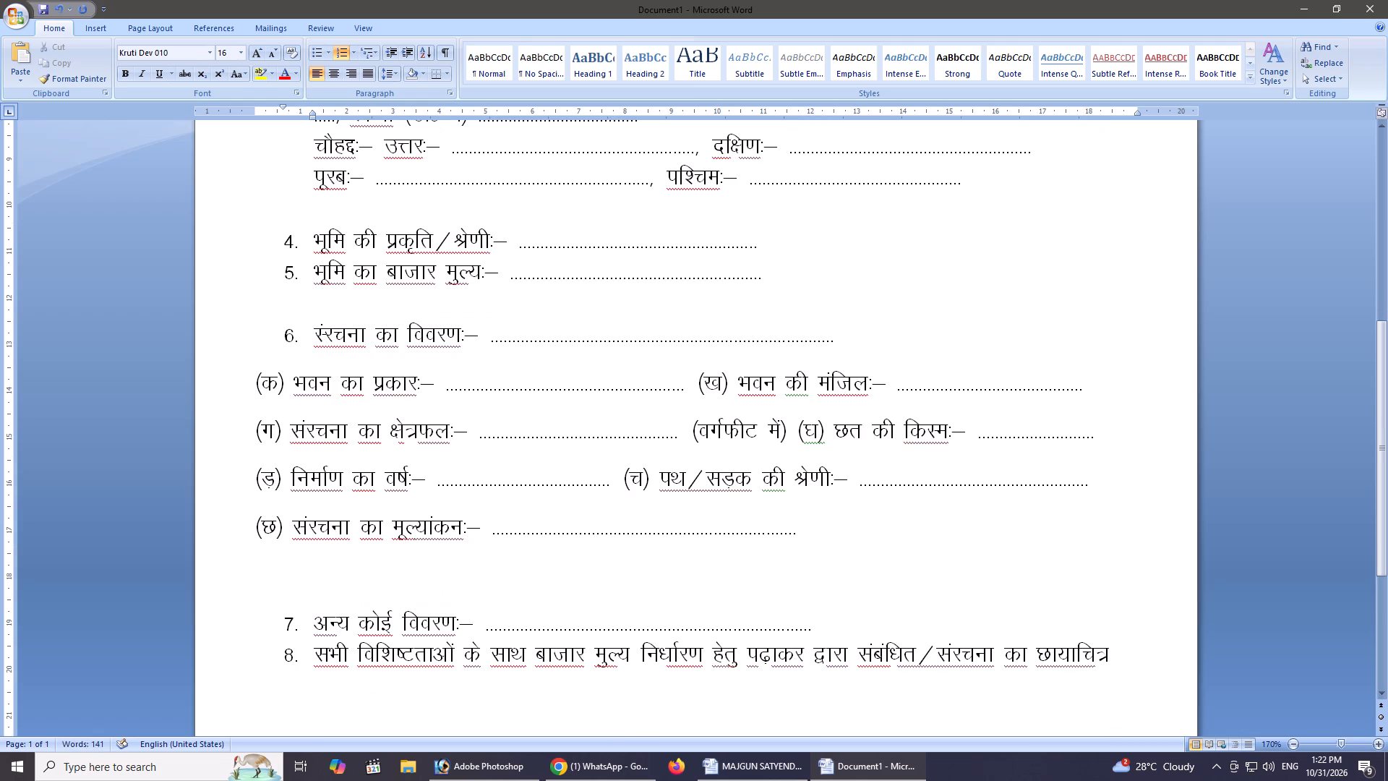
pyautogui.write('vf')
pyautogui.press('u')
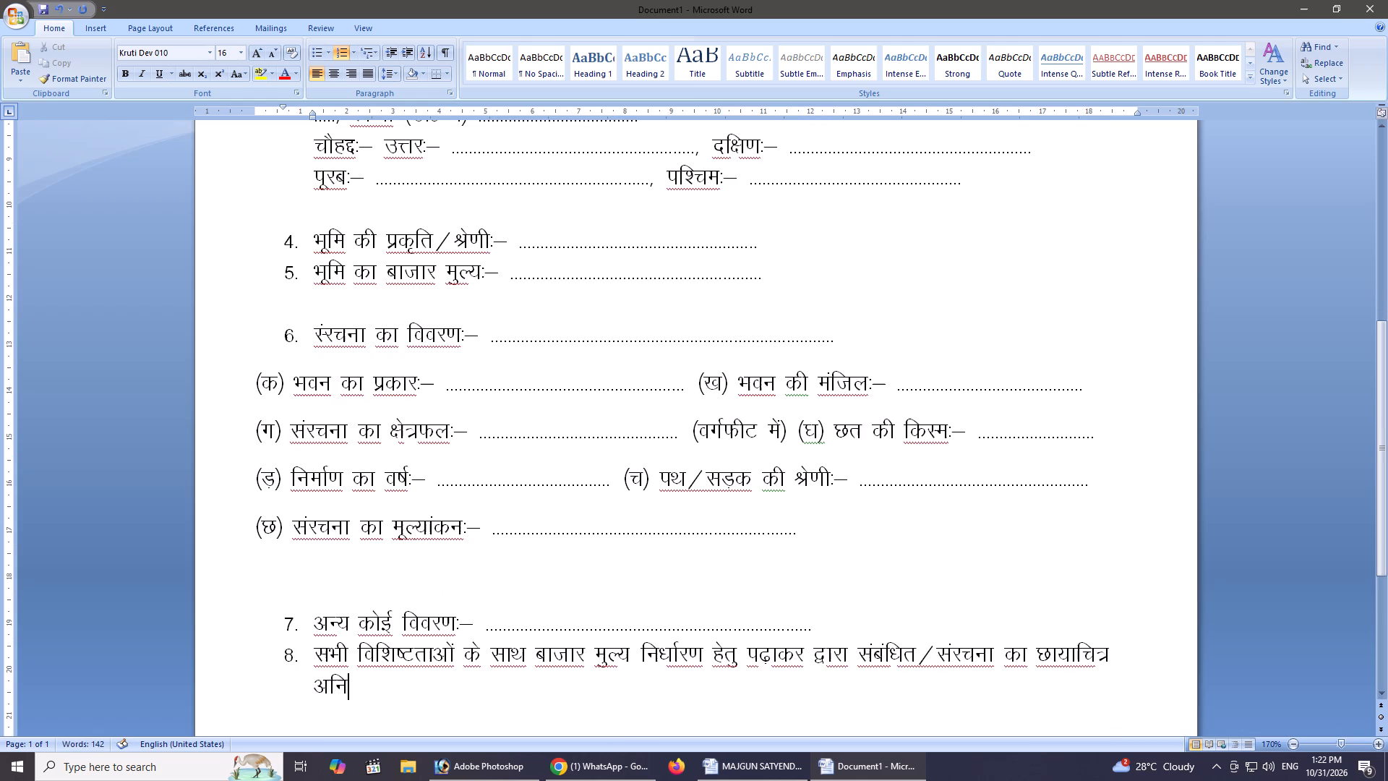
pyautogui.write('ok;Zr% fn;s gqb')
pyautogui.press('BackSpace')
pyautogui.write(',')
pyautogui.press('space')
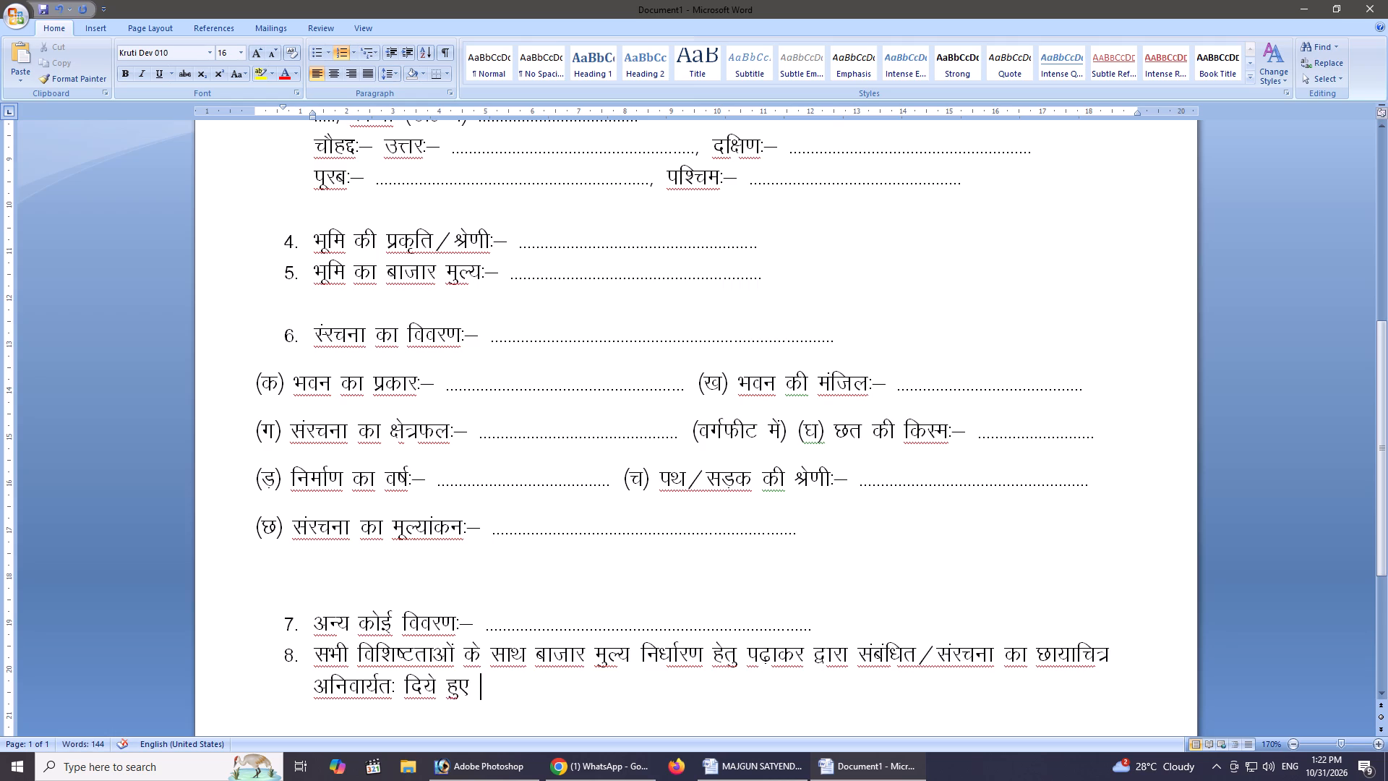
pyautogui.press('l')
pyautogui.hotkey('shift', 'BackSpace')
pyautogui.write('LFkku ij fi')
pyautogui.press('BackSpace')
pyautogui.write('pidk')
pyautogui.press(',')
pyautogui.hotkey('alt', '1')
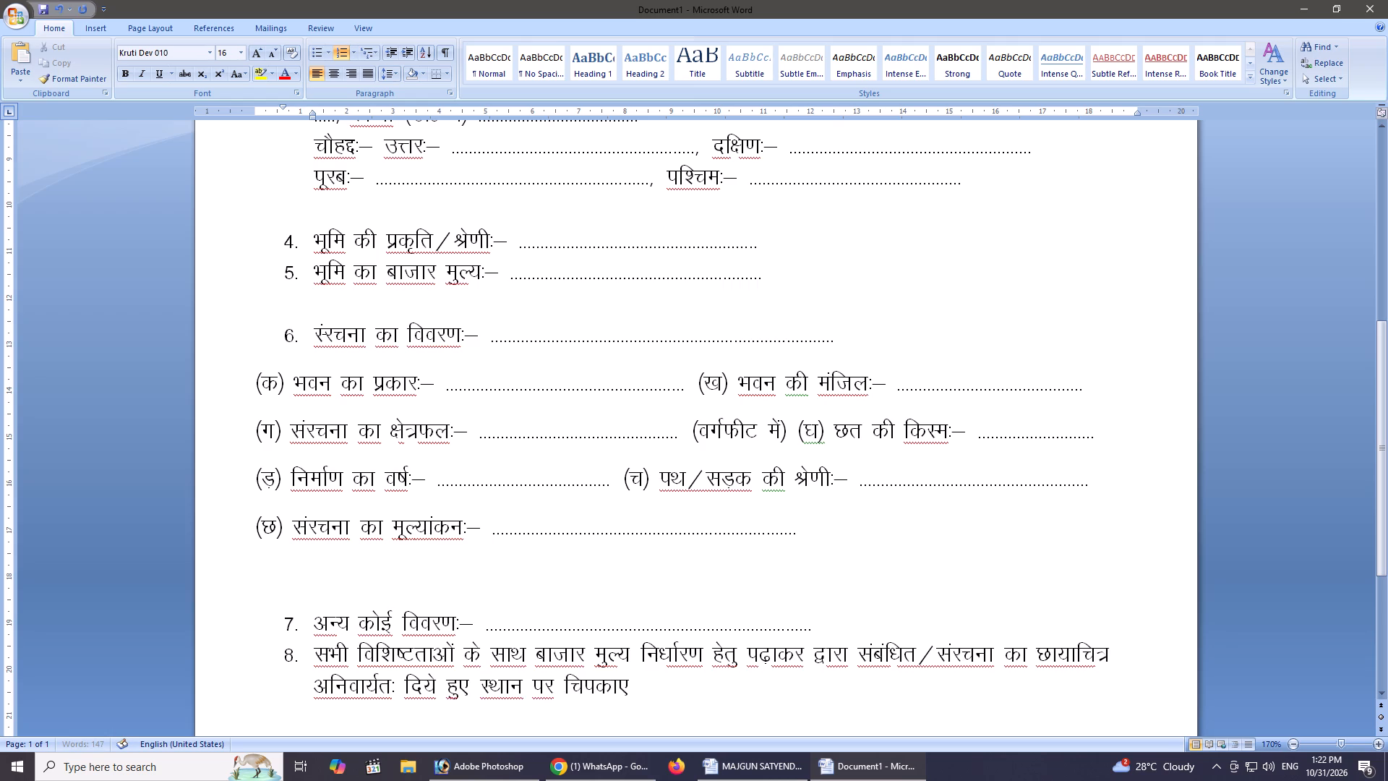
pyautogui.hotkey('alt', '7')
pyautogui.hotkey('alt', '3')
pyautogui.write('%&')
# Add an unnumbered line under item 8 reading "सरकार द्वारा संलग्न जाँच के क्रम में लिख गया".
pyautogui.press('Return')
pyautogui.write('ldj')
pyautogui.press('BackSpace')
pyautogui.press('BackSpace')
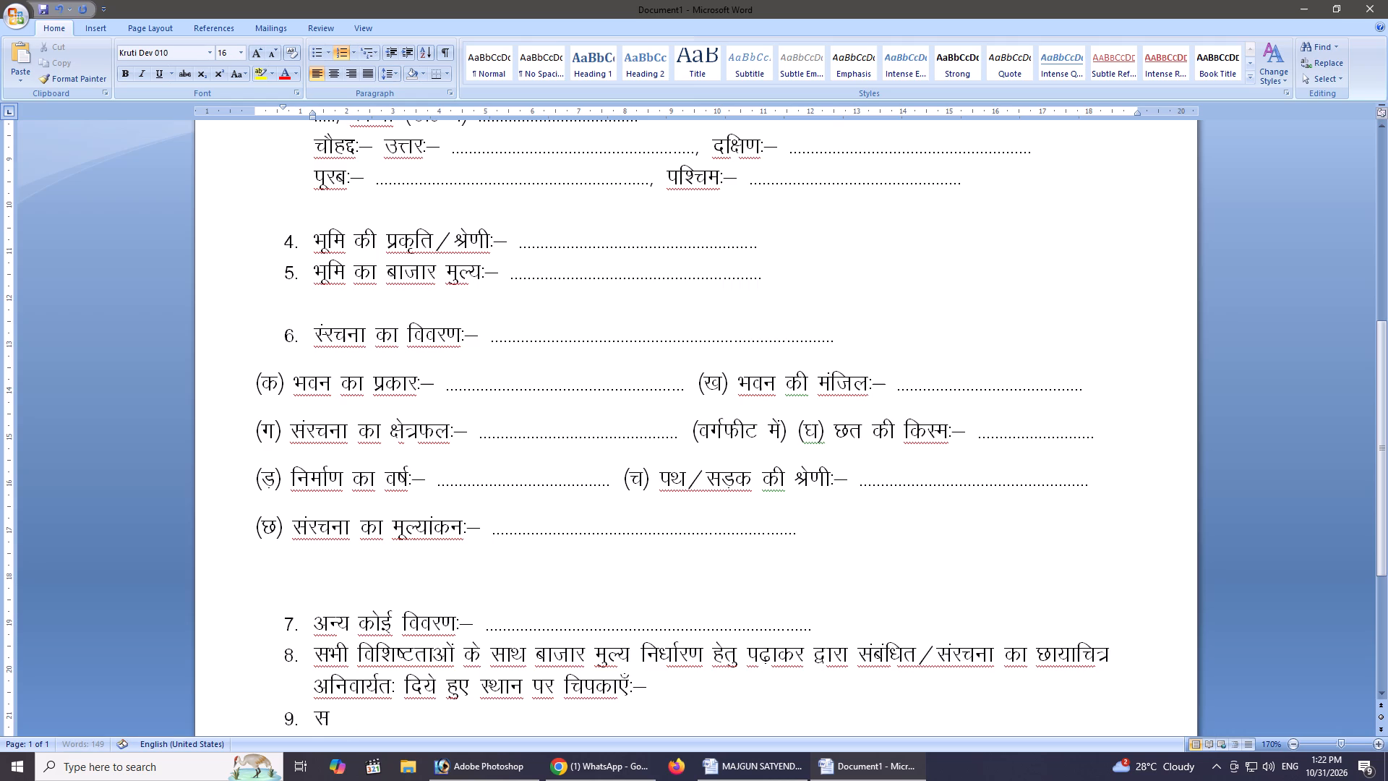
pyautogui.press('BackSpace')
pyautogui.press('BackSpace')
pyautogui.write('ljdkj')
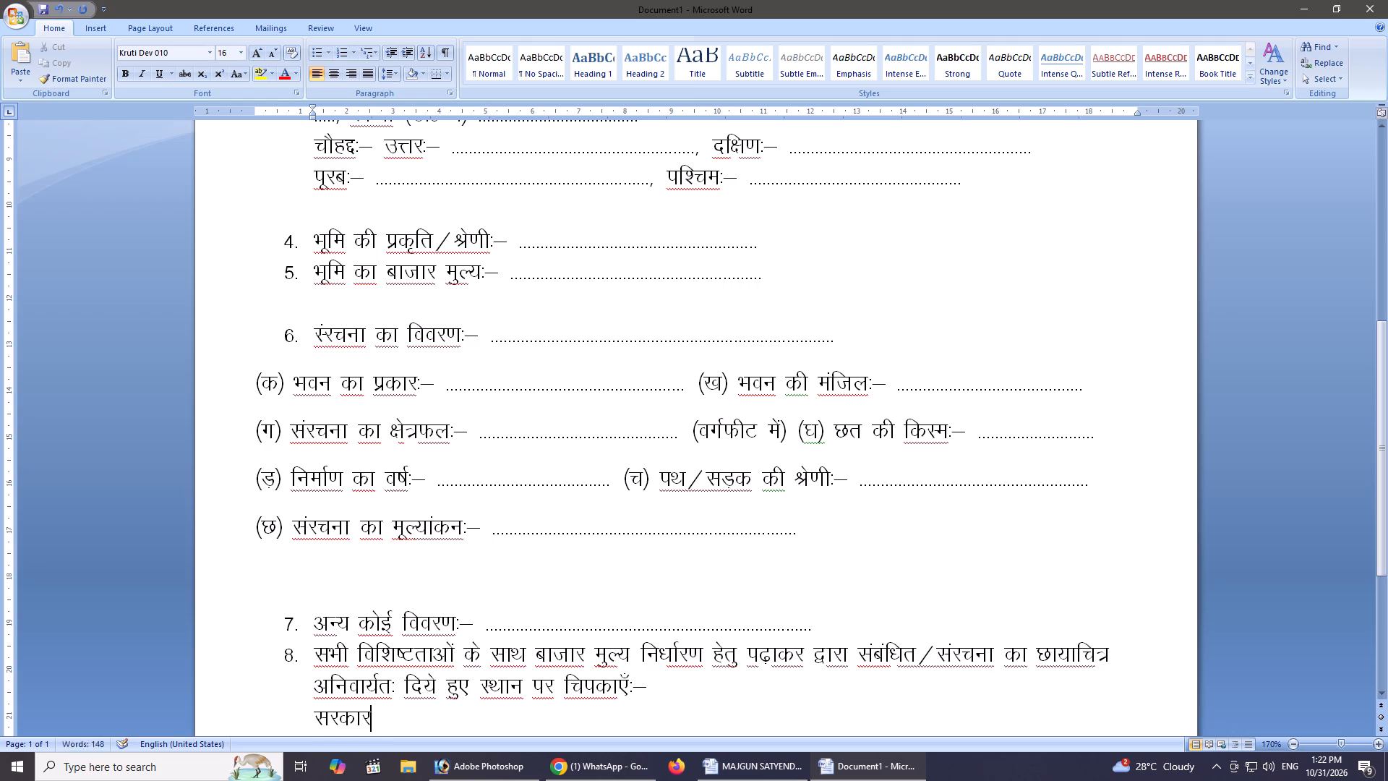
pyautogui.press('space')
pyautogui.write('}kjk layXu')
pyautogui.press('Tab')
pyautogui.write('tk')
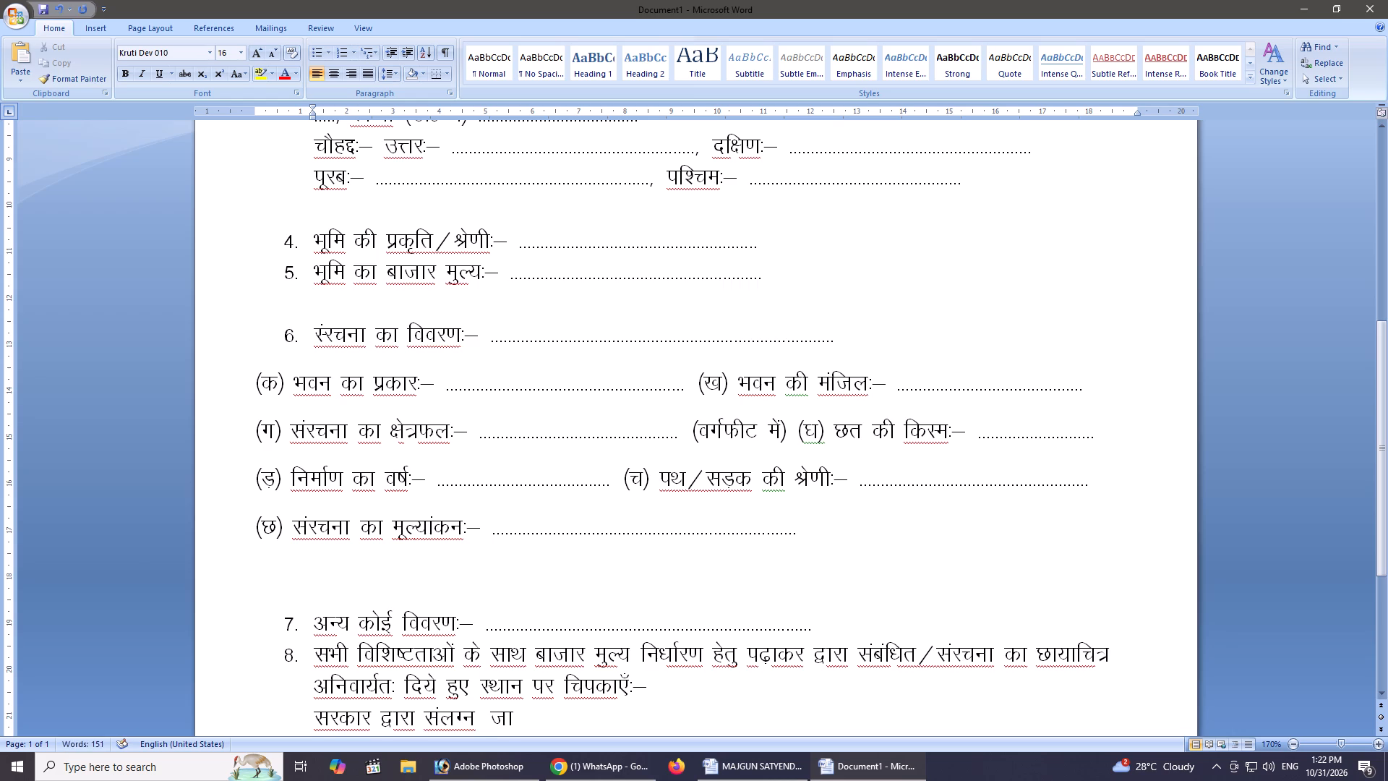
pyautogui.hotkey('alt', '1')
pyautogui.hotkey('alt', '7')
pyautogui.hotkey('alt', '2')
pyautogui.press('BackSpace')
pyautogui.hotkey('alt', '1')
pyautogui.hotkey('alt', '7')
pyautogui.hotkey('alt', '3')
pyautogui.write('p ds')
pyautogui.press('space')
pyautogui.hotkey('alt', '0')
pyautogui.hotkey('alt', '2')
pyautogui.hotkey('alt', '1')
pyautogui.hotkey('alt', '9')
pyautogui.press('BackSpace')
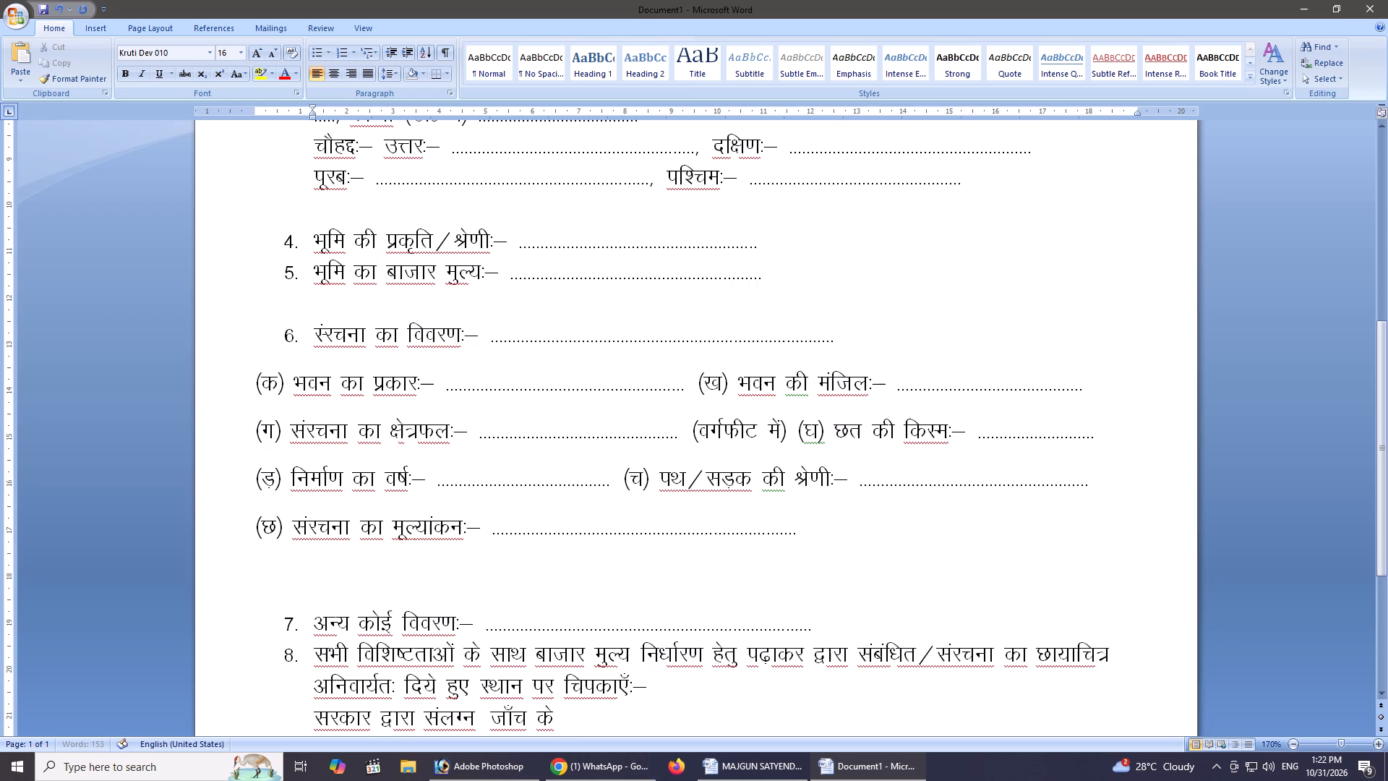
pyautogui.hotkey('alt', '0')
pyautogui.hotkey('alt', '2')
pyautogui.hotkey('alt', '1')
pyautogui.hotkey('alt', '6')
pyautogui.write('e esa fy[k x;k')
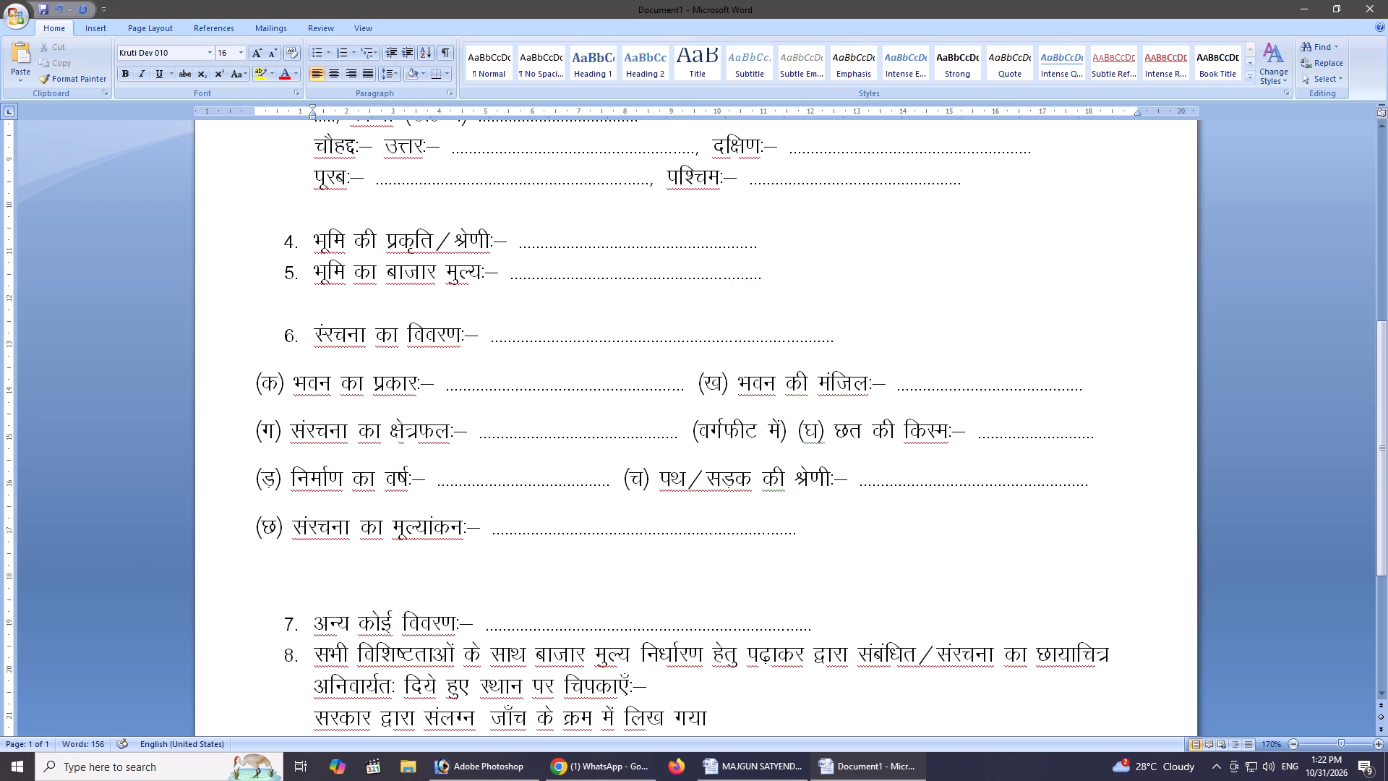
# Leave four blank lines and add the signature labels "लेख्यकारी का हस्ताक्षर" and "लेख्यधारी का हस्ताक्षर" side by side on one line.
pyautogui.press('Return')
pyautogui.press('Return')
pyautogui.press('Return')
pyautogui.press('Return')
pyautogui.press('Return')
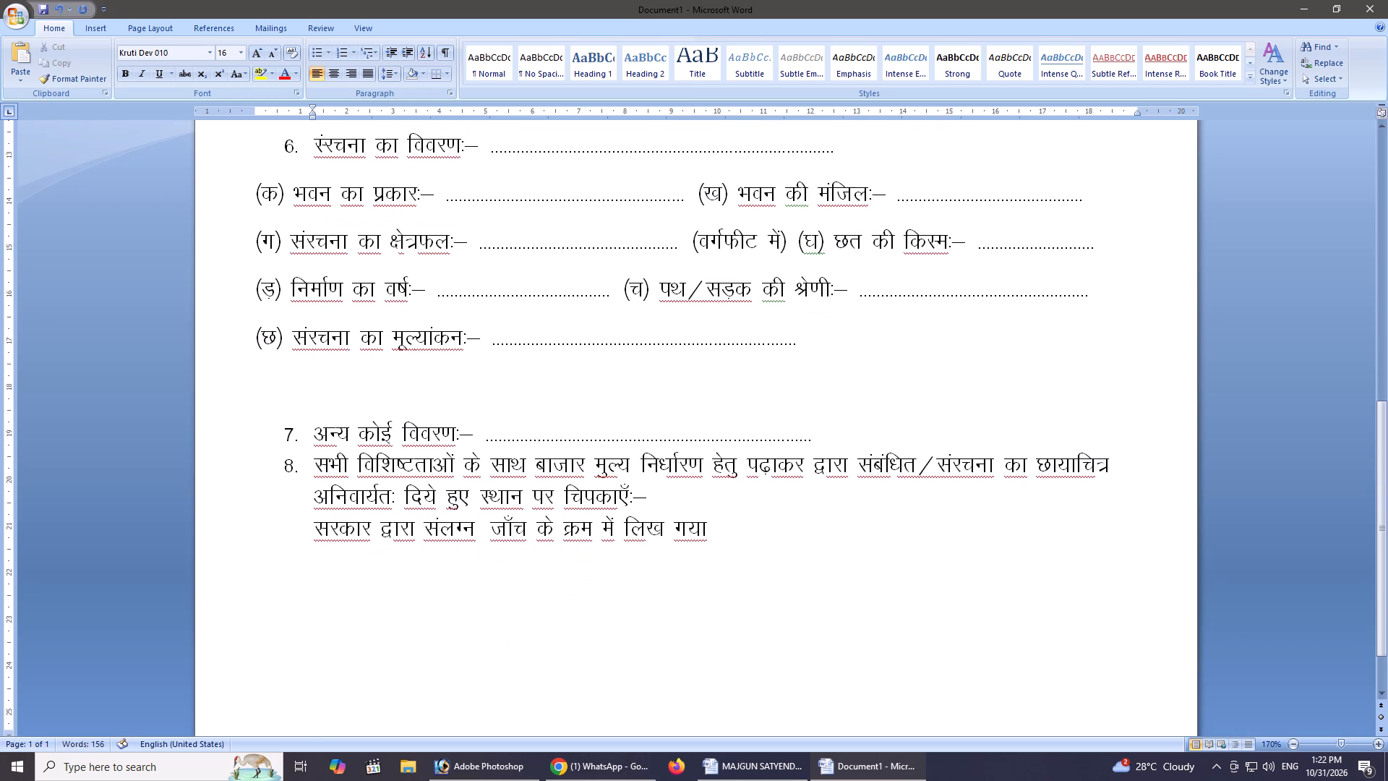
pyautogui.write('ys[')
pyautogui.write(';dkjh dk gLrk{kj')
pyautogui.press('Tab')
pyautogui.write('yS')
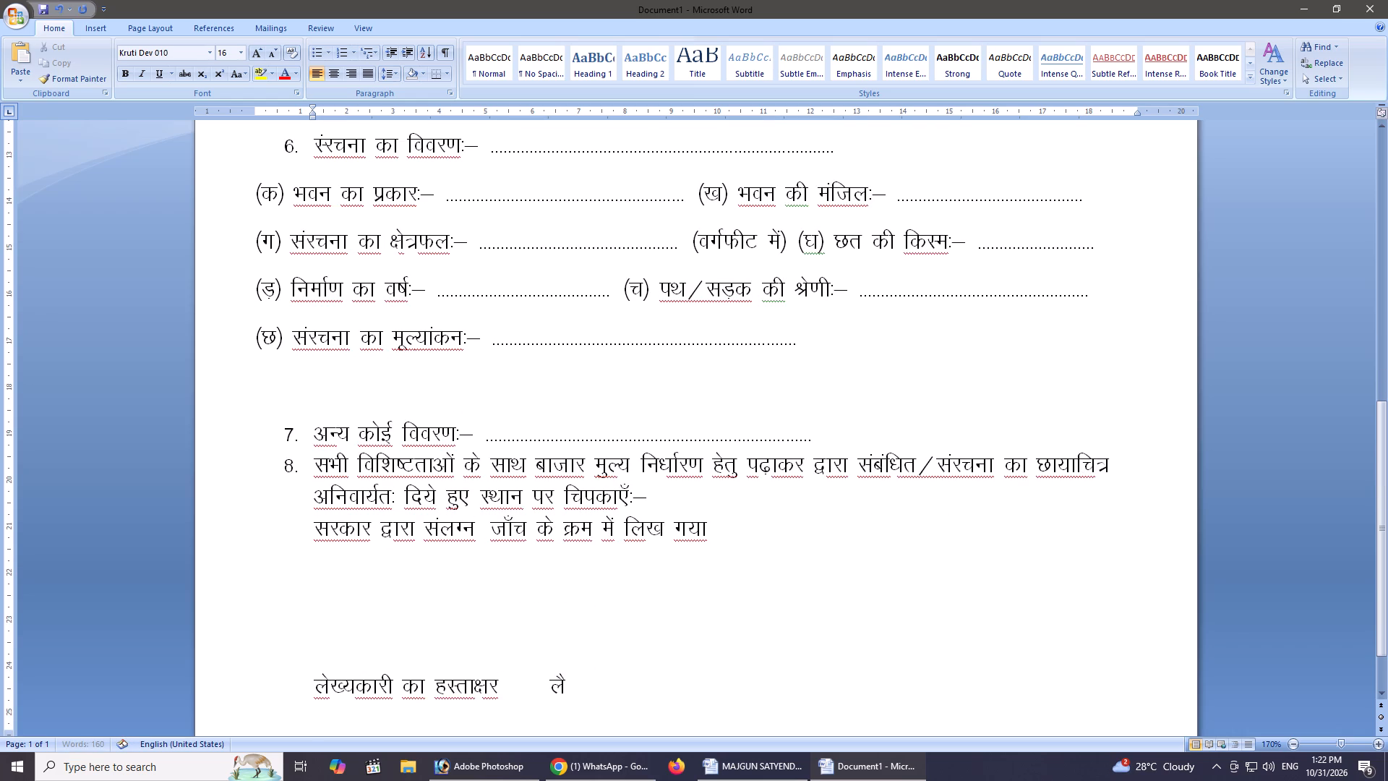
pyautogui.press('BackSpace')
pyautogui.write('s[;')
pyautogui.write('/kkjh dk gLrk{kj')
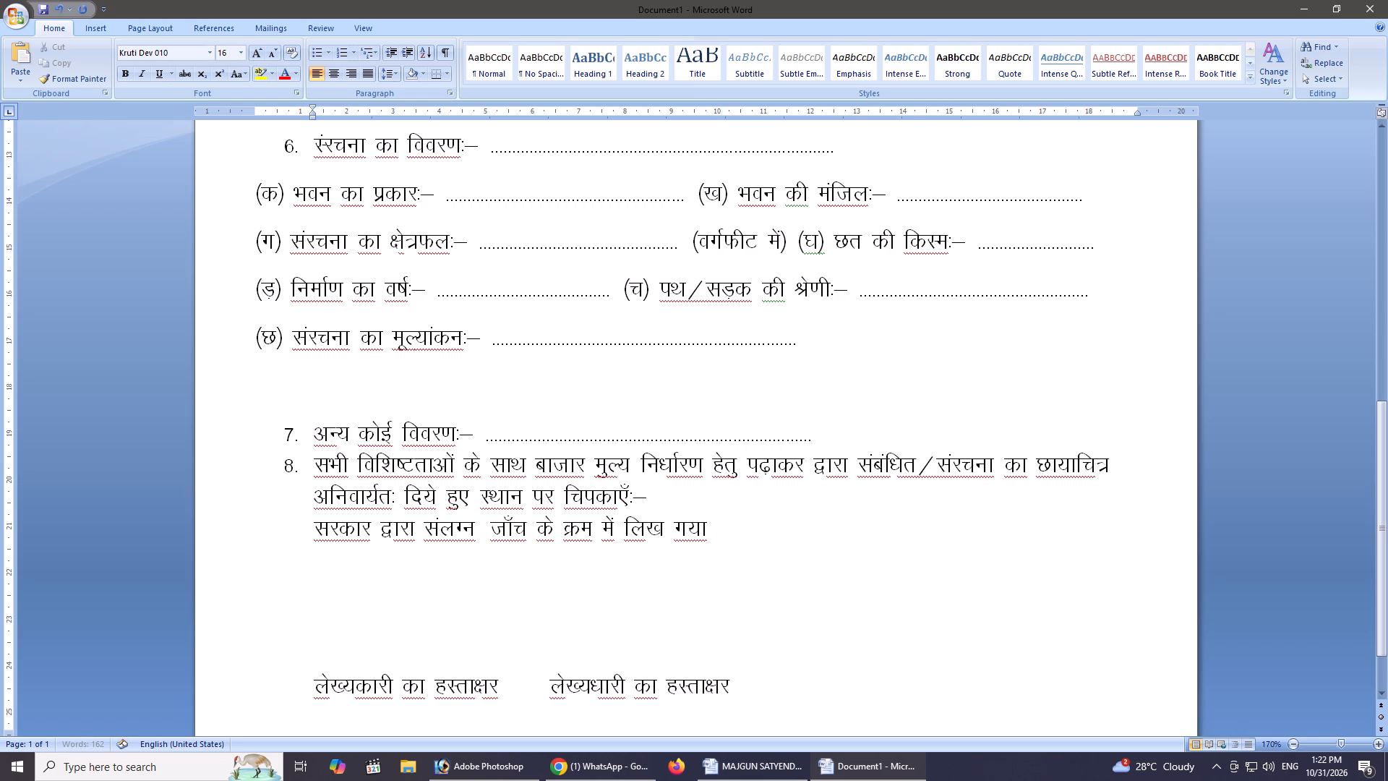
# Below the signature labels, add numbered item 9, "स्थल निरीक्षण प्रतिवेदन:–", with a dotted fill-in line.
pyautogui.press('Return')
pyautogui.write('9-')
pyautogui.press('space')
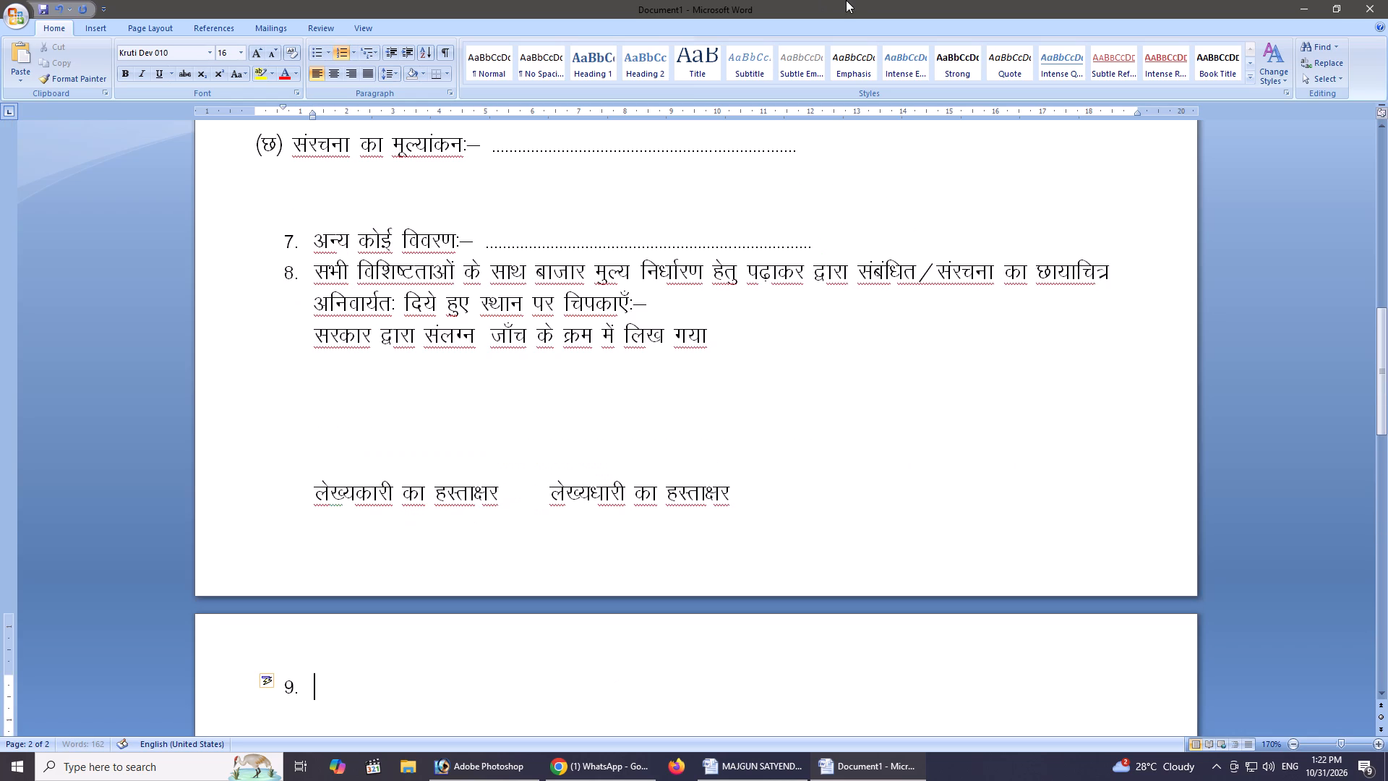
pyautogui.write('LFky')
pyautogui.press('space')
pyautogui.write('fujh{k.')
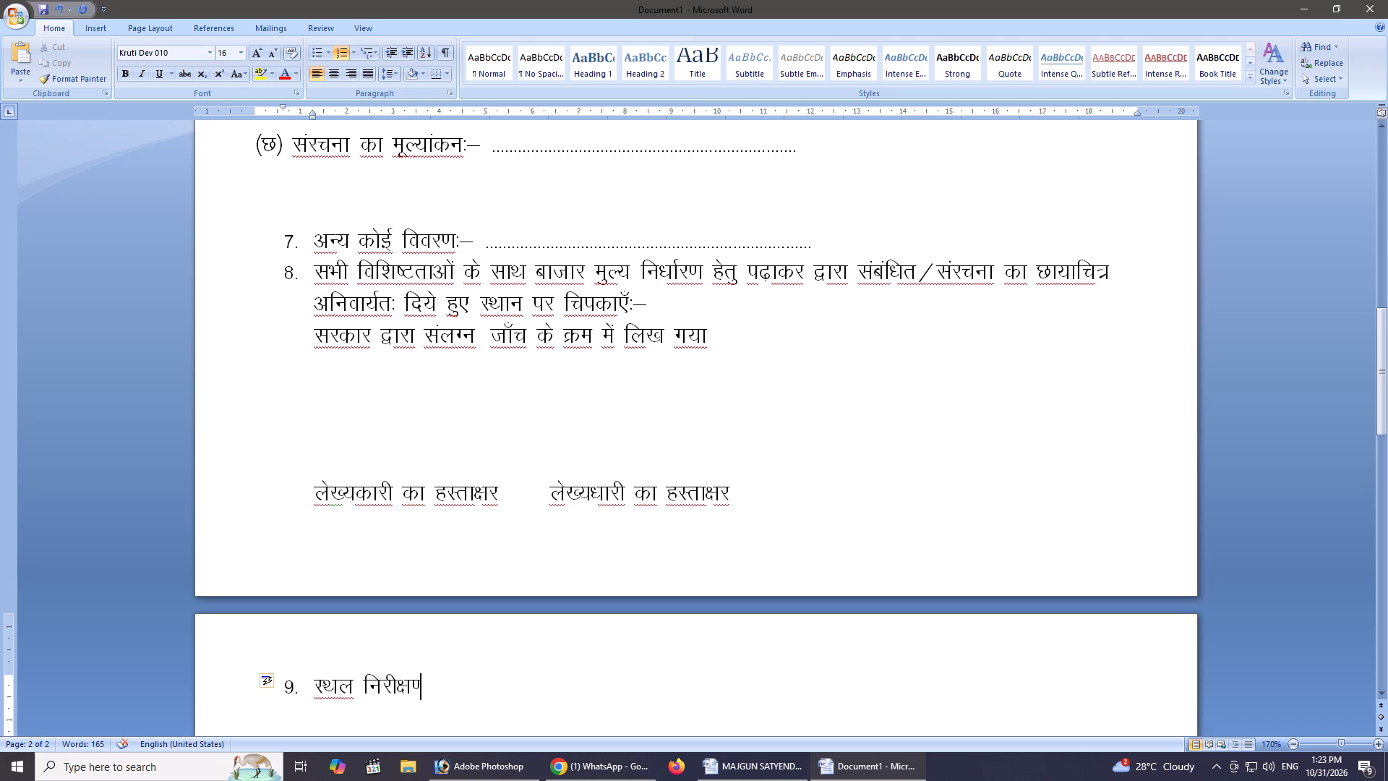
pyautogui.write('k izfrosnu%&')
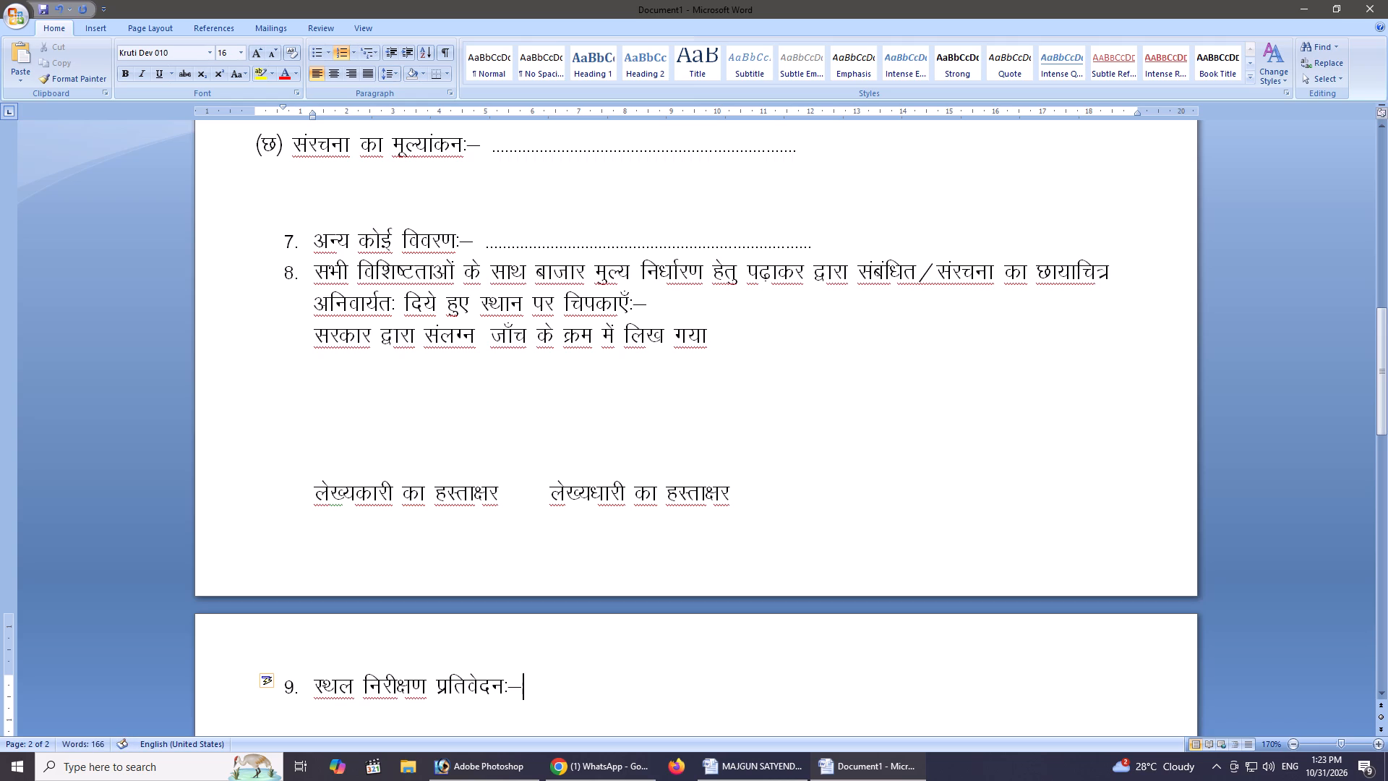
pyautogui.press('space')
pyautogui.press('-')
pyautogui.press('-')
pyautogui.press('-')
pyautogui.press('-')
pyautogui.press('-')
pyautogui.press('-')
pyautogui.press('-')
pyautogui.press('-')
pyautogui.press('-')
pyautogui.press('-')
pyautogui.press('-')
pyautogui.press('-')
pyautogui.press('-')
pyautogui.press('-')
pyautogui.press('-')
pyautogui.press('-')
pyautogui.press('-')
pyautogui.press('-')
pyautogui.press('-')
pyautogui.press('-')
# Leave a blank line below item 9 and add the unnumbered label "जँच पदाधिकारी/कर्मी का नाम एवं हस्ताक्षर".
pyautogui.press('Return')
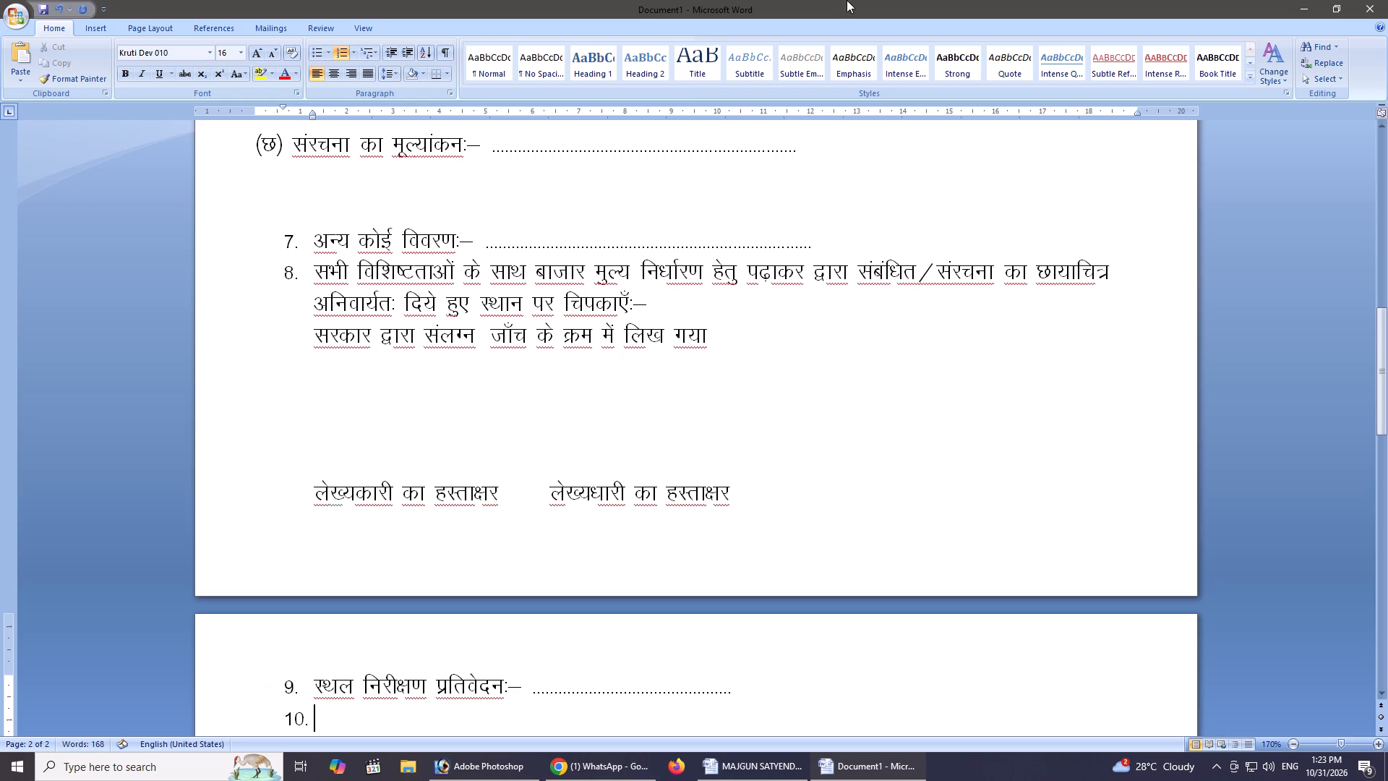
pyautogui.press('BackSpace')
pyautogui.press('Return')
pyautogui.write('tk')
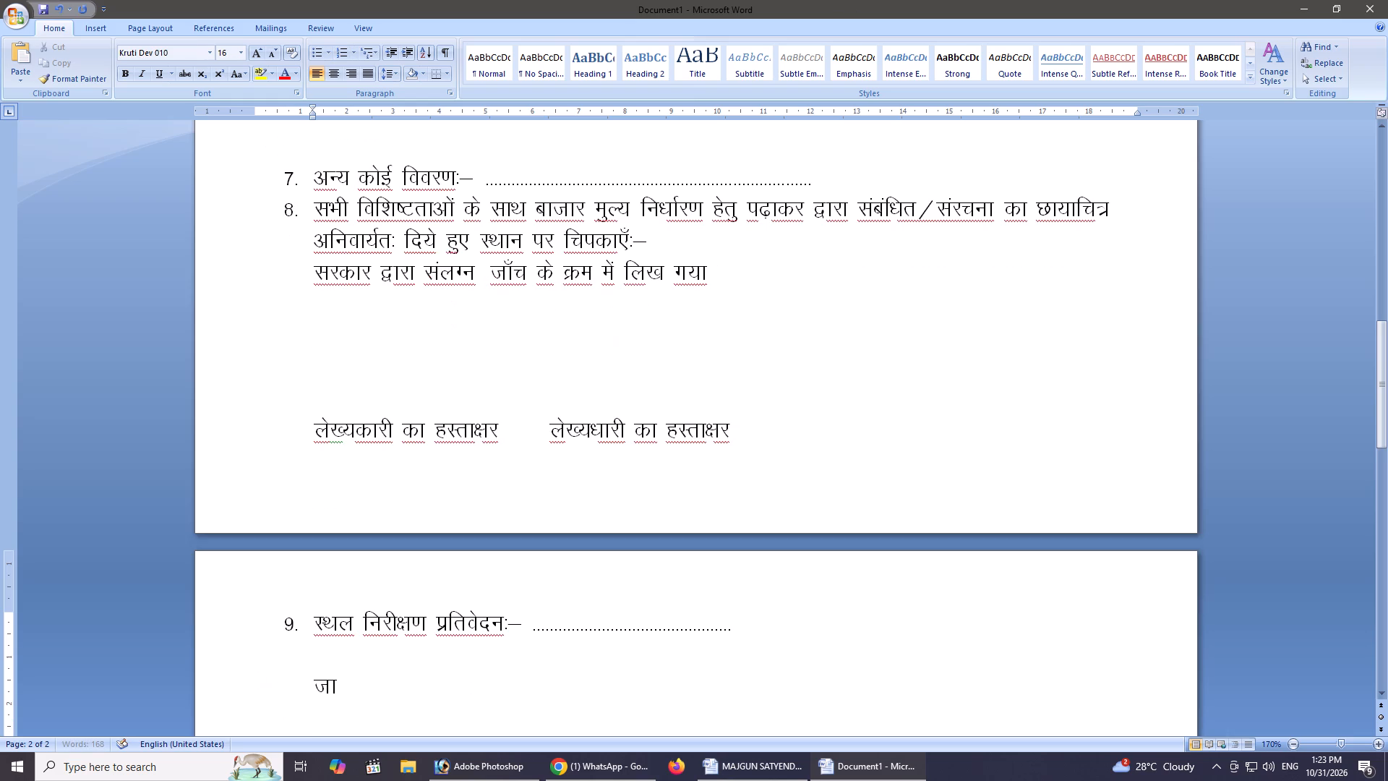
pyautogui.hotkey('alt', '1')
pyautogui.hotkey('alt', '7')
pyautogui.hotkey('alt', '3')
pyautogui.write('p inkf/kdkjh')
pyautogui.press('space')
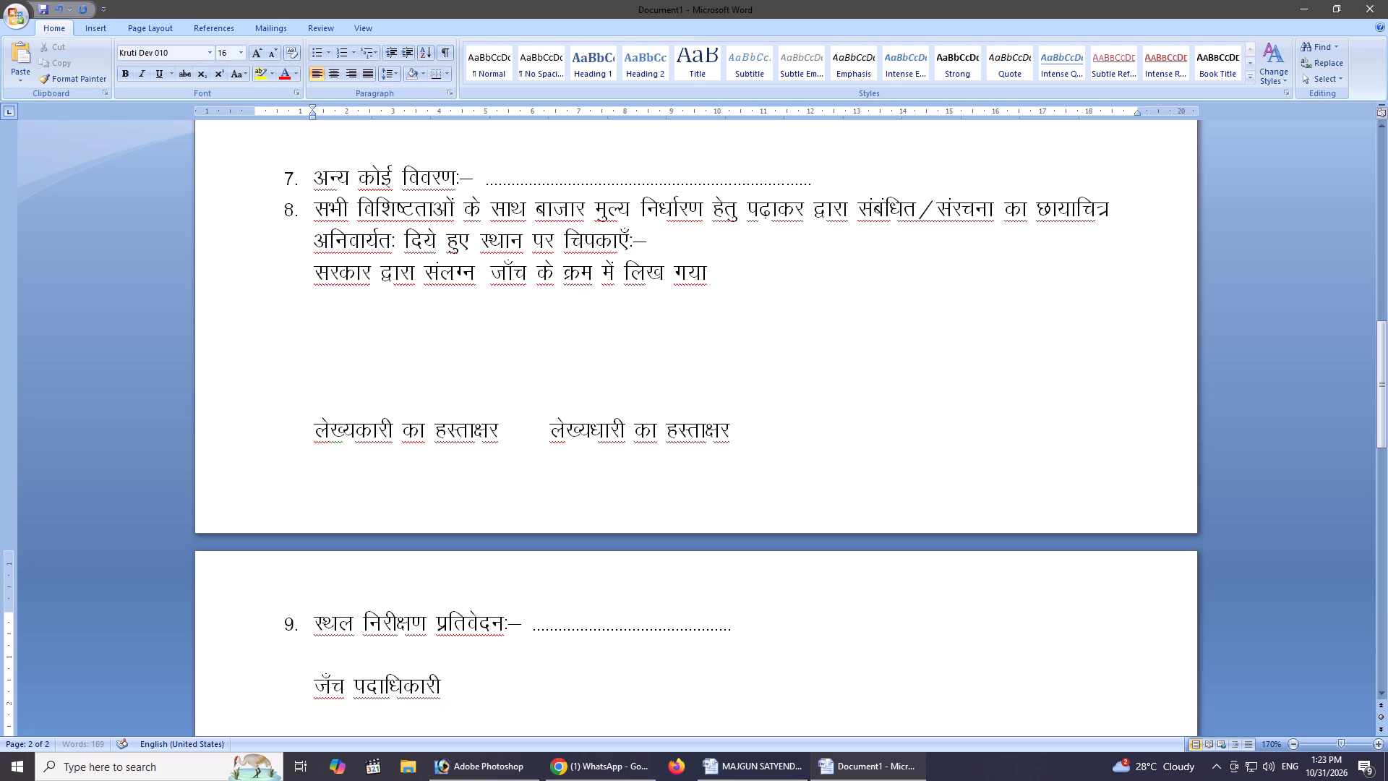
pyautogui.press('BackSpace')
pyautogui.write('@dehZ dk uke')
pyautogui.press('space')
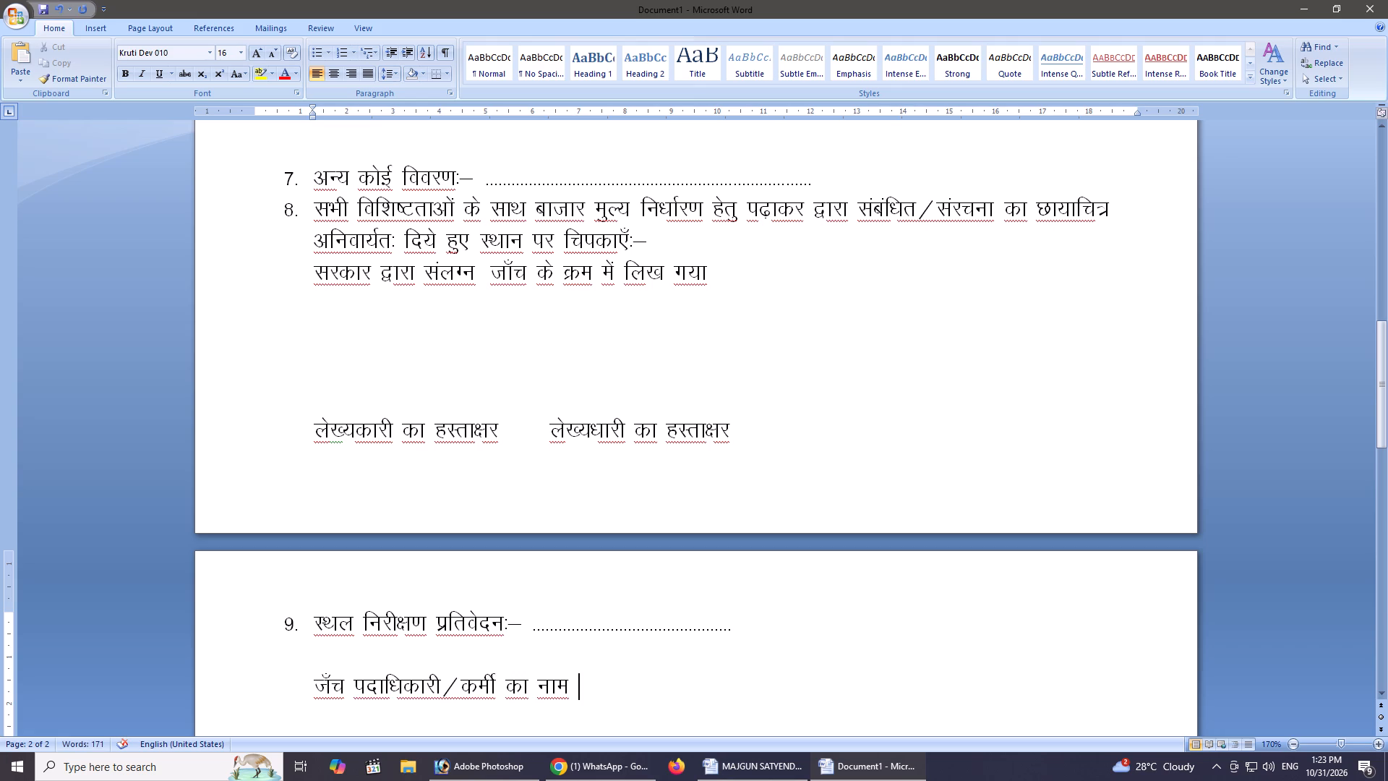
pyautogui.write(',a')
pyautogui.press('BackSpace')
pyautogui.write('oa n')
pyautogui.press('BackSpace')
pyautogui.write('gLrk{kj')
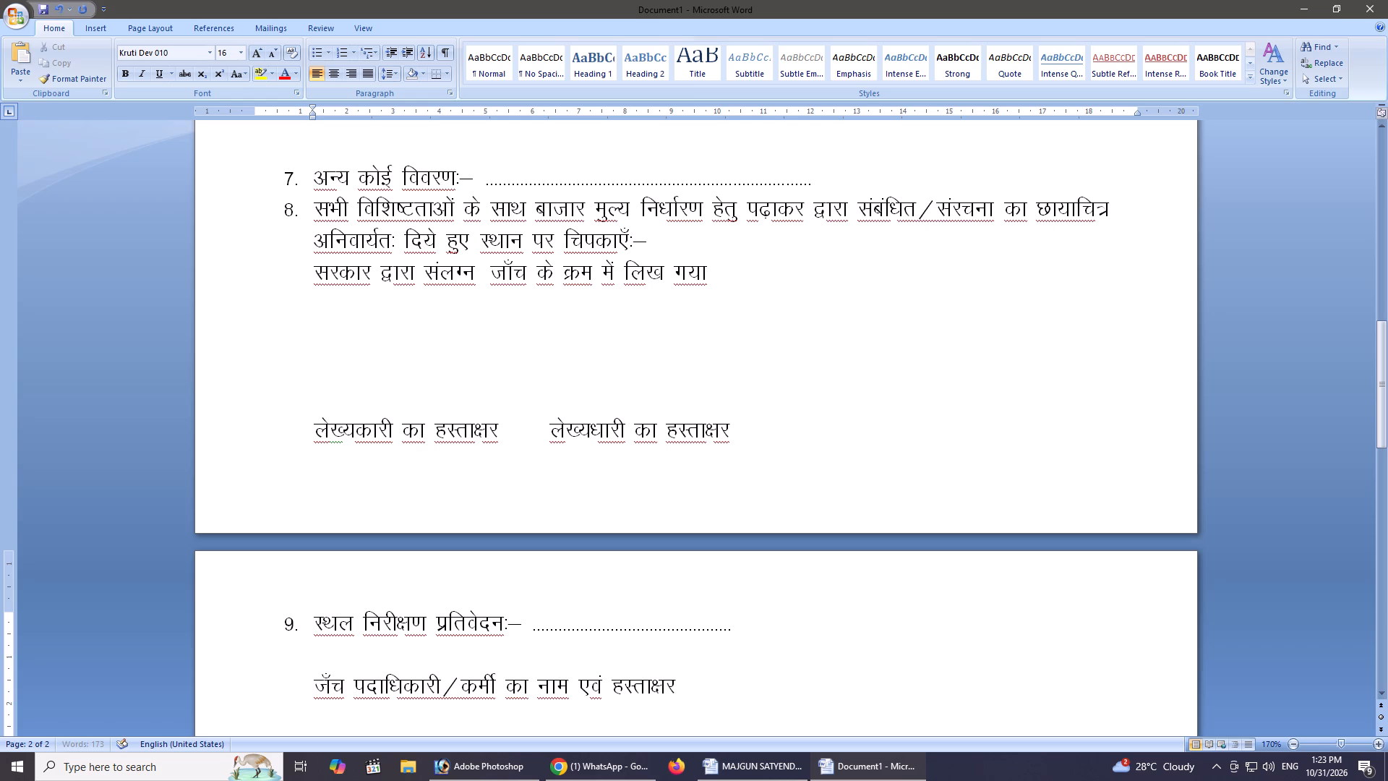
# Justify the text of the entire form and set its line spacing to 1.0.
pyautogui.scroll(-4, 903, 20)
pyautogui.keyDown('ctrl'); pyautogui.scroll(-7, 893, 163); pyautogui.keyUp('ctrl')
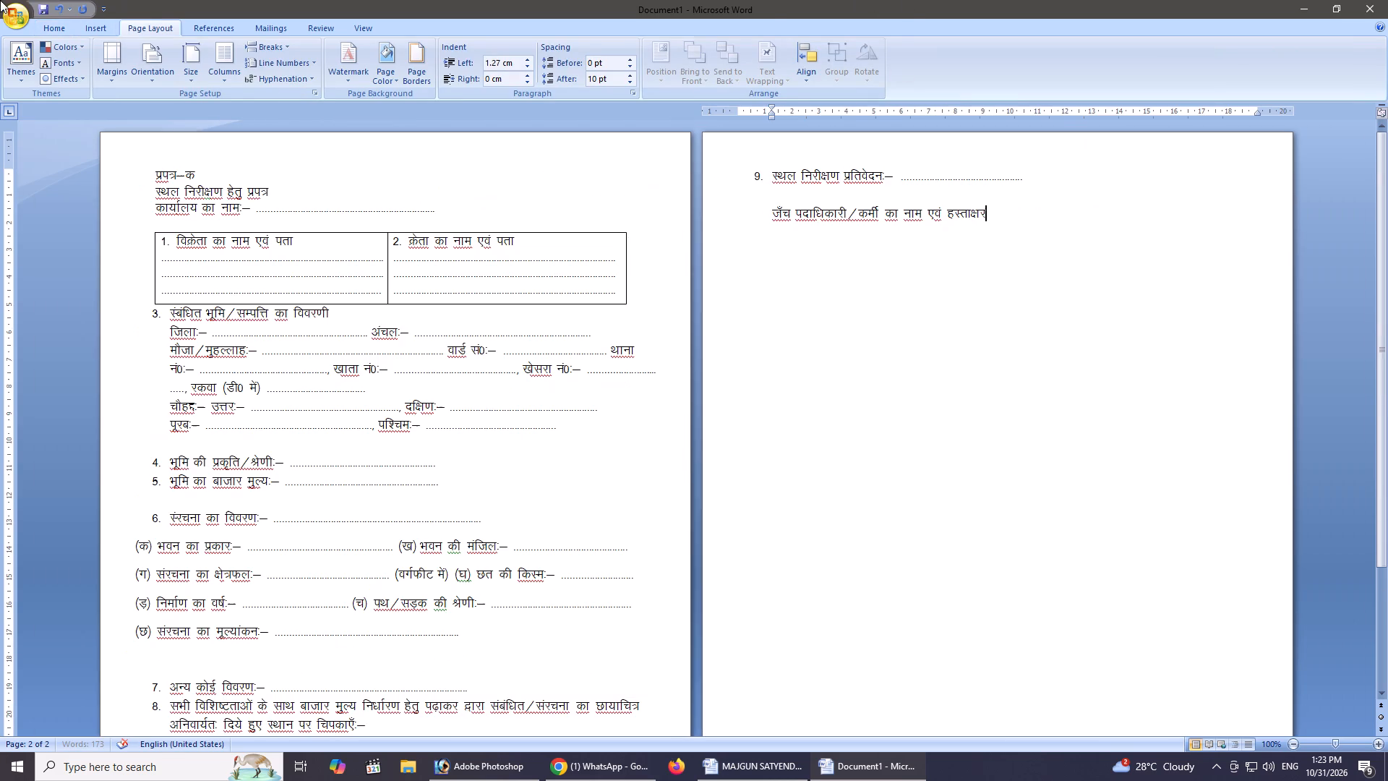
pyautogui.click(58, 28)
pyautogui.keyDown('ctrl'); pyautogui.scroll(-2, 570, 259); pyautogui.keyUp('ctrl')
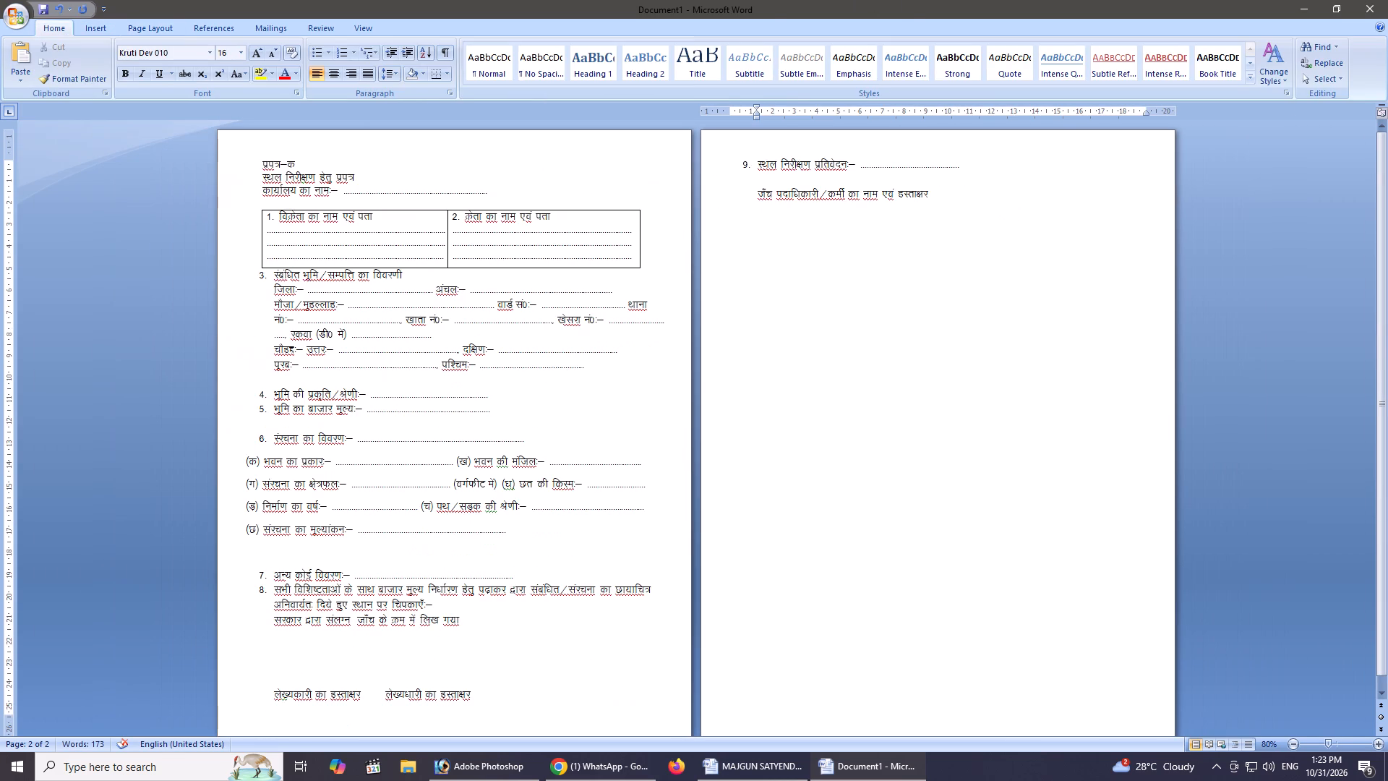
pyautogui.hotkey('ctrl', 'a')
pyautogui.click(366, 78)
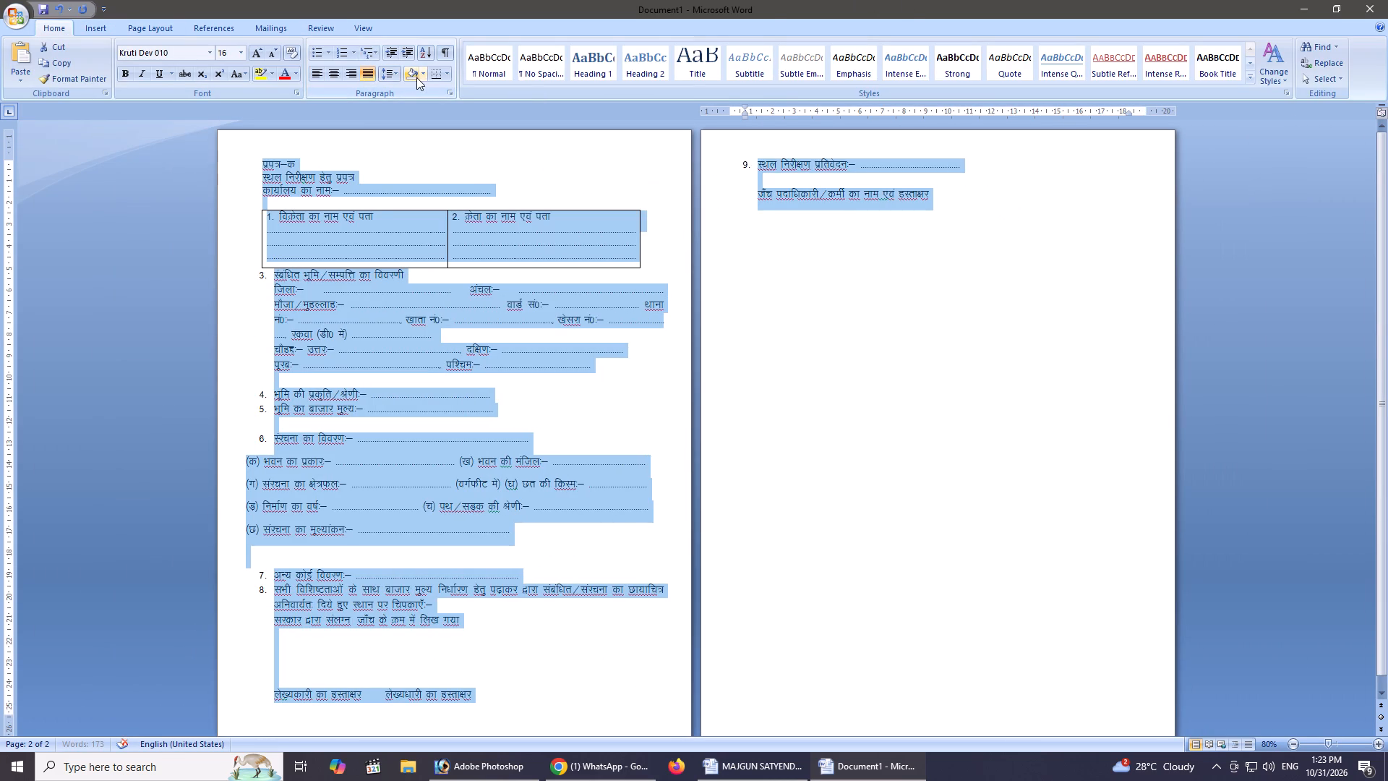
pyautogui.click(396, 75)
pyautogui.click(414, 90)
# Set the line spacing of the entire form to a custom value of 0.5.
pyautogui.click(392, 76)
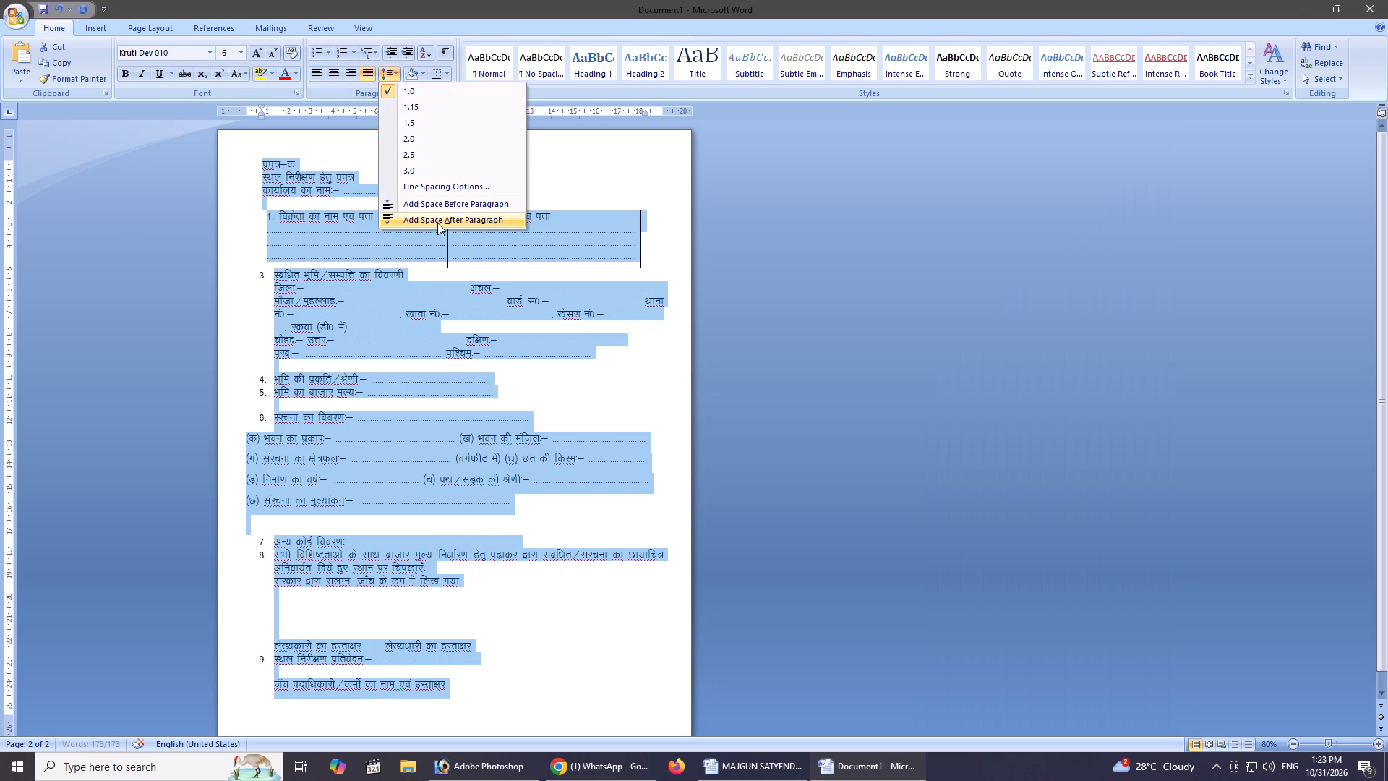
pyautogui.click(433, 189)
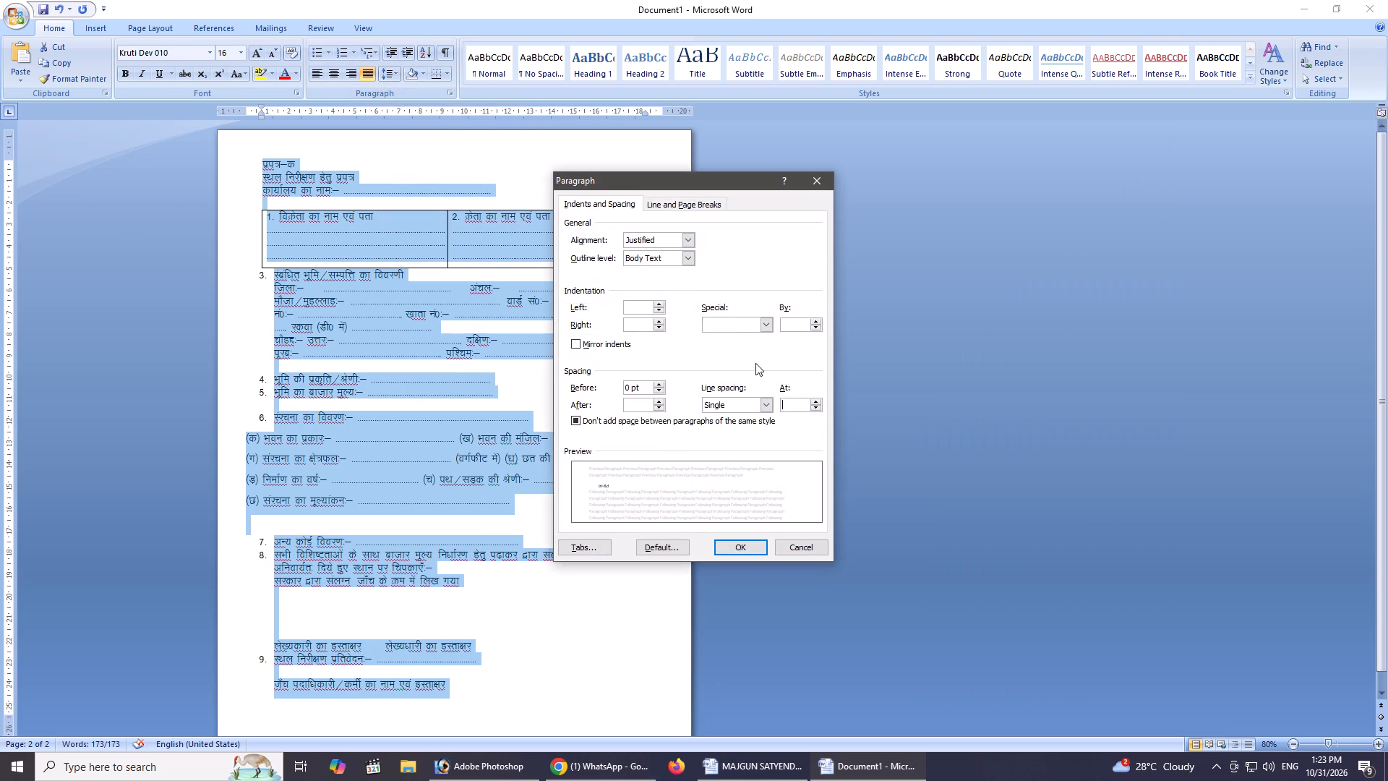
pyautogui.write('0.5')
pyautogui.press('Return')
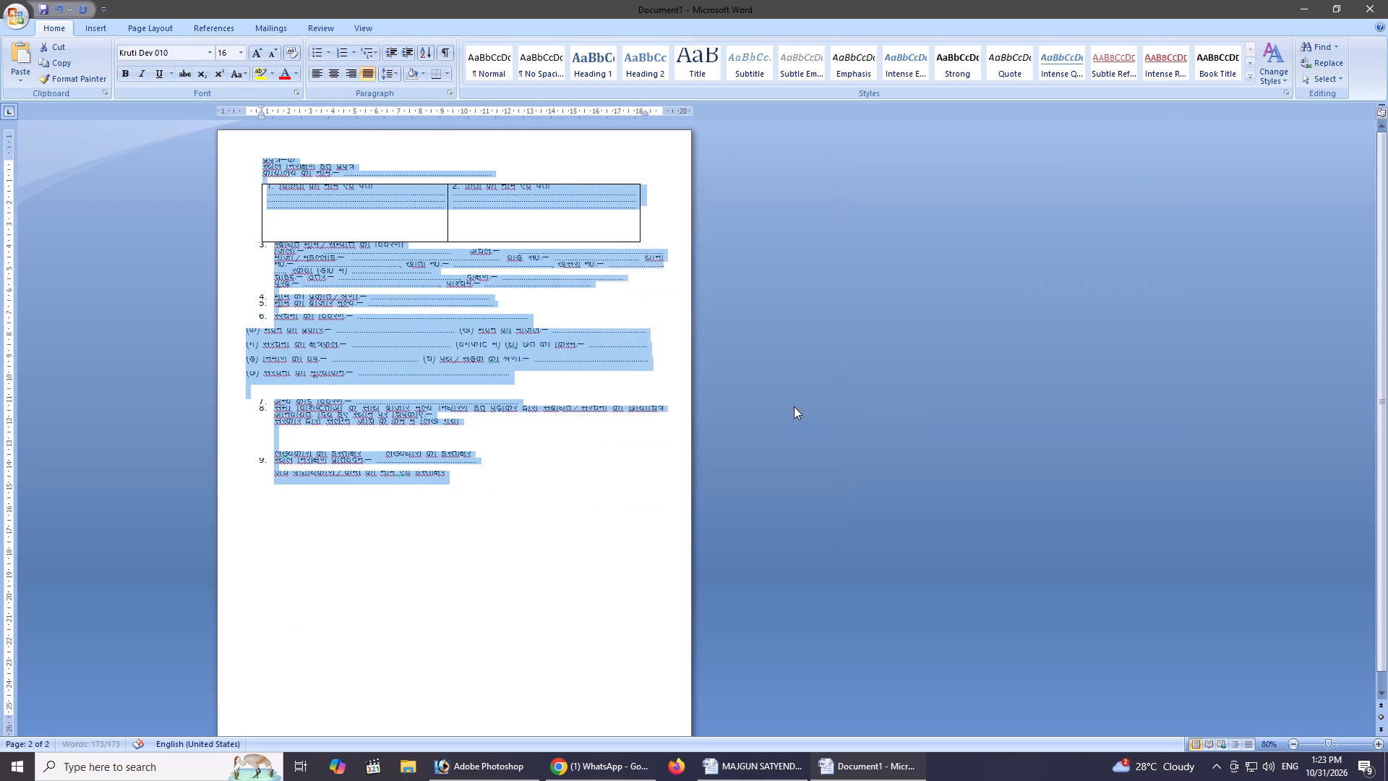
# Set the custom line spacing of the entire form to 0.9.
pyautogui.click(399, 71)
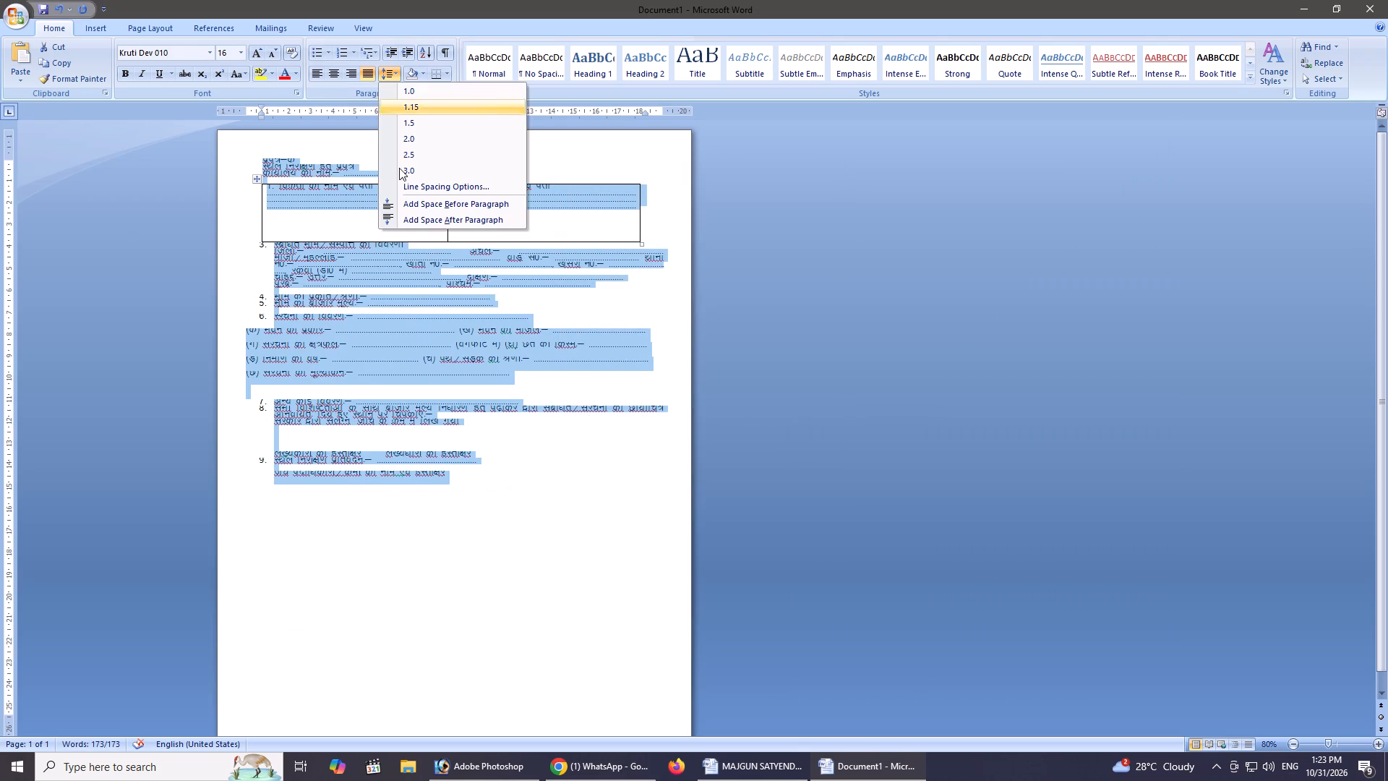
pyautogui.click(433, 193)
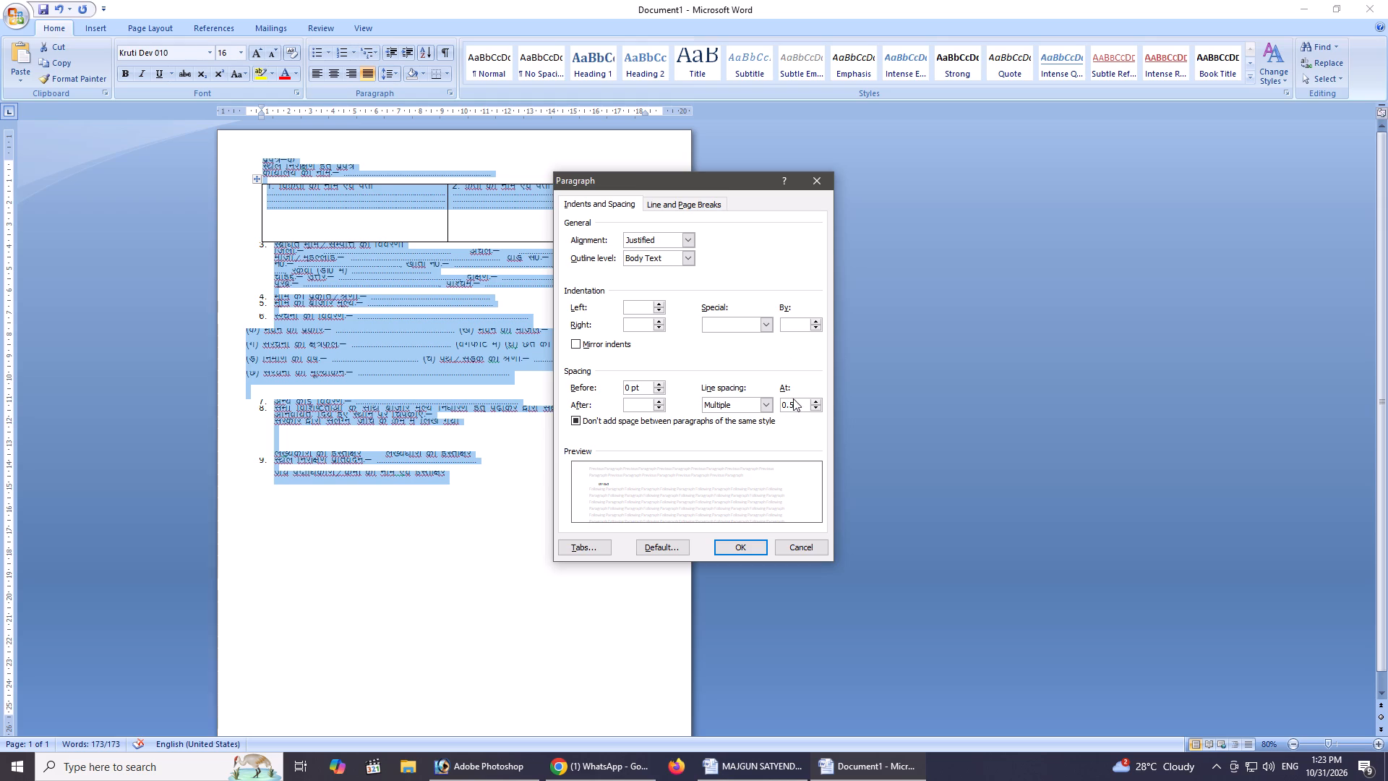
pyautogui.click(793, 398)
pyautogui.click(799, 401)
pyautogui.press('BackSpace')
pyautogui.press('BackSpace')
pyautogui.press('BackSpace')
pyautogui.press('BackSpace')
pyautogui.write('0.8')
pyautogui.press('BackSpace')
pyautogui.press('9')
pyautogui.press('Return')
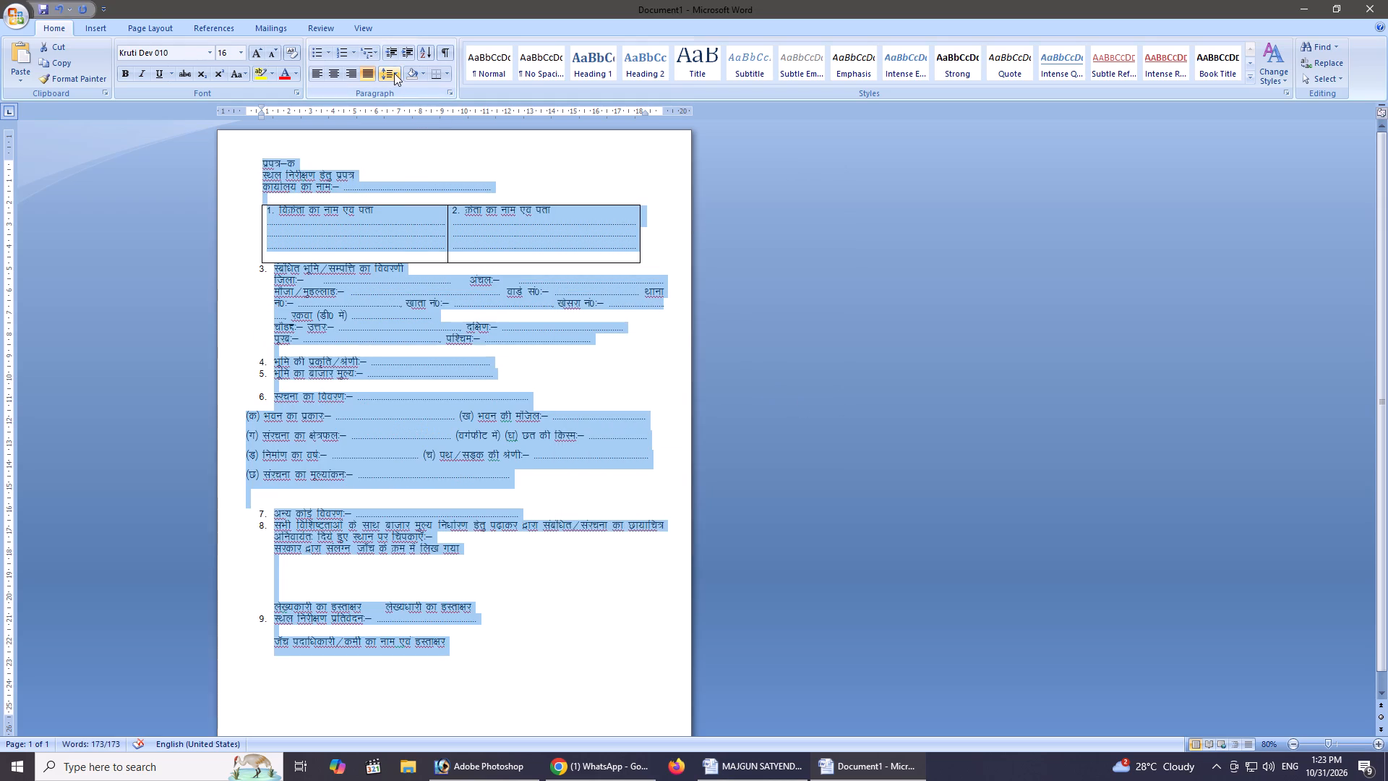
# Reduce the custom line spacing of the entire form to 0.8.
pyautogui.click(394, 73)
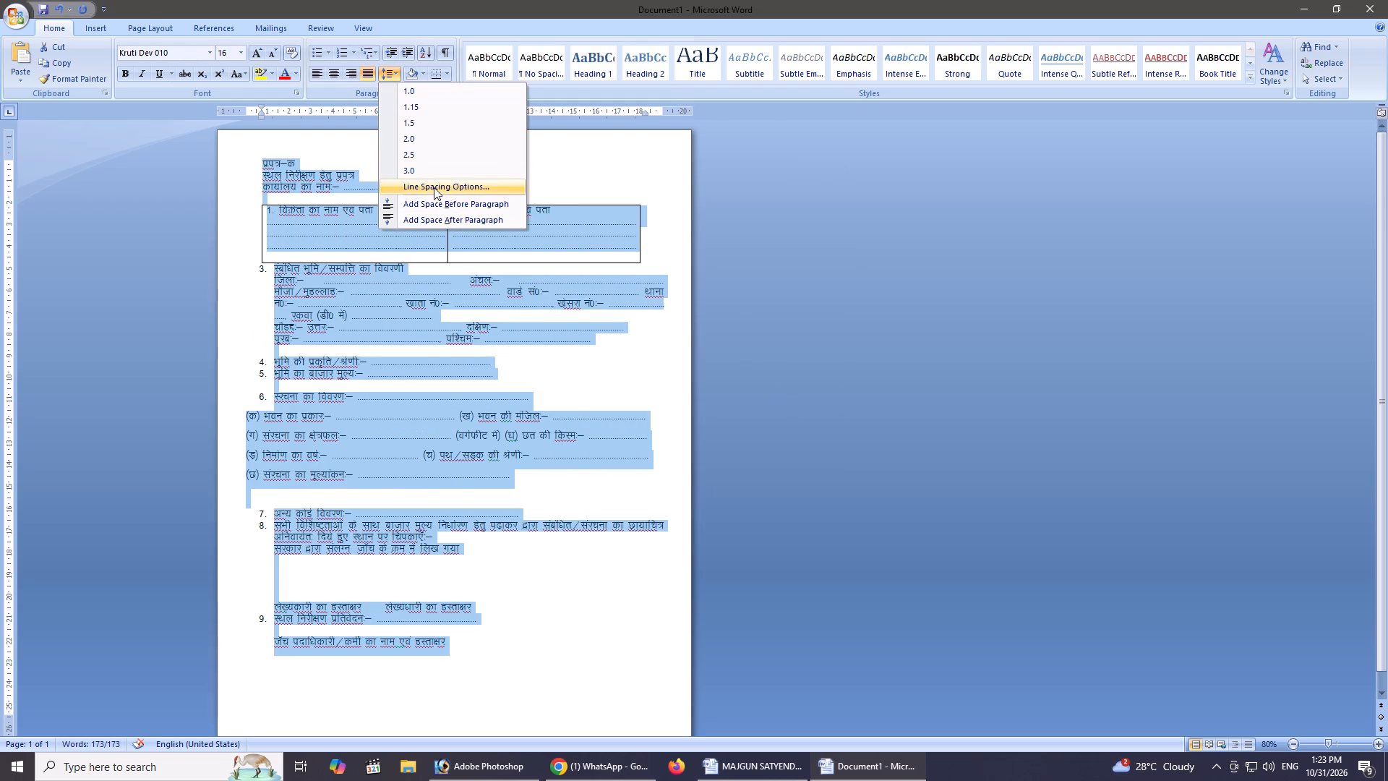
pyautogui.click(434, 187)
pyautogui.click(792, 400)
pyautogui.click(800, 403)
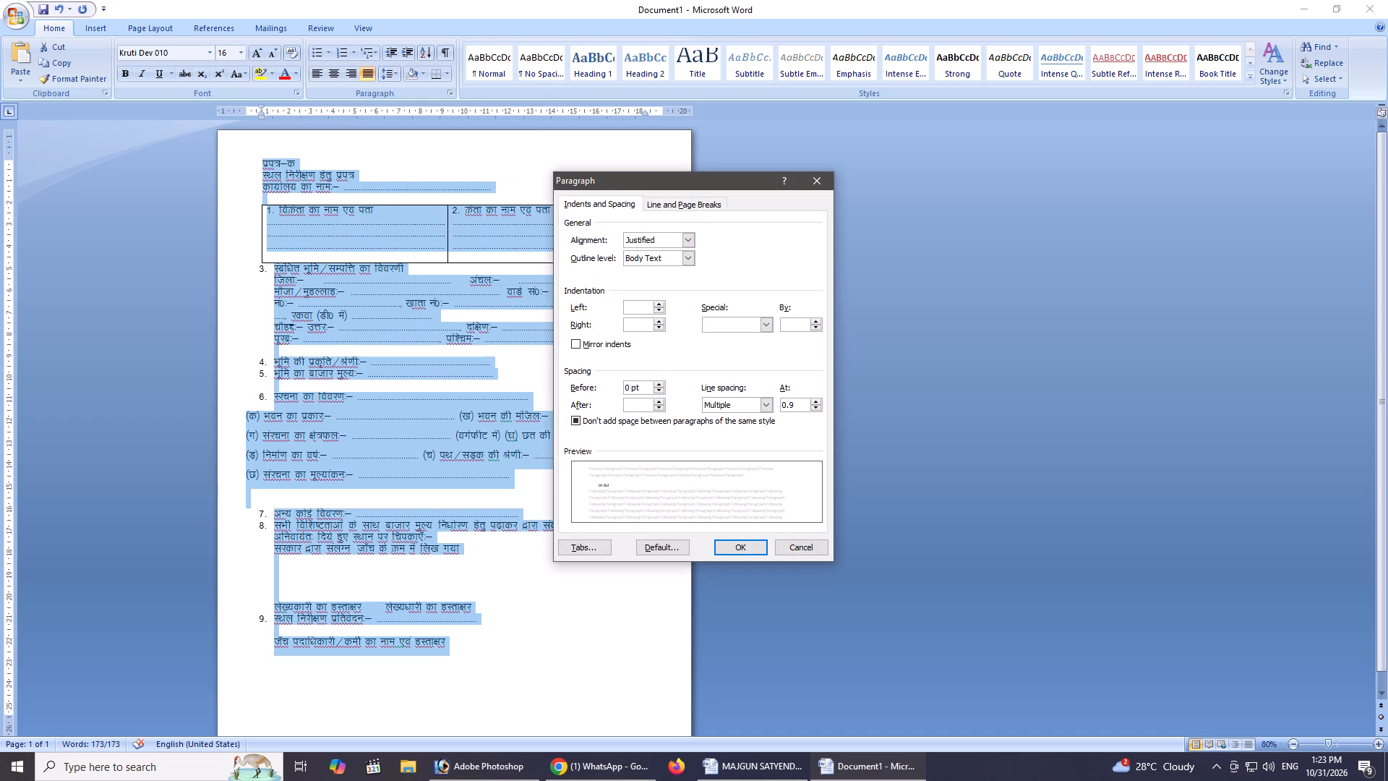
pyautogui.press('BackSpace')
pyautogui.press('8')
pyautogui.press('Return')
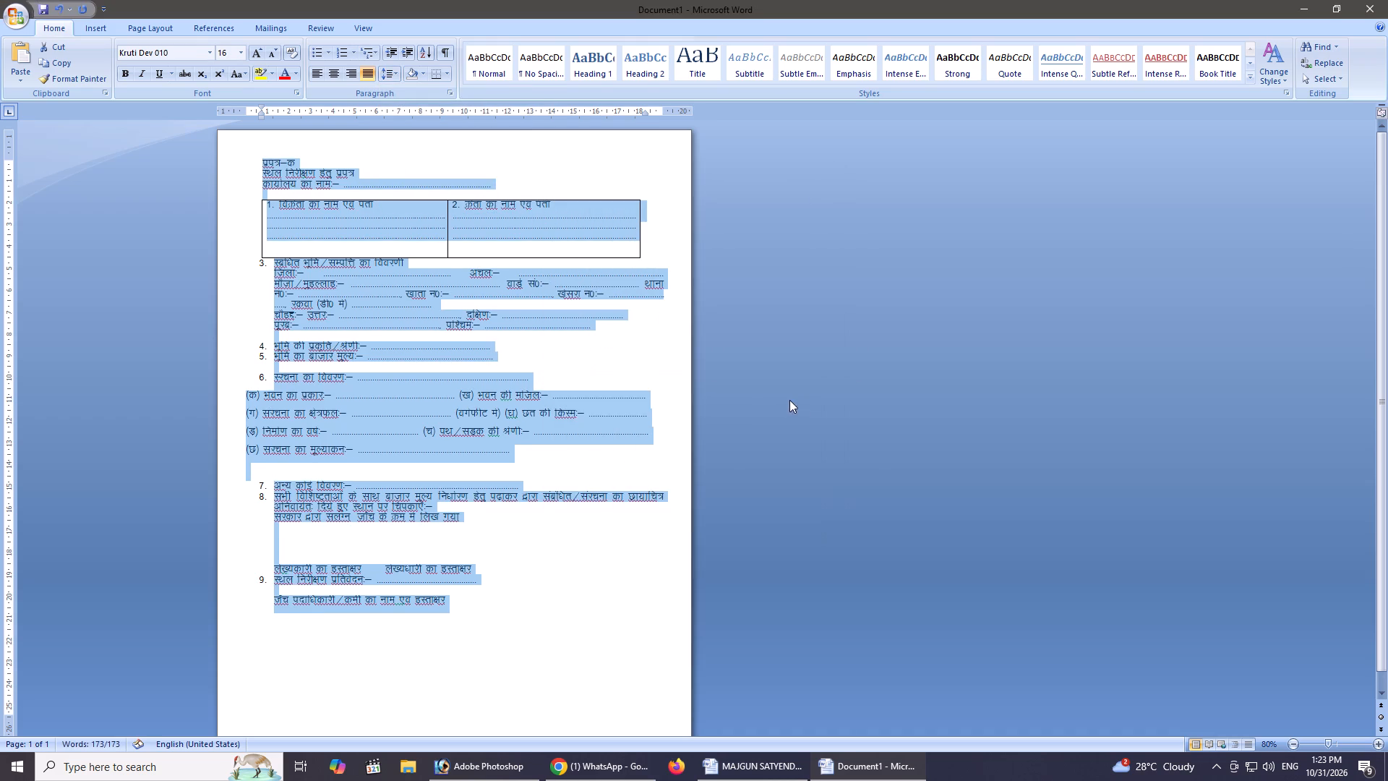
# Reselect all the form's text and set its line spacing back to 1.0.
pyautogui.click(570, 482)
pyautogui.click(450, 564)
pyautogui.moveTo(494, 596); pyautogui.dragTo(256, 166)
pyautogui.click(389, 67)
pyautogui.click(414, 89)
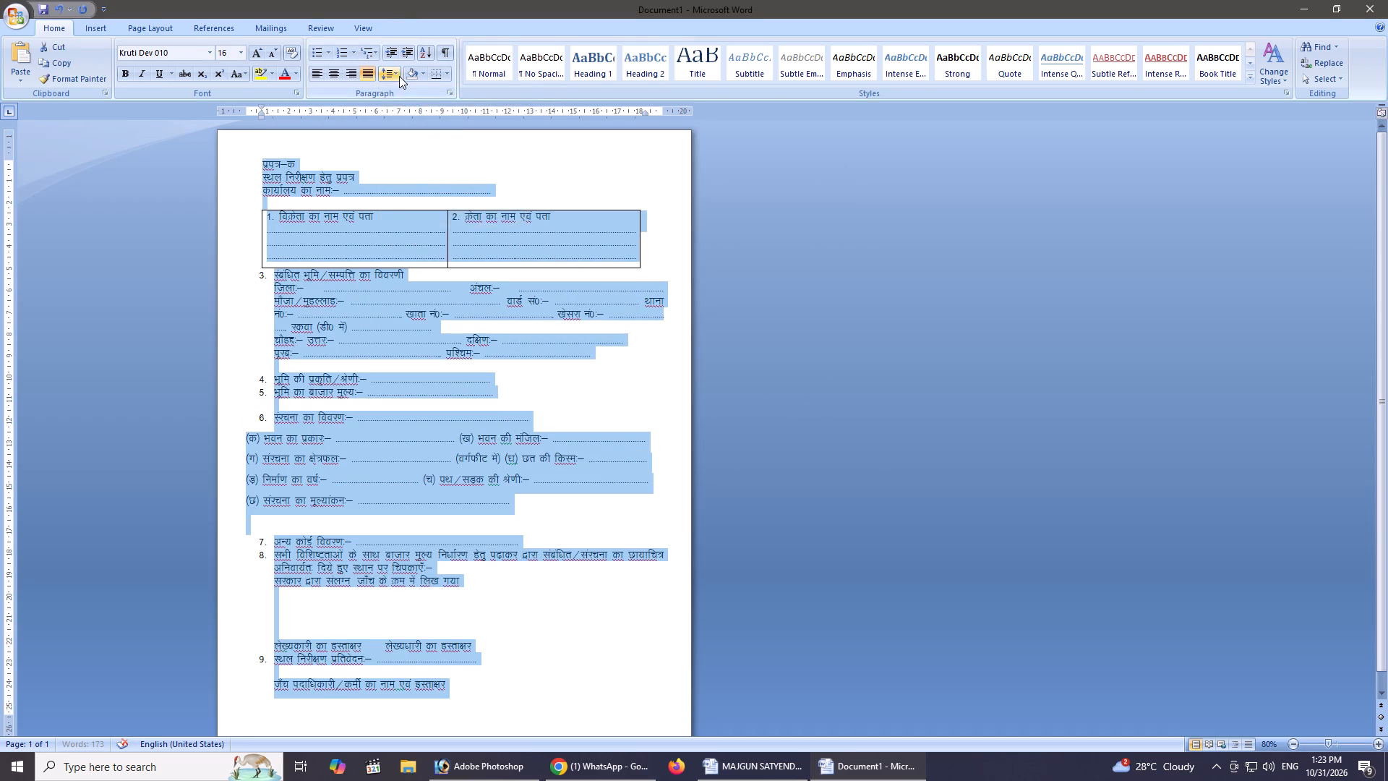
pyautogui.click(393, 72)
pyautogui.click(554, 469)
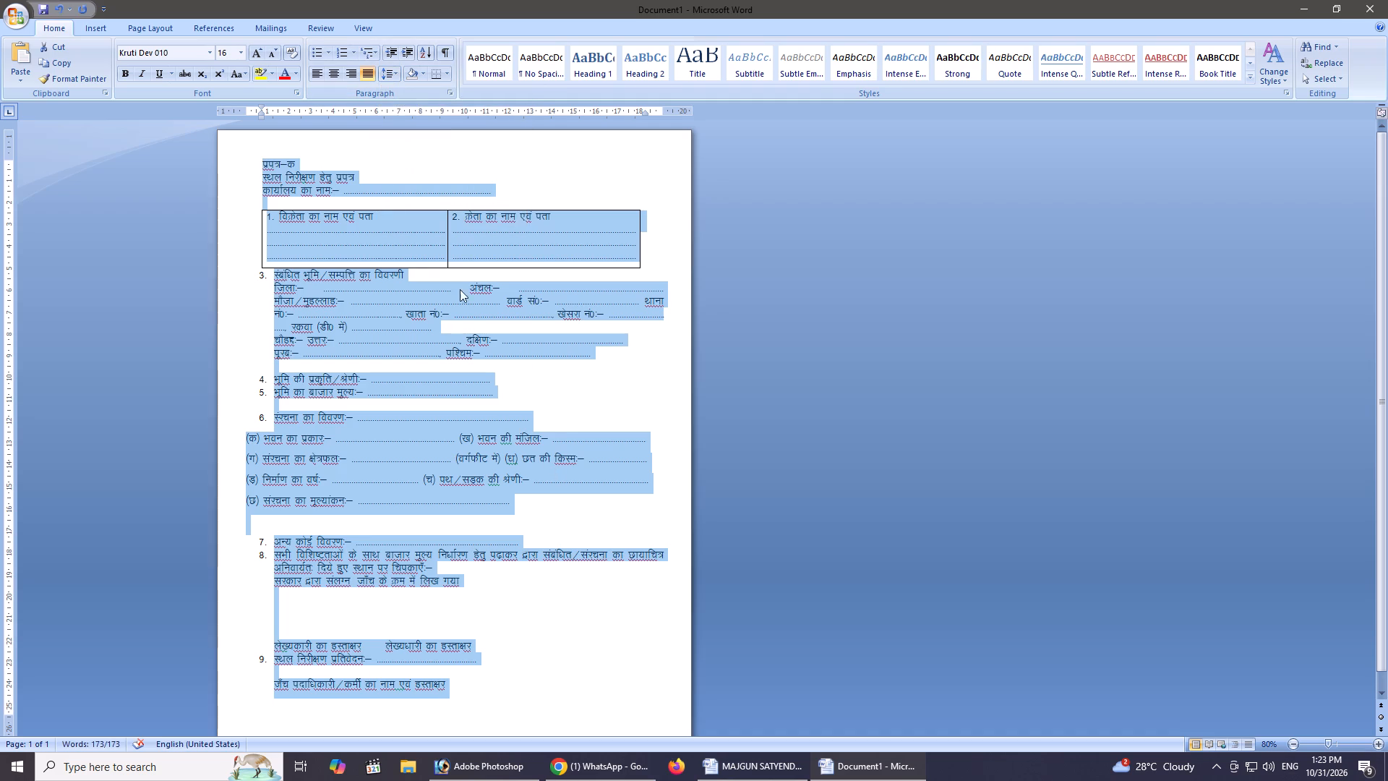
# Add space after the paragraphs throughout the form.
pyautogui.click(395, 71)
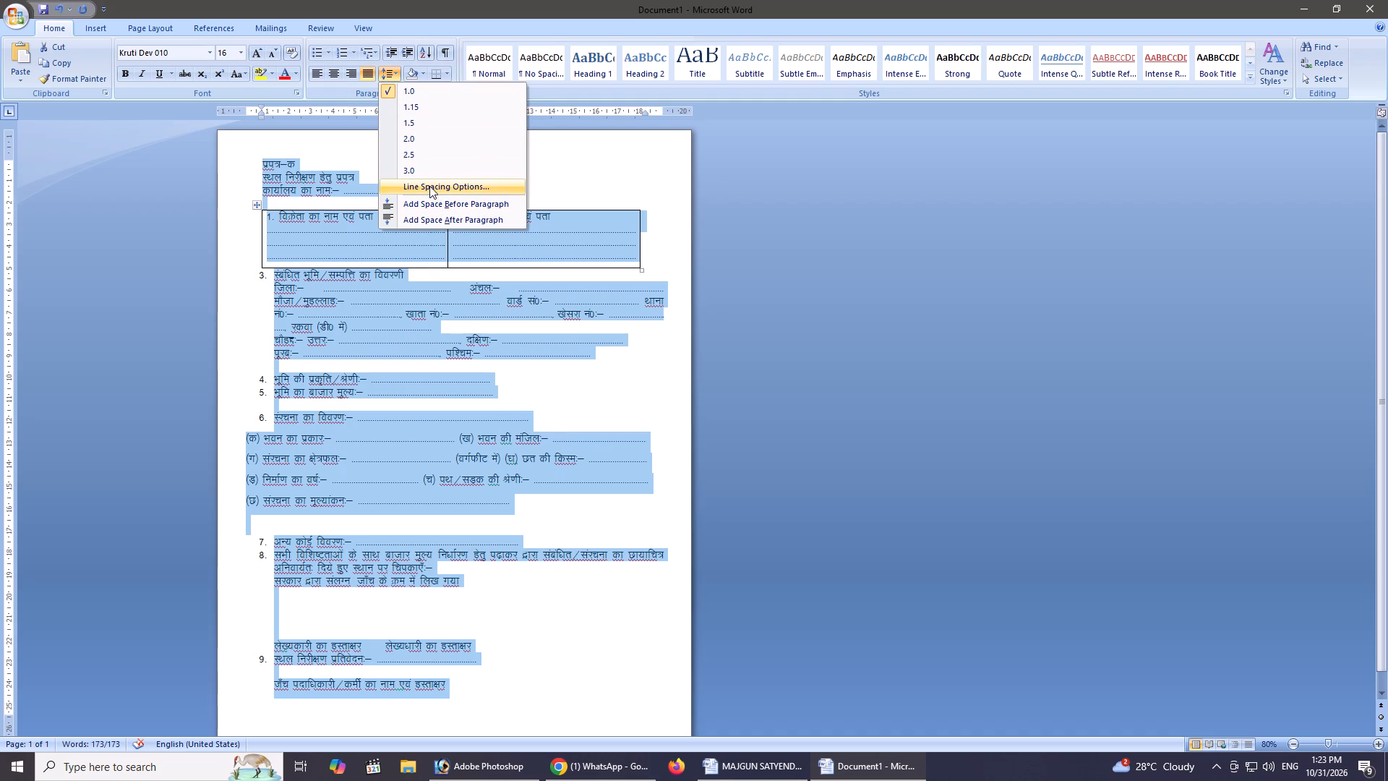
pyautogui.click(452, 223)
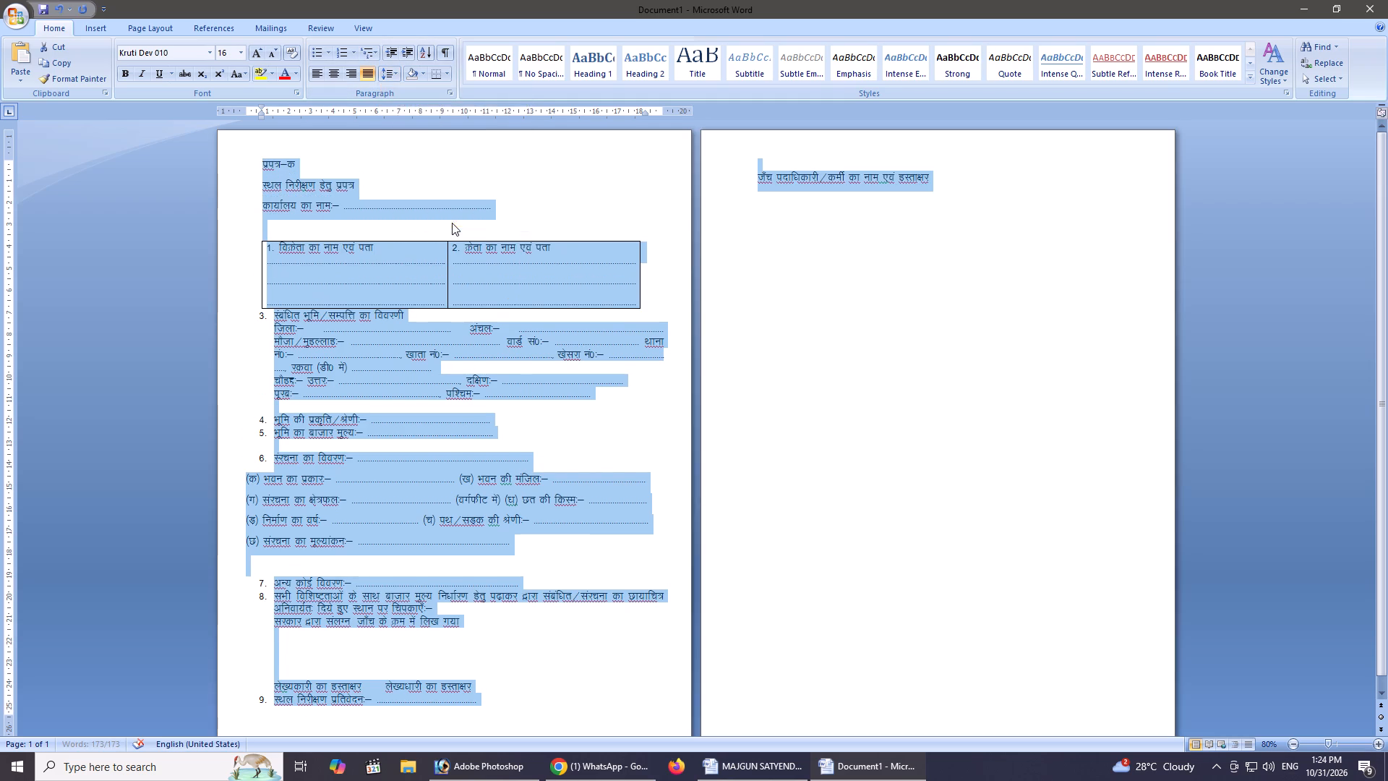
# Remove the space after paragraphs throughout the form.
pyautogui.click(390, 63)
pyautogui.click(389, 72)
pyautogui.click(434, 211)
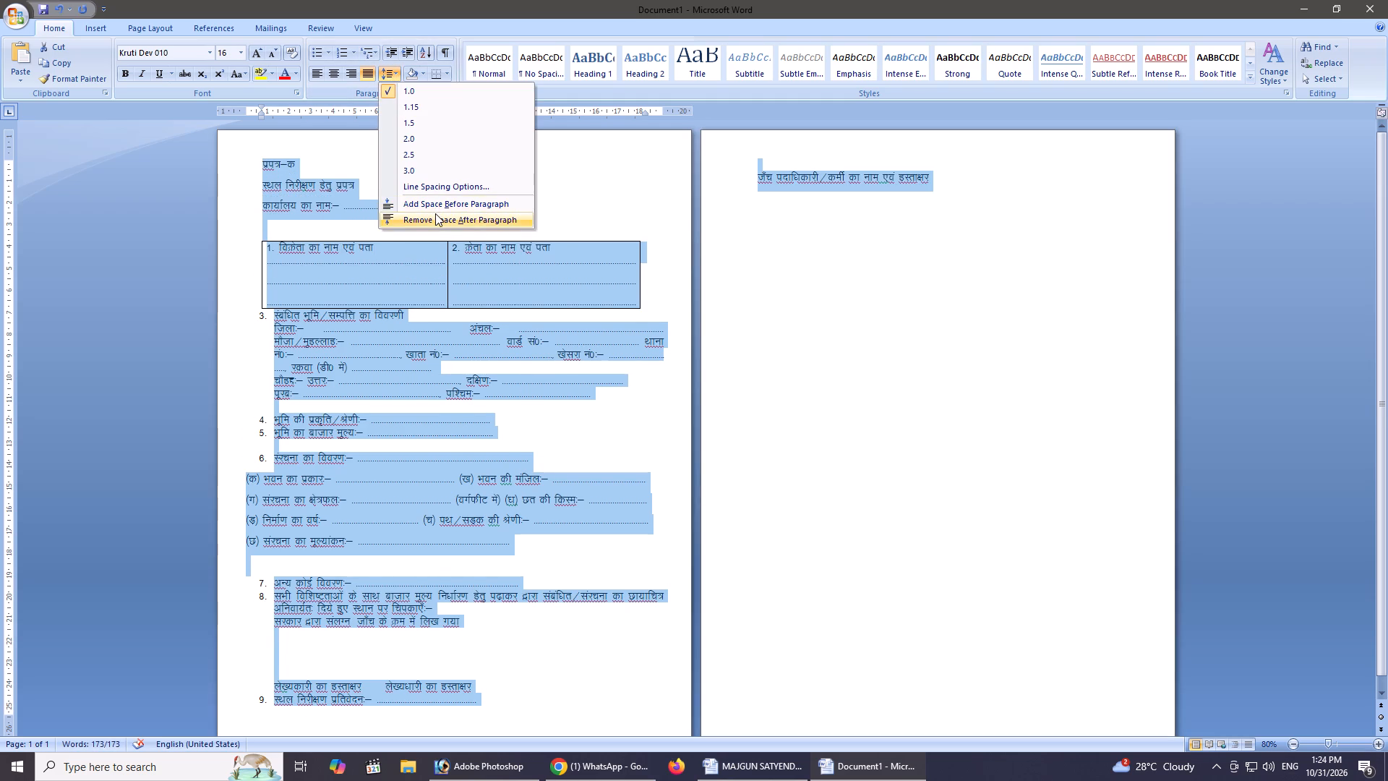
pyautogui.click(497, 315)
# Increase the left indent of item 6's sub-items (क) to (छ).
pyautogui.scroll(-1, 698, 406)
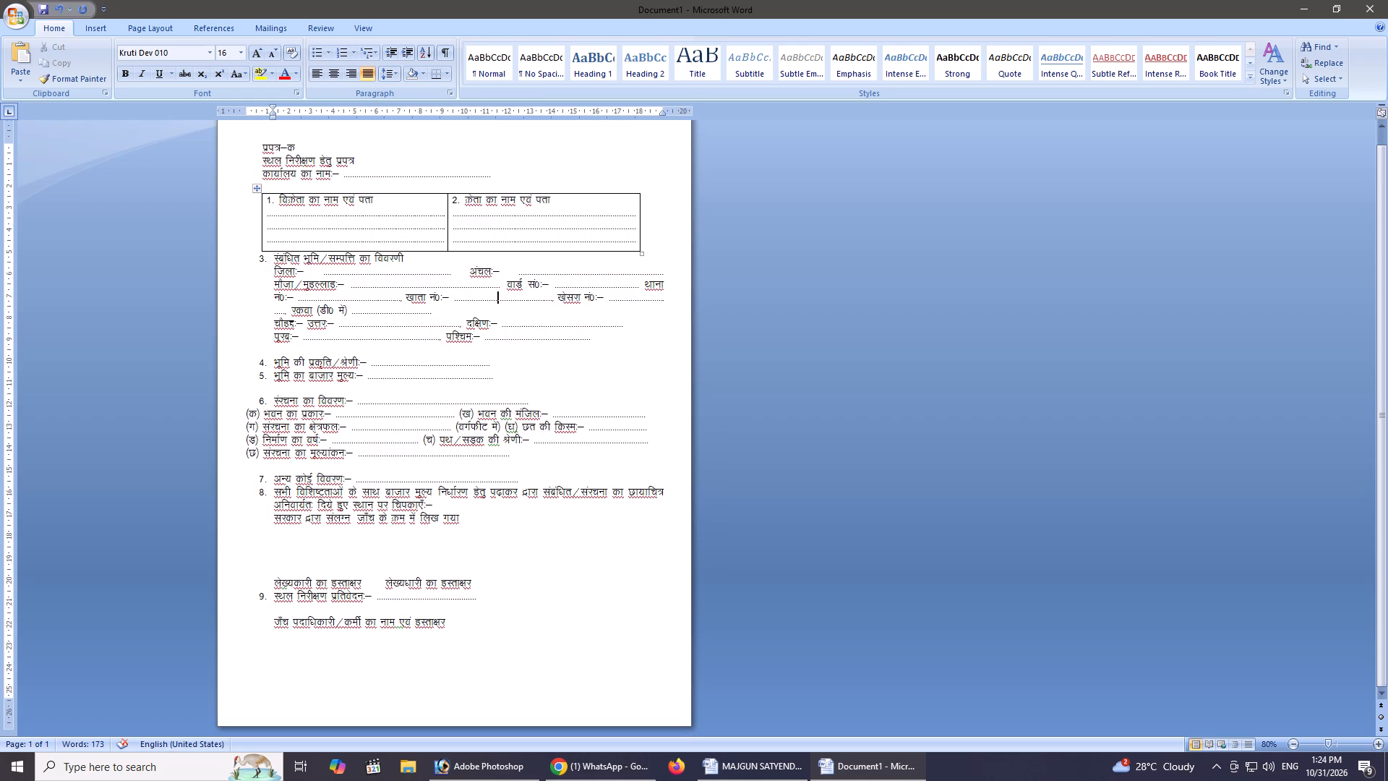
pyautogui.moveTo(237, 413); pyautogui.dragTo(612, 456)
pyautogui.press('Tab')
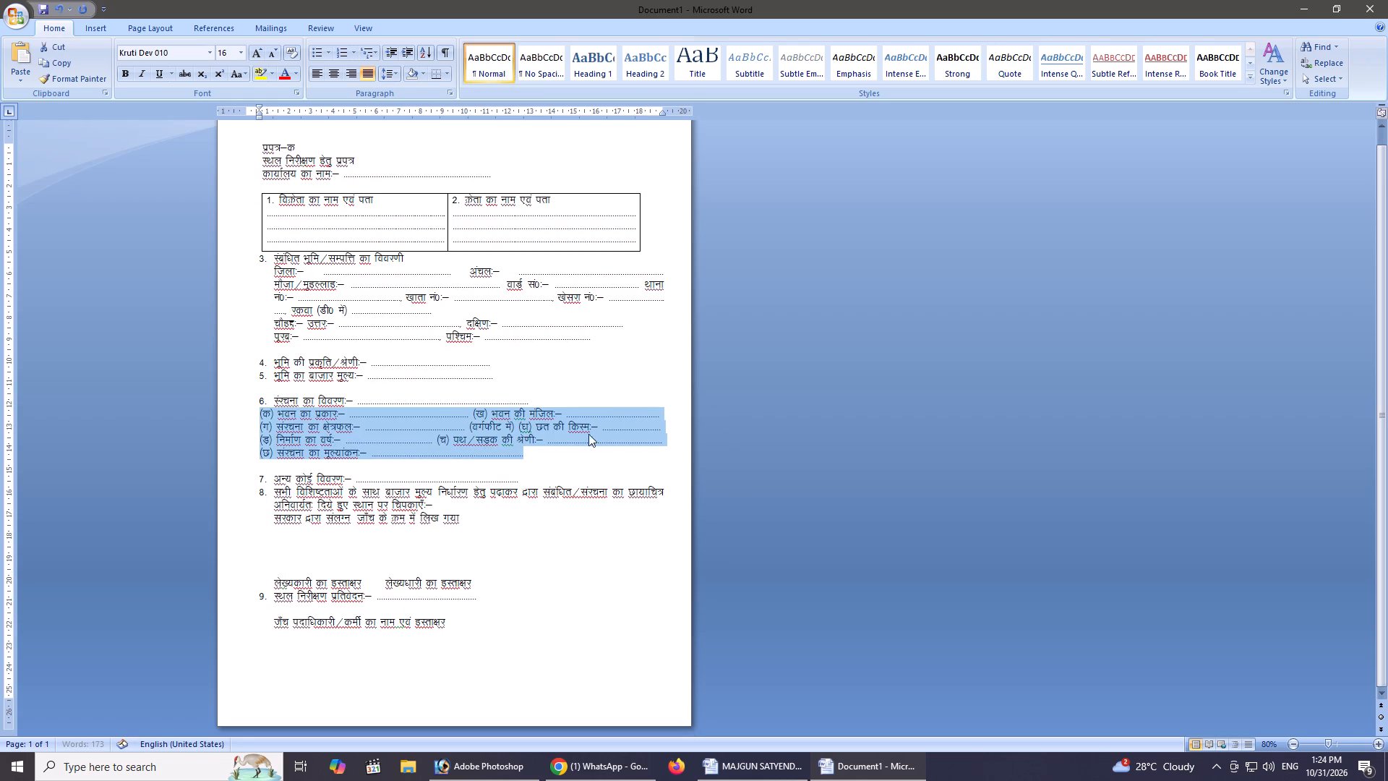
# Give all the form's text uniform indents, flush with the heading's left edge and the table's right edge.
pyautogui.click(364, 197)
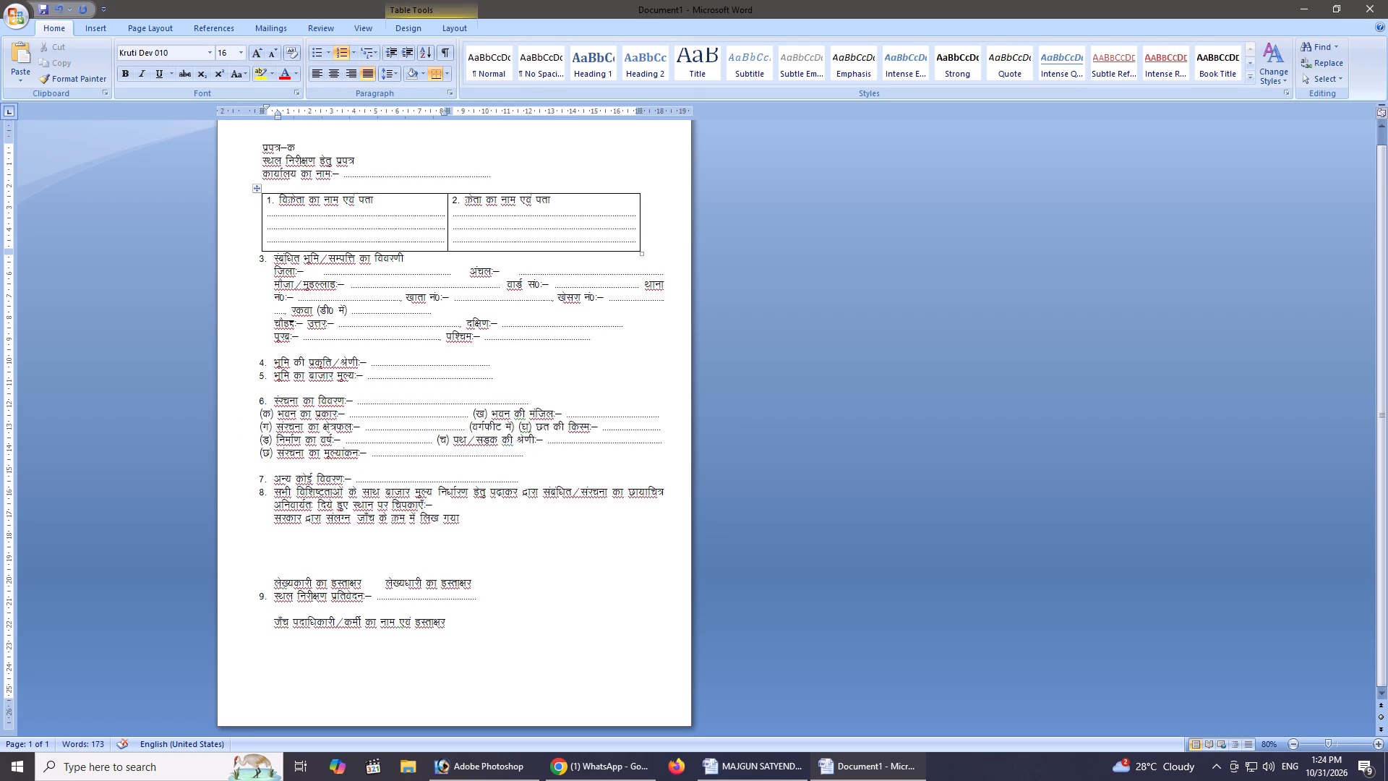
pyautogui.moveTo(259, 150); pyautogui.dragTo(554, 618)
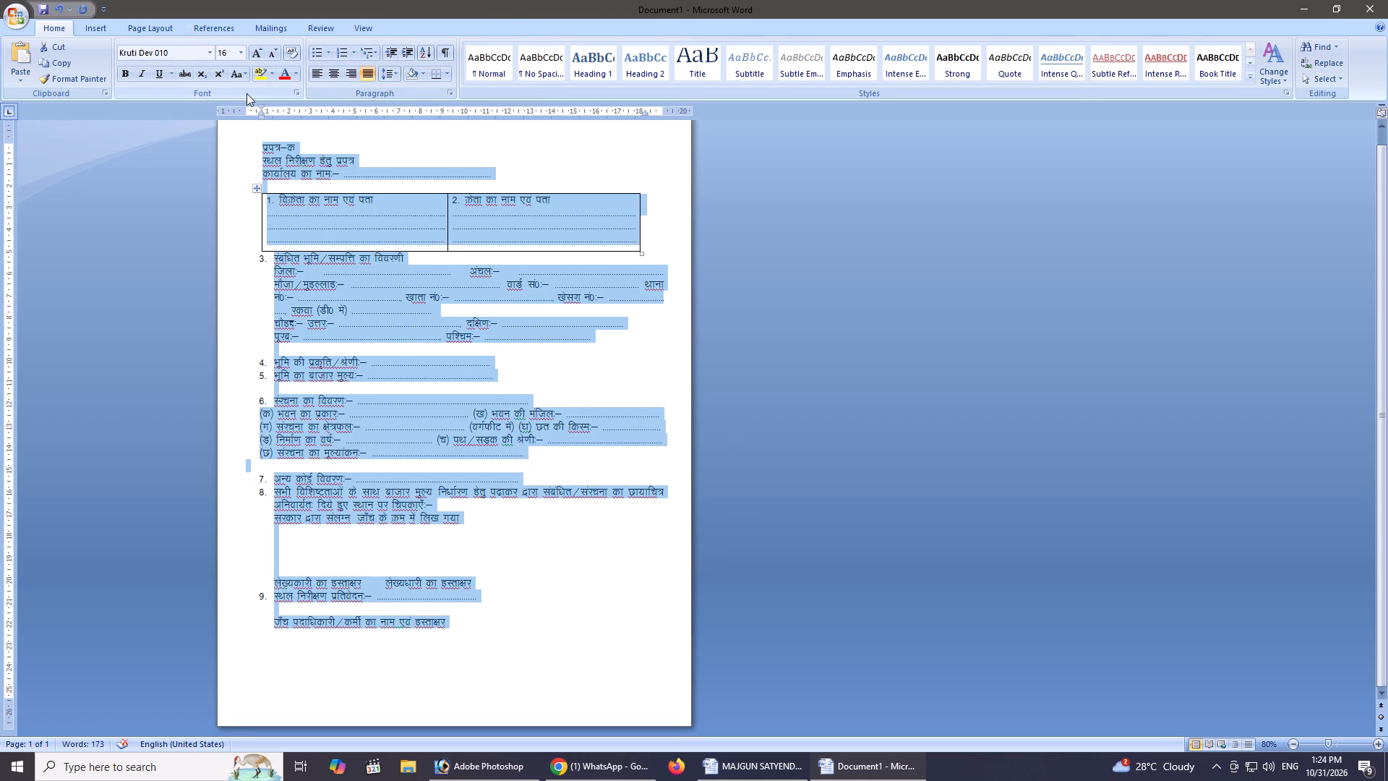
pyautogui.click(262, 111)
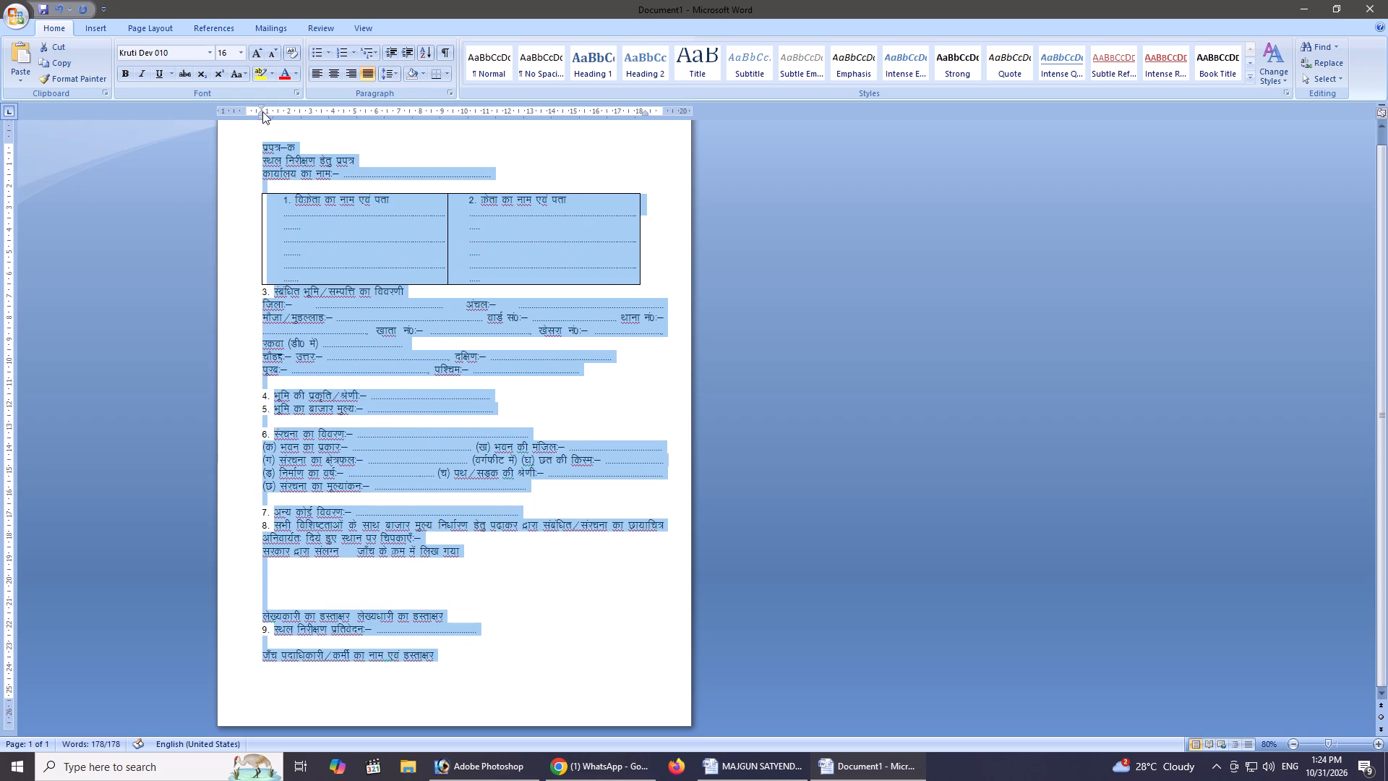
pyautogui.click(643, 117)
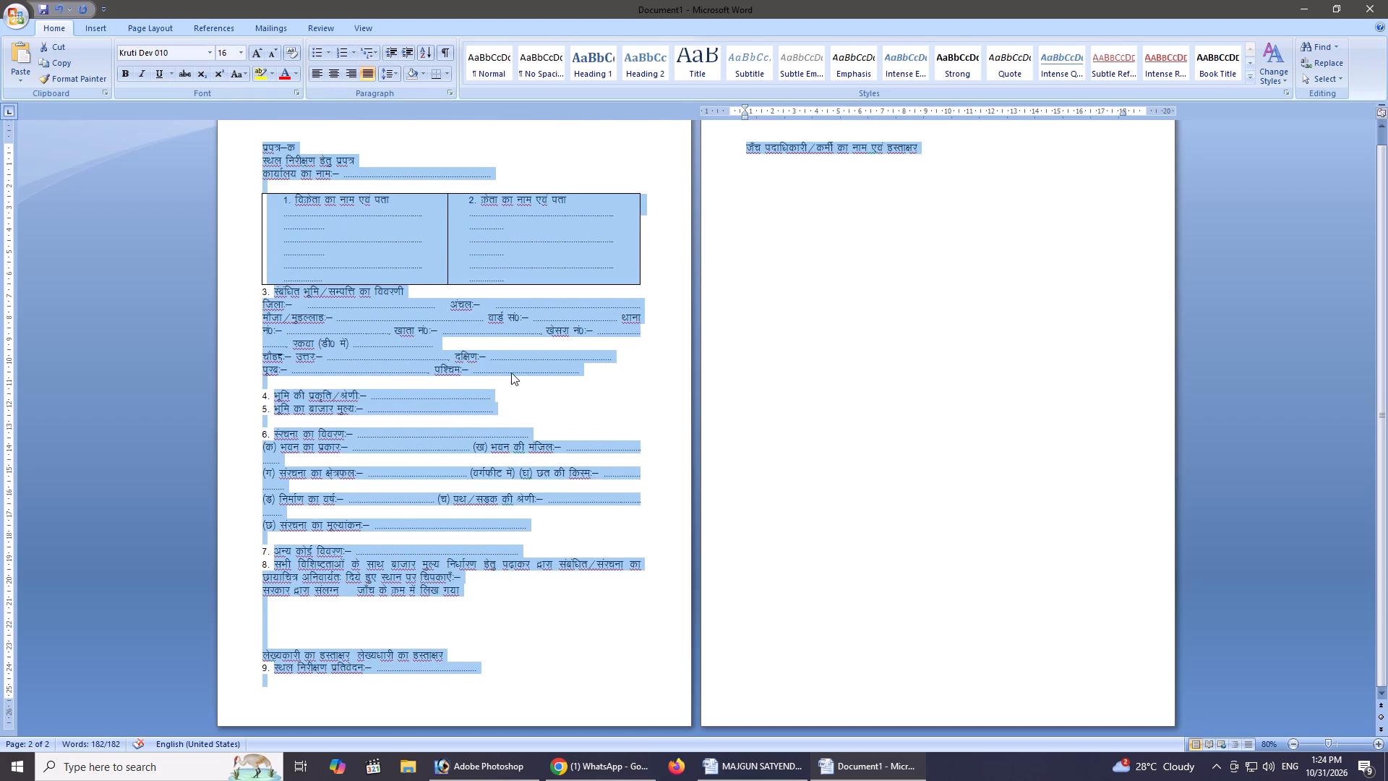
# Reduce the font size of the entire form to 15.
pyautogui.scroll(1, 511, 375)
pyautogui.scroll(-1, 511, 375)
pyautogui.hotkey('ctrl', '[')
pyautogui.hotkey('ctrl', '[')
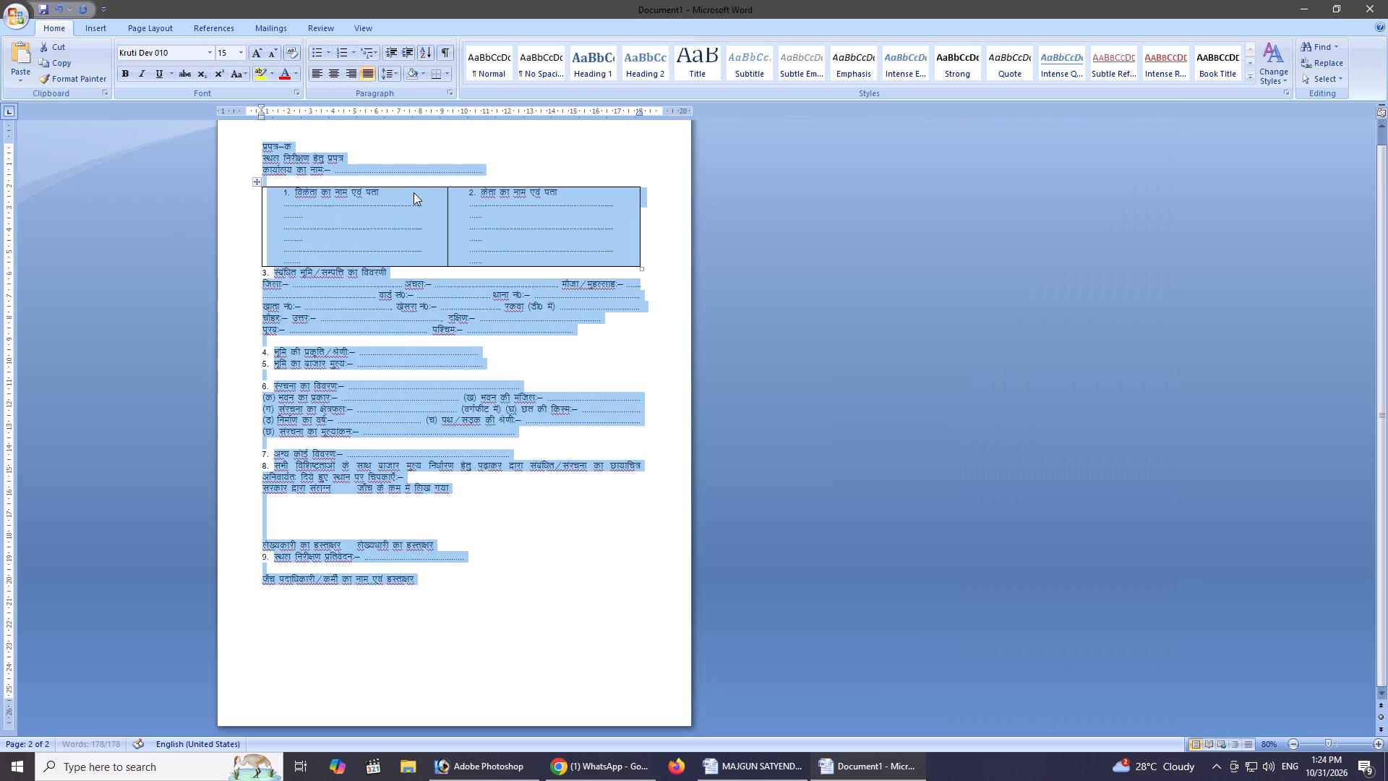
pyautogui.hotkey('ctrl', ']')
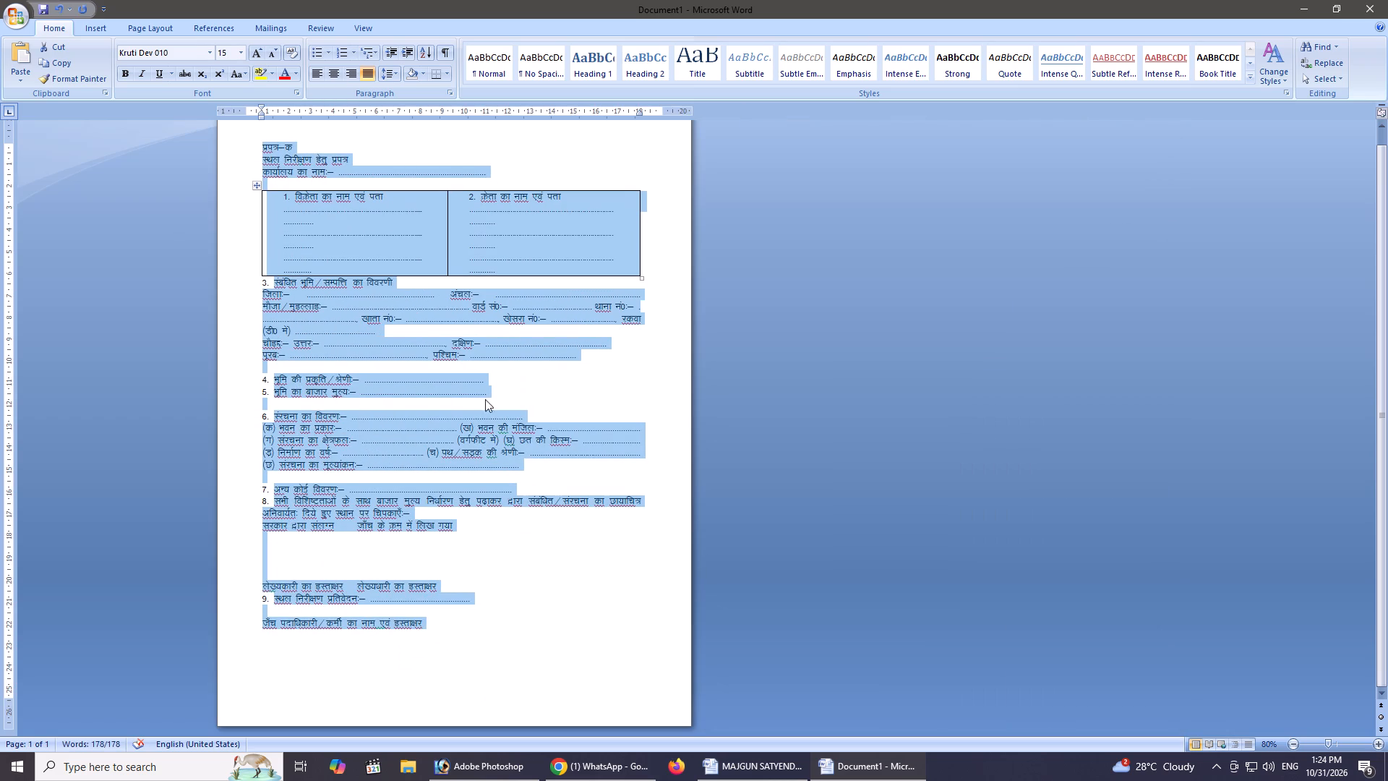
pyautogui.click(616, 435)
# Delete the overflowing dots in the क्रेता cell so that each of its three dotted lines fits on one row.
pyautogui.moveTo(508, 229); pyautogui.dragTo(454, 225)
pyautogui.click(465, 235)
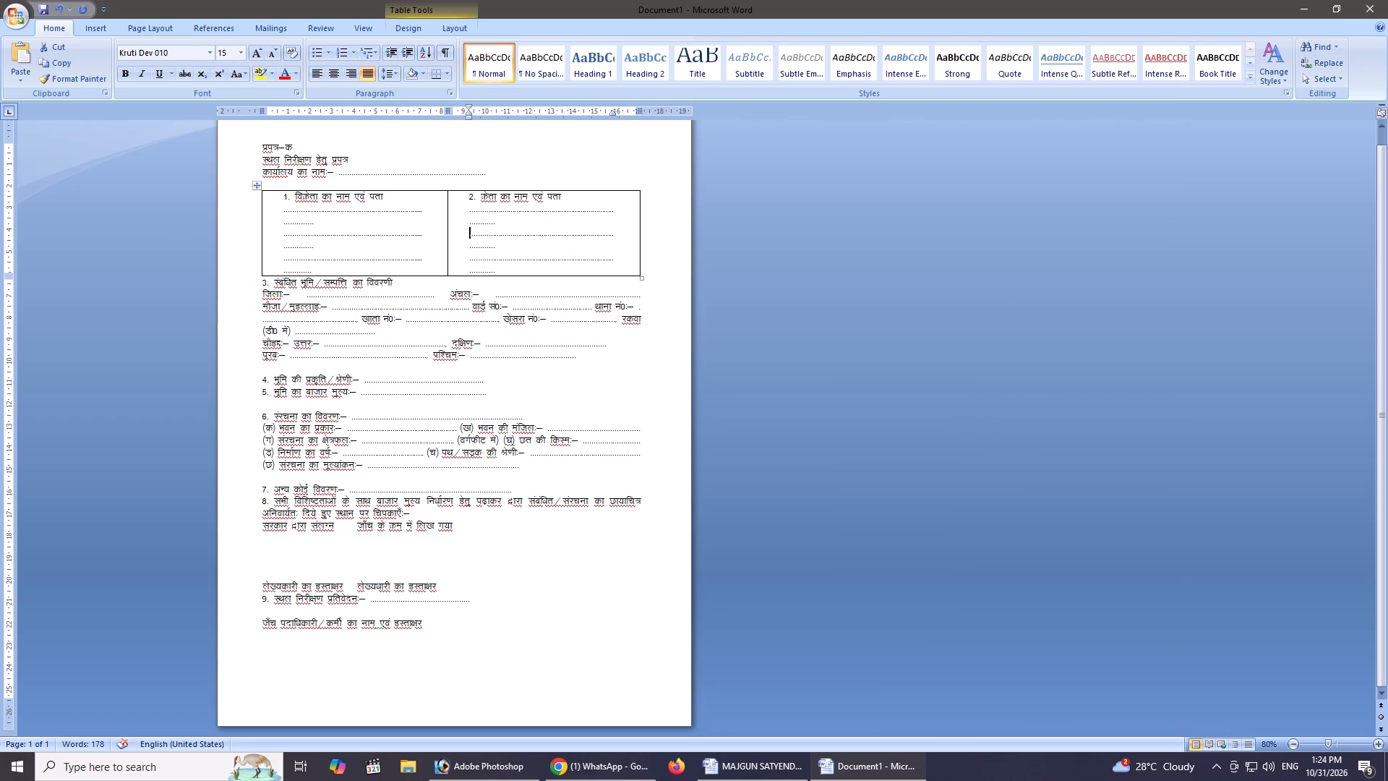
pyautogui.moveTo(502, 224); pyautogui.dragTo(468, 221)
pyautogui.press('BackSpace')
pyautogui.moveTo(507, 238); pyautogui.dragTo(459, 240)
pyautogui.press('BackSpace')
pyautogui.moveTo(535, 244); pyautogui.dragTo(462, 247)
pyautogui.press('BackSpace')
# Delete the overflowing dots in the विक्रेता cell so that each of its three dotted lines fits on one row.
pyautogui.moveTo(415, 247); pyautogui.dragTo(283, 243)
pyautogui.press('BackSpace')
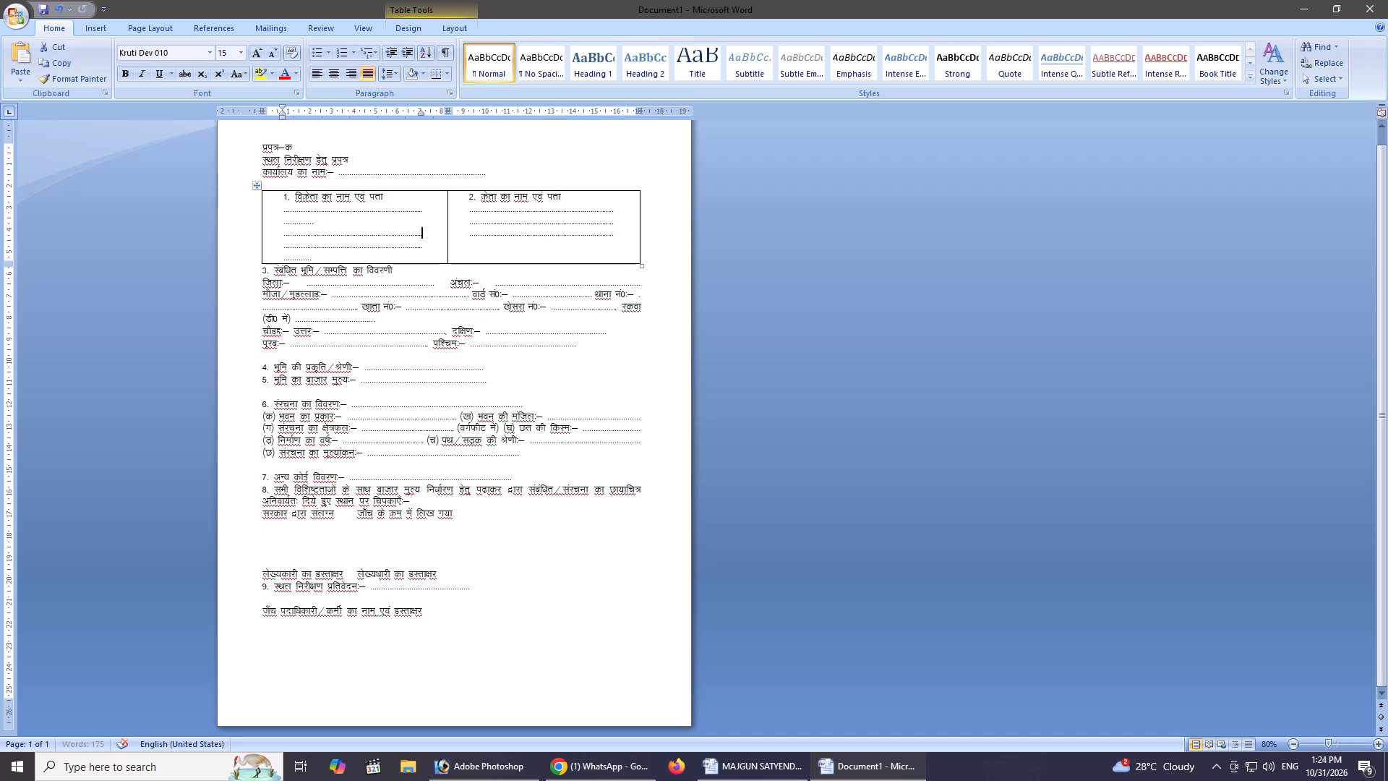
pyautogui.moveTo(330, 222); pyautogui.dragTo(280, 227)
pyautogui.press('BackSpace')
pyautogui.moveTo(327, 252); pyautogui.dragTo(282, 252)
pyautogui.press('BackSpace')
pyautogui.moveTo(323, 235); pyautogui.dragTo(282, 234)
pyautogui.press('BackSpace')
pyautogui.click(432, 235)
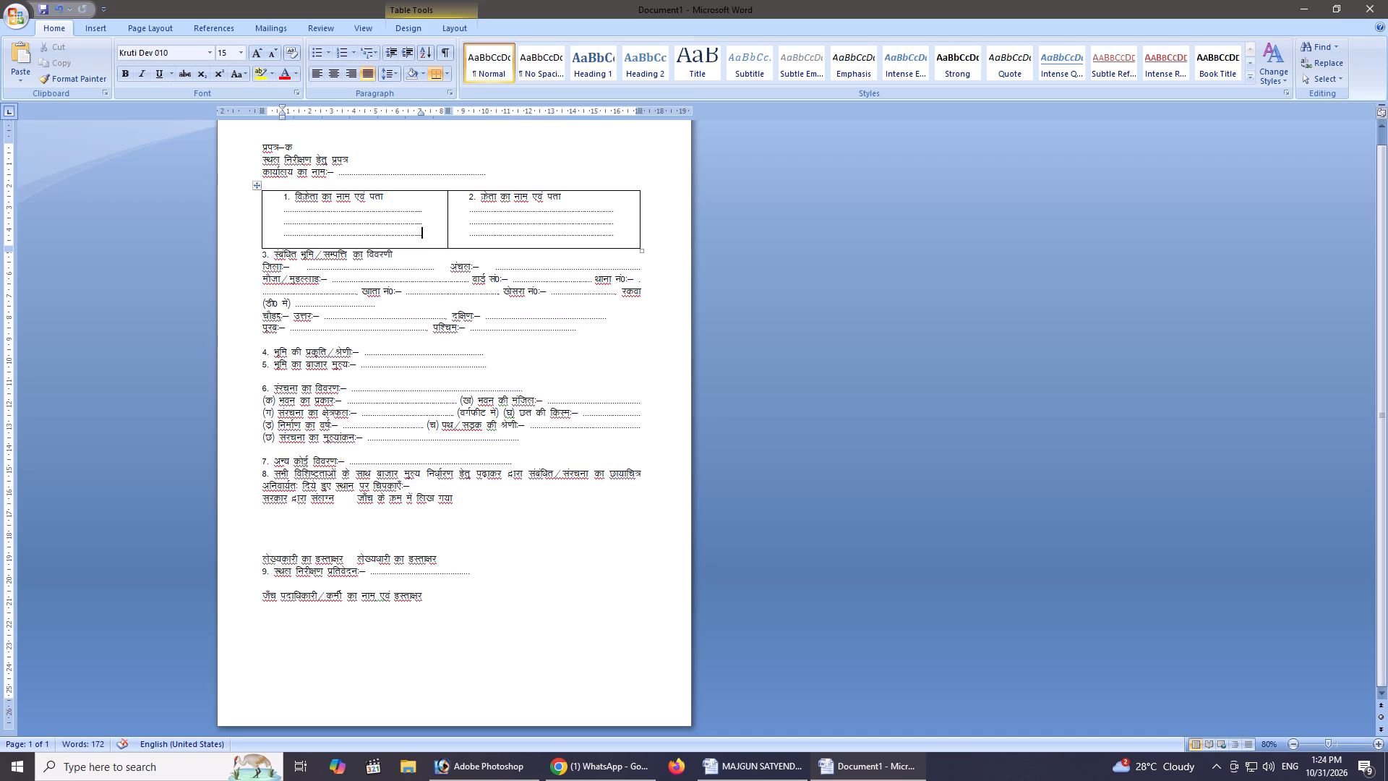
# Make the party table's row slightly taller by lowering its bottom border.
pyautogui.click(501, 245)
pyautogui.click(421, 198)
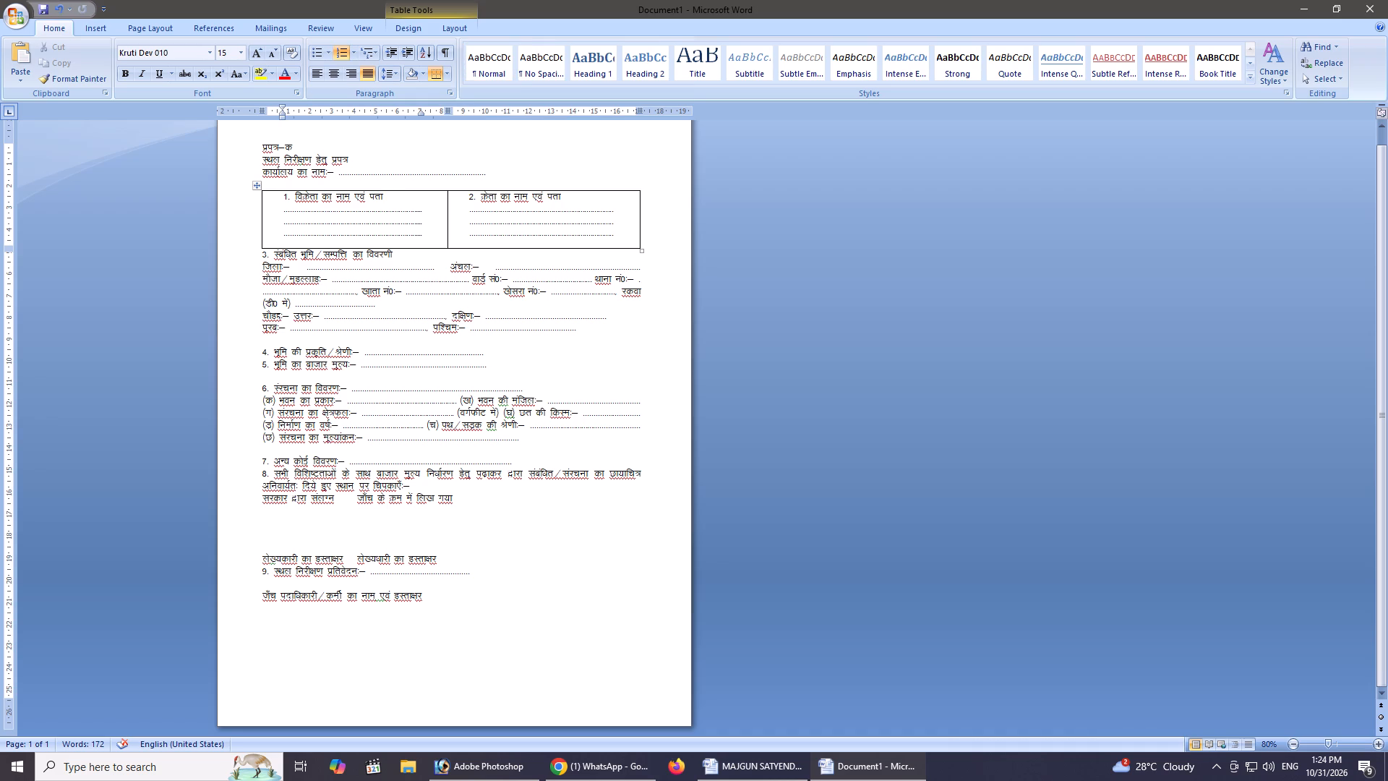
pyautogui.moveTo(440, 247); pyautogui.dragTo(432, 250)
pyautogui.click(431, 257)
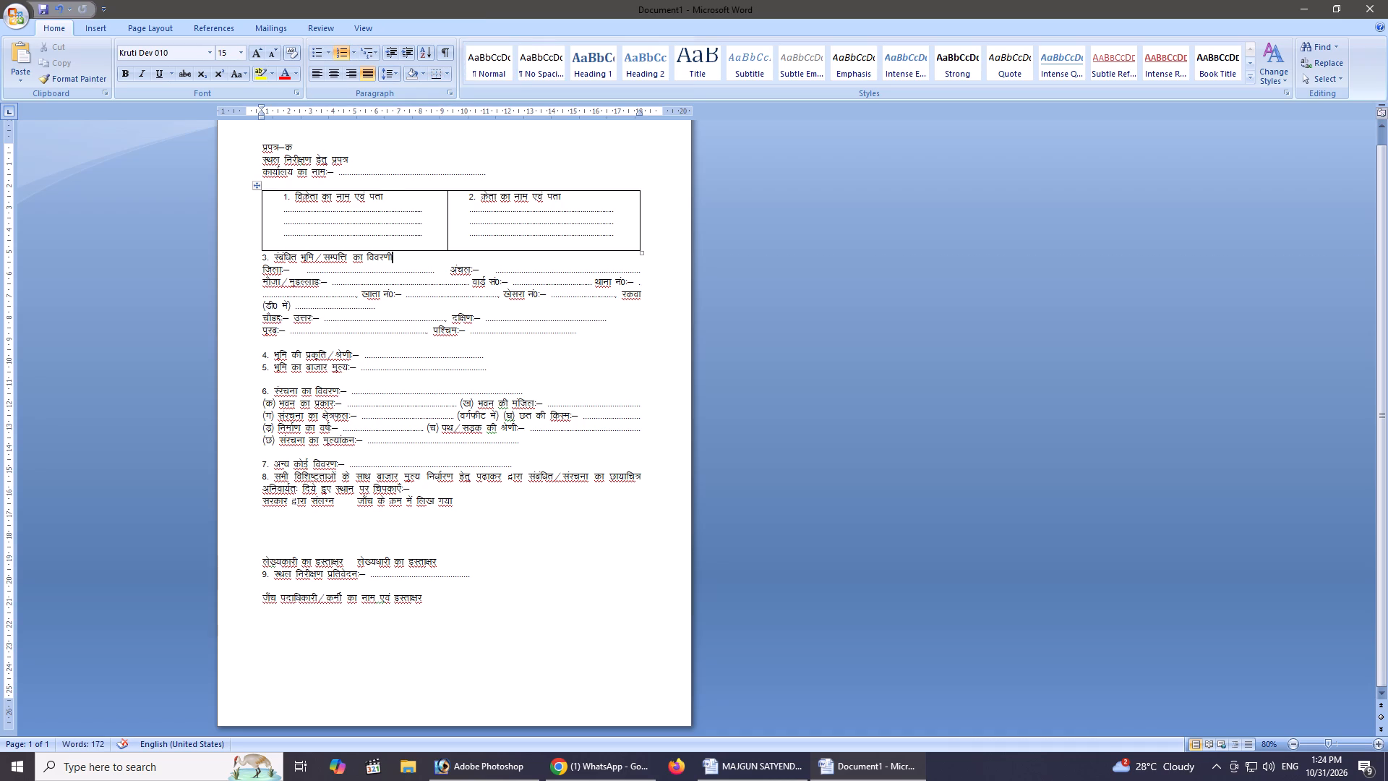
# Increase the line spacing of the text in both party table cells and the section 3 heading.
pyautogui.moveTo(256, 258); pyautogui.dragTo(373, 265)
pyautogui.click(296, 231)
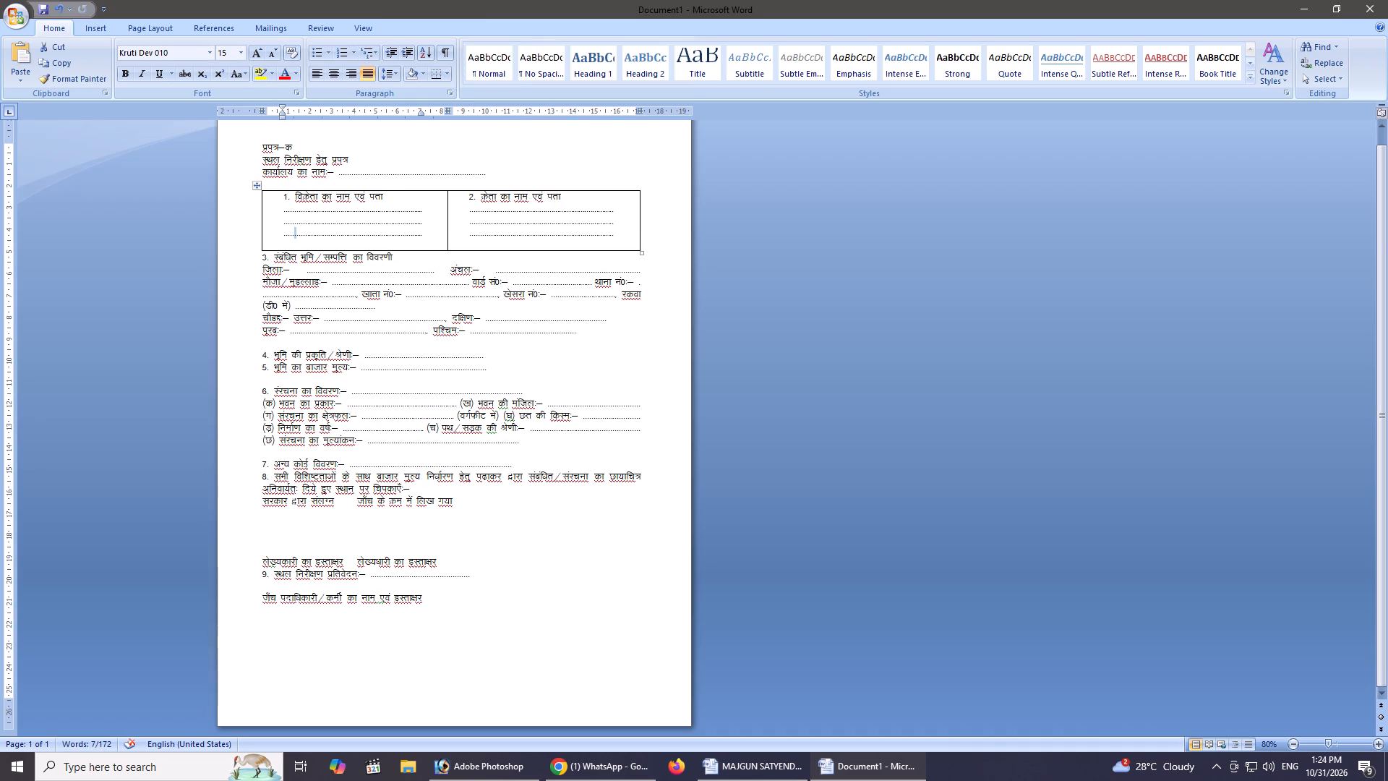
pyautogui.moveTo(282, 233); pyautogui.dragTo(554, 255)
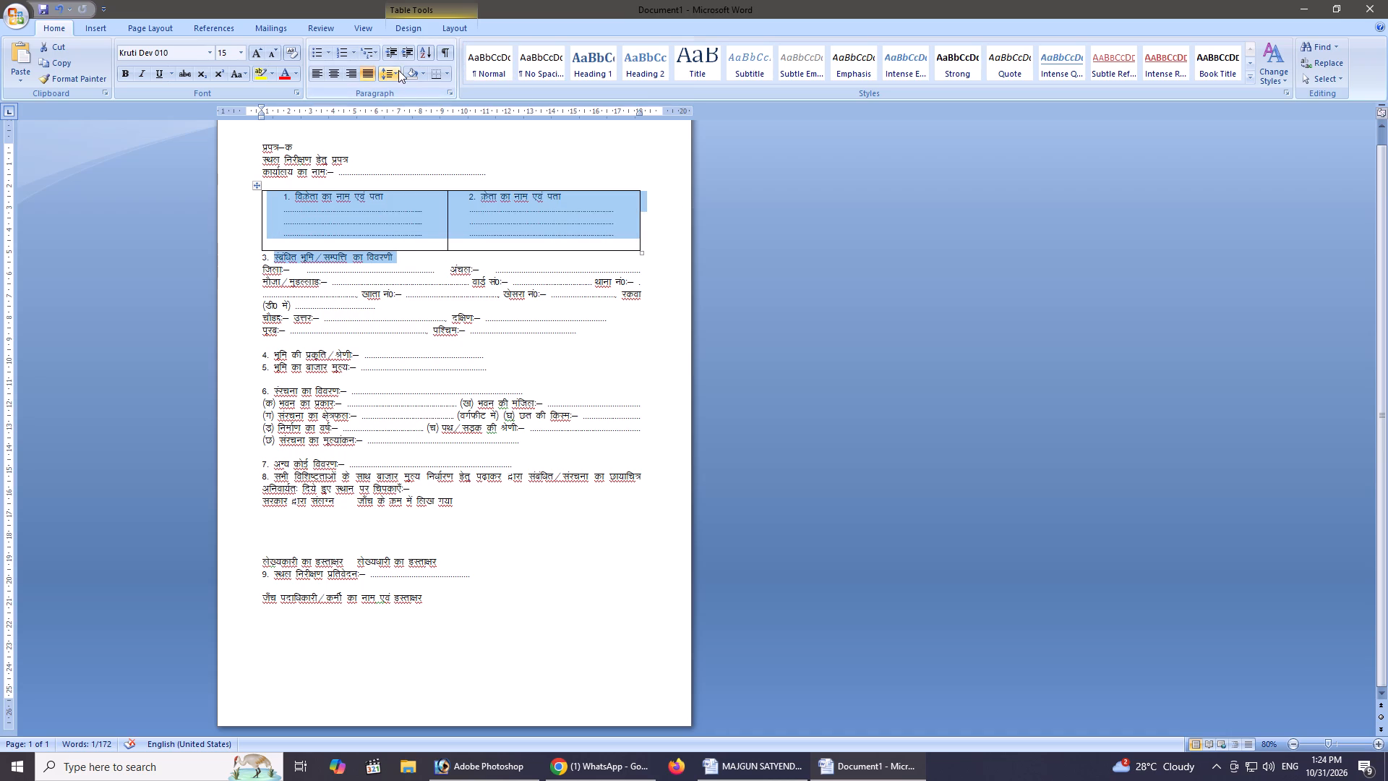
pyautogui.click(398, 70)
pyautogui.click(398, 99)
pyautogui.click(403, 205)
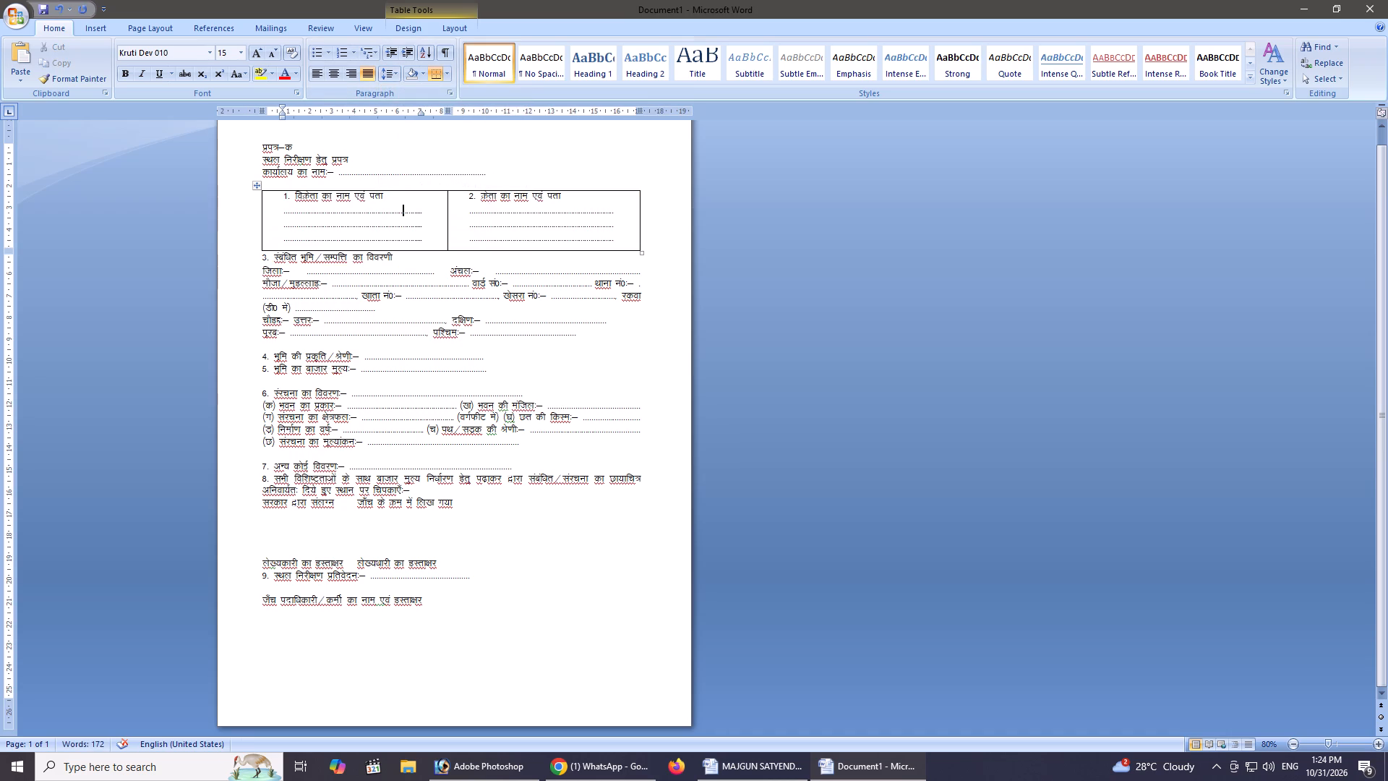
# Insert a blank line between the party table and the section 3 heading.
pyautogui.scroll(-2, 407, 232)
pyautogui.click(357, 260)
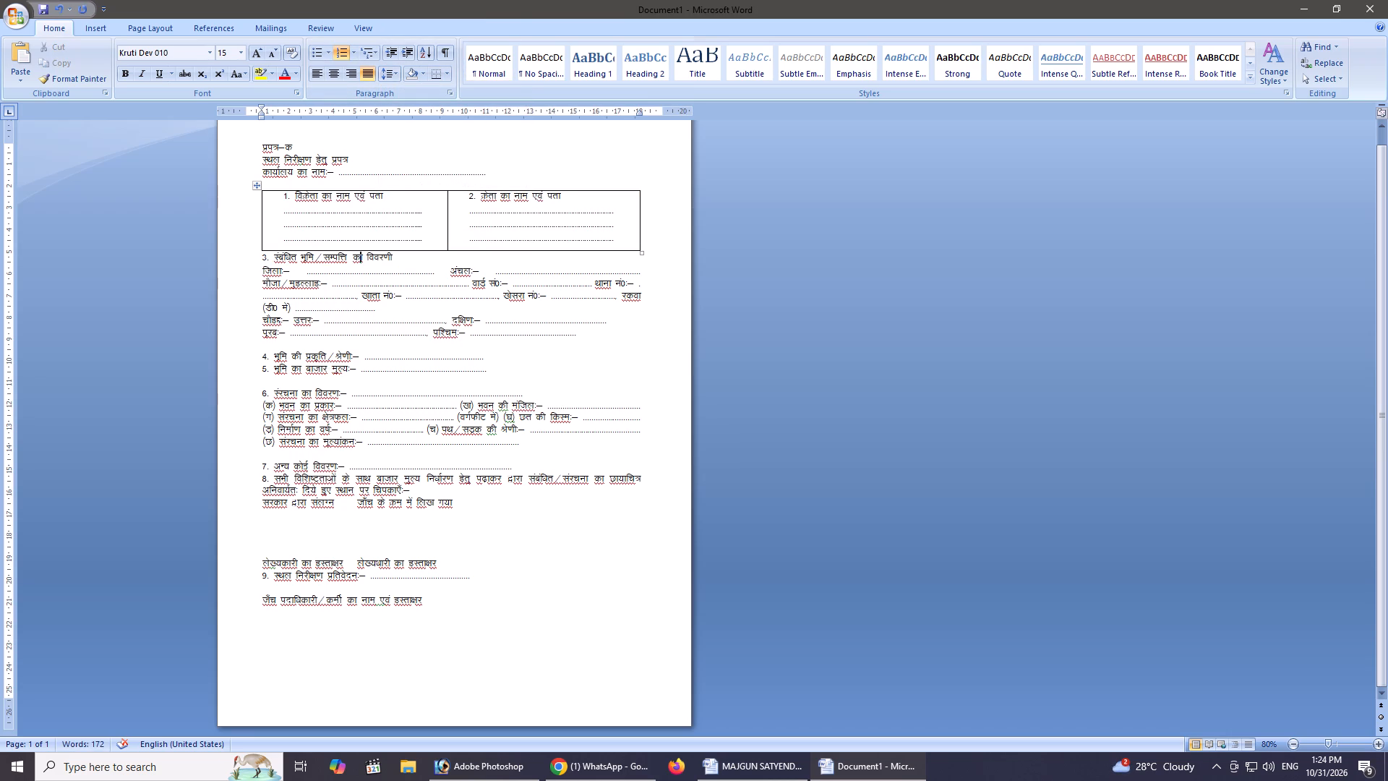
pyautogui.click(646, 252)
pyautogui.click(419, 250)
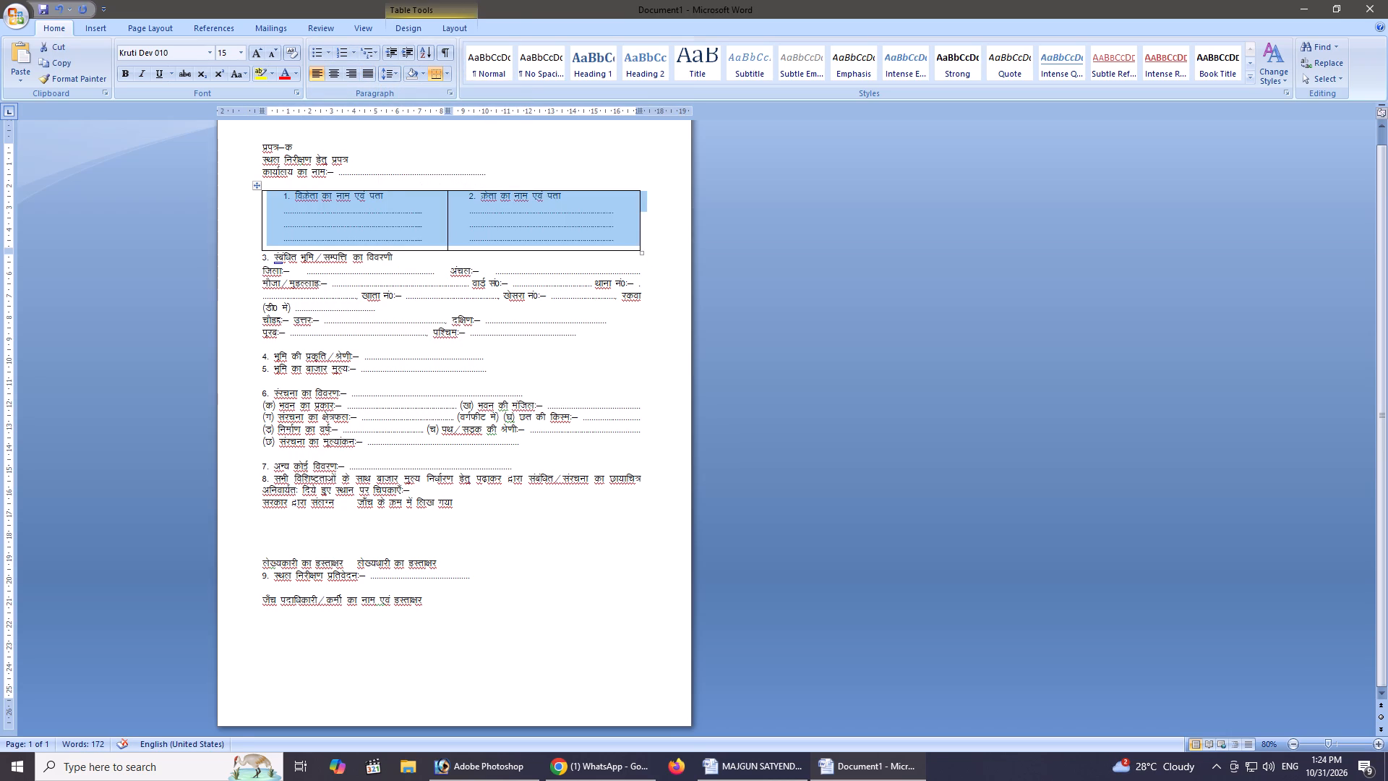
pyautogui.click(262, 261)
pyautogui.press('Return')
pyautogui.click(279, 257)
pyautogui.press('BackSpace')
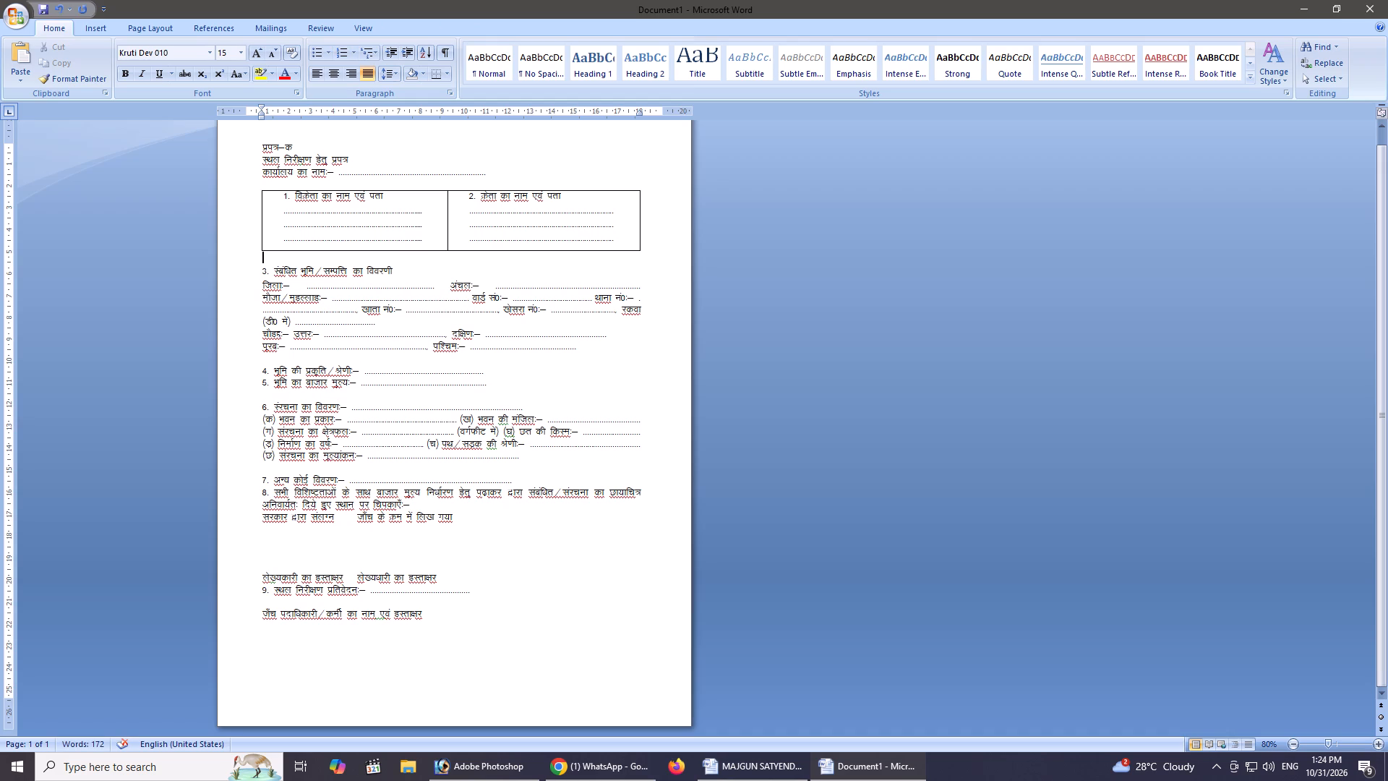
# Add three blank lines above the लेख्यकारी and लेख्यधारी signature labels to enlarge the photo space.
pyautogui.scroll(-2, 338, 273)
pyautogui.scroll(-1, 424, 298)
pyautogui.scroll(-1, 399, 352)
pyautogui.scroll(-1, 352, 465)
pyautogui.scroll(-1, 354, 530)
pyautogui.click(366, 550)
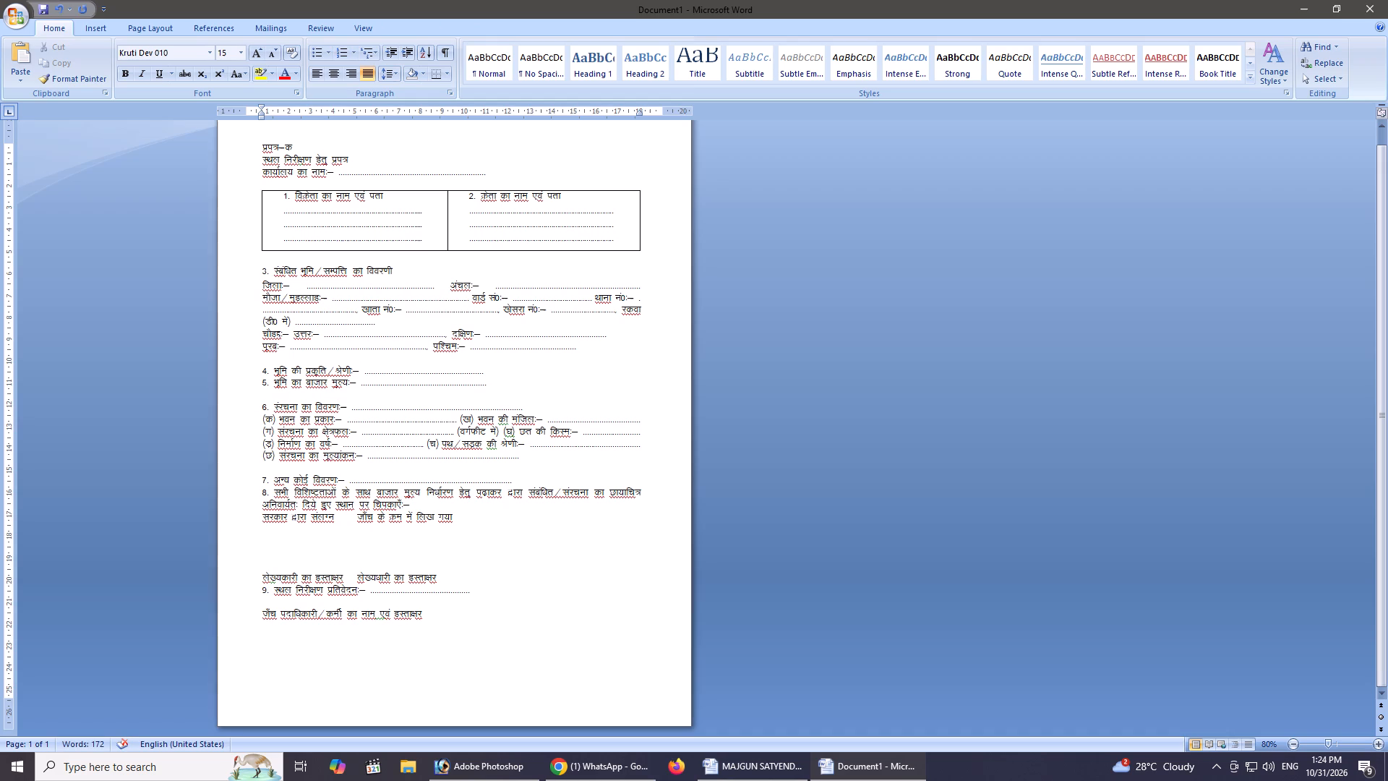
pyautogui.press('Return')
pyautogui.press('Return')
pyautogui.press('Return')
# Indent the जाँच पदाधिकारी/कर्मी का नाम एवं हस्ताक्षर line to about 9.6 cm.
pyautogui.click(257, 653)
pyautogui.press('Tab')
pyautogui.press('Tab')
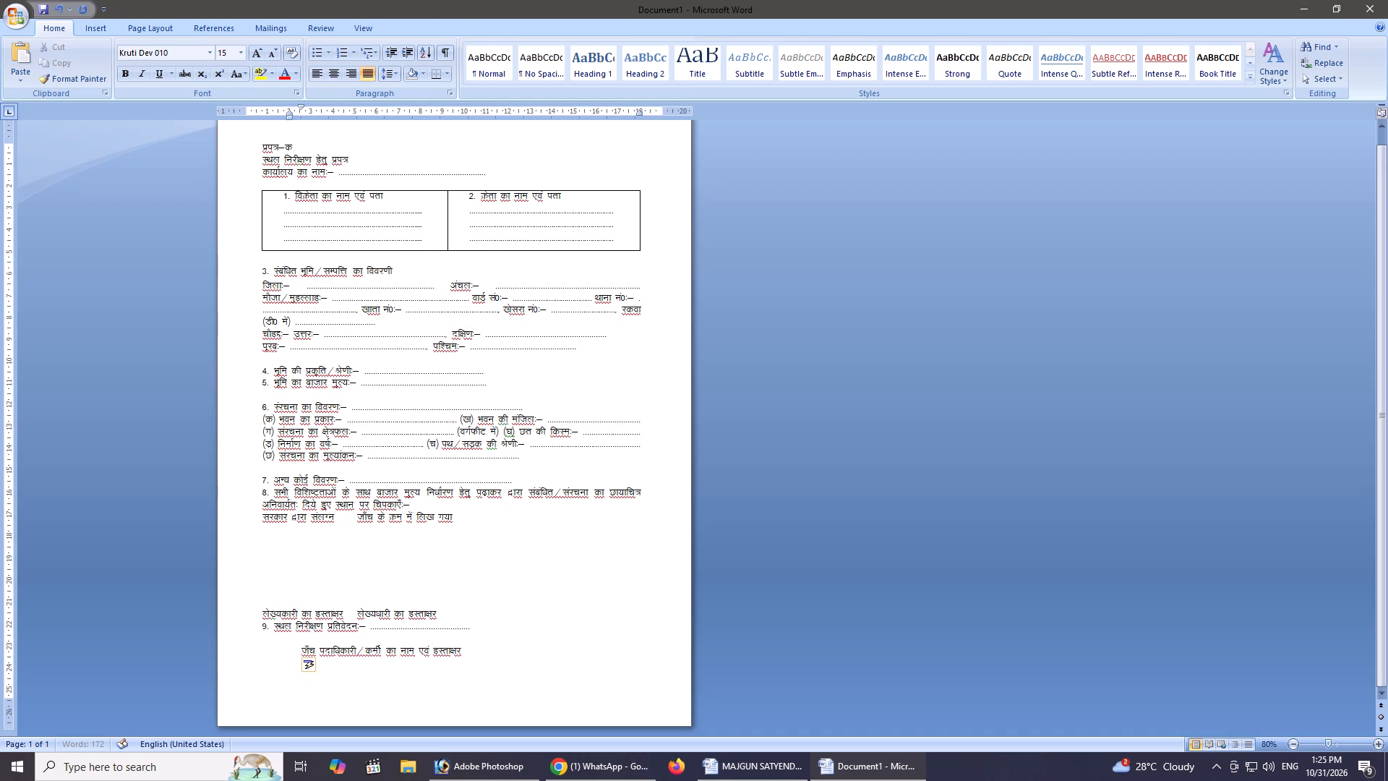
pyautogui.press('Tab')
pyautogui.press('Tab')
pyautogui.press('Tab')
pyautogui.press('Tab')
pyautogui.press('Tab')
pyautogui.press('Tab')
# Insert a blank line between the two signature labels and item 9.
pyautogui.click(535, 612)
pyautogui.press('Return')
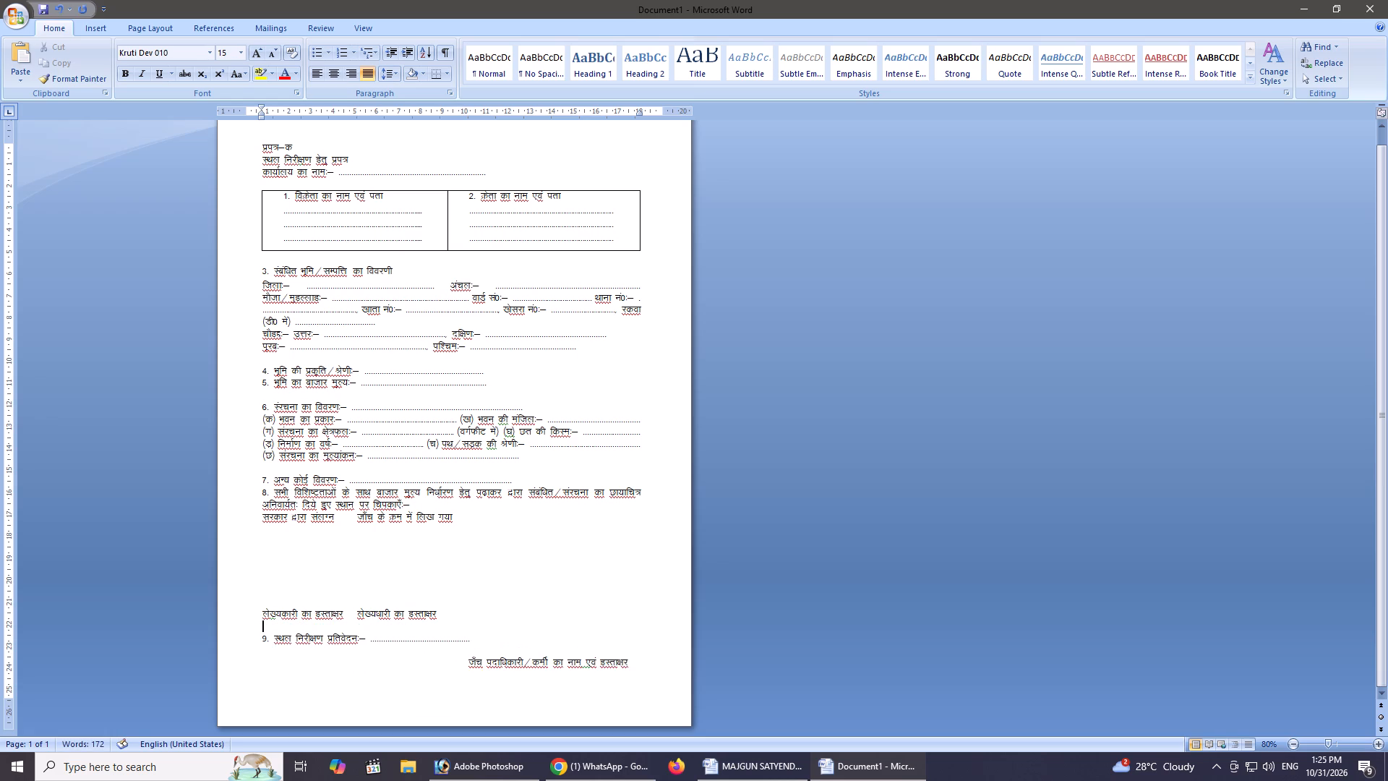
pyautogui.press('BackSpace')
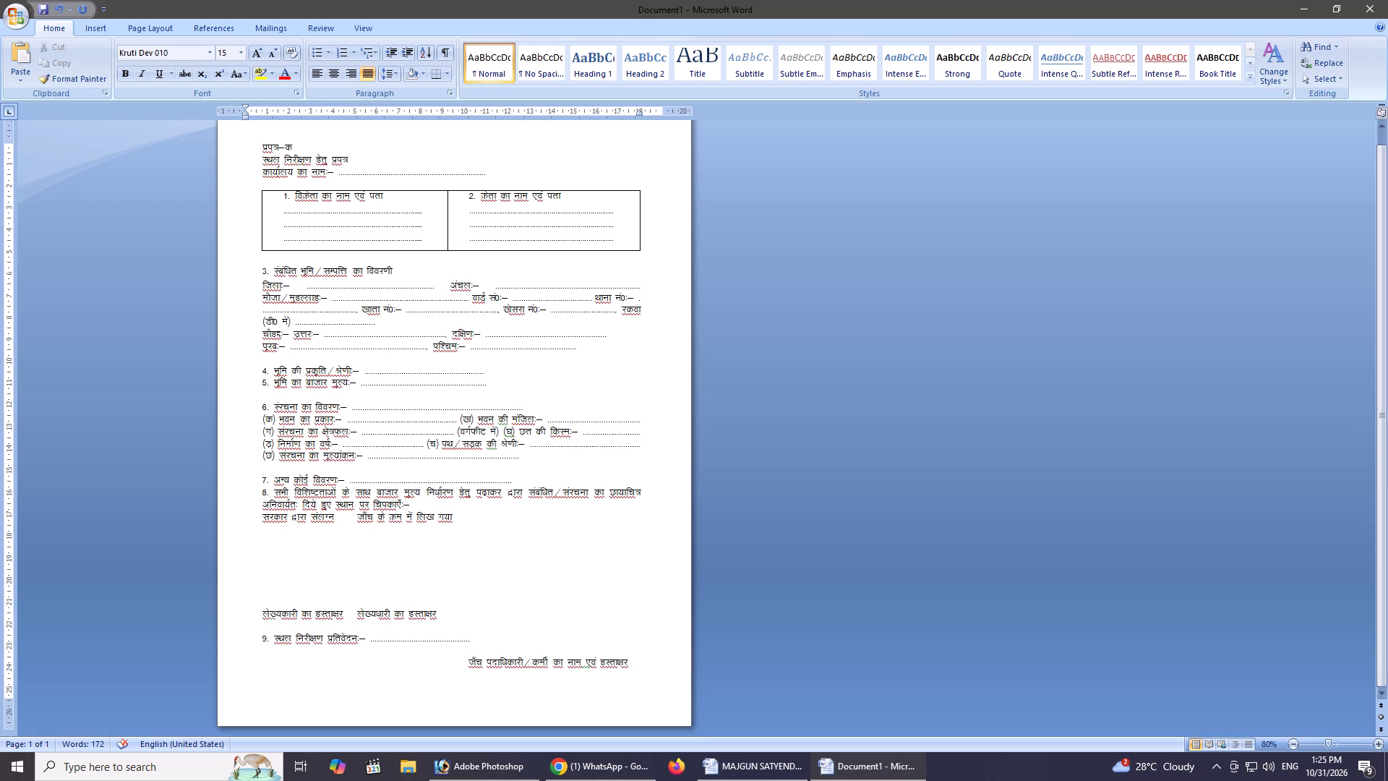
# Spread the two signature labels apart with five tabs before लेख्यधारी, and indent their line about 2 cm.
pyautogui.click(359, 616)
pyautogui.press('Tab')
pyautogui.press('Tab')
pyautogui.press('Tab')
pyautogui.press('Tab')
pyautogui.press('Tab')
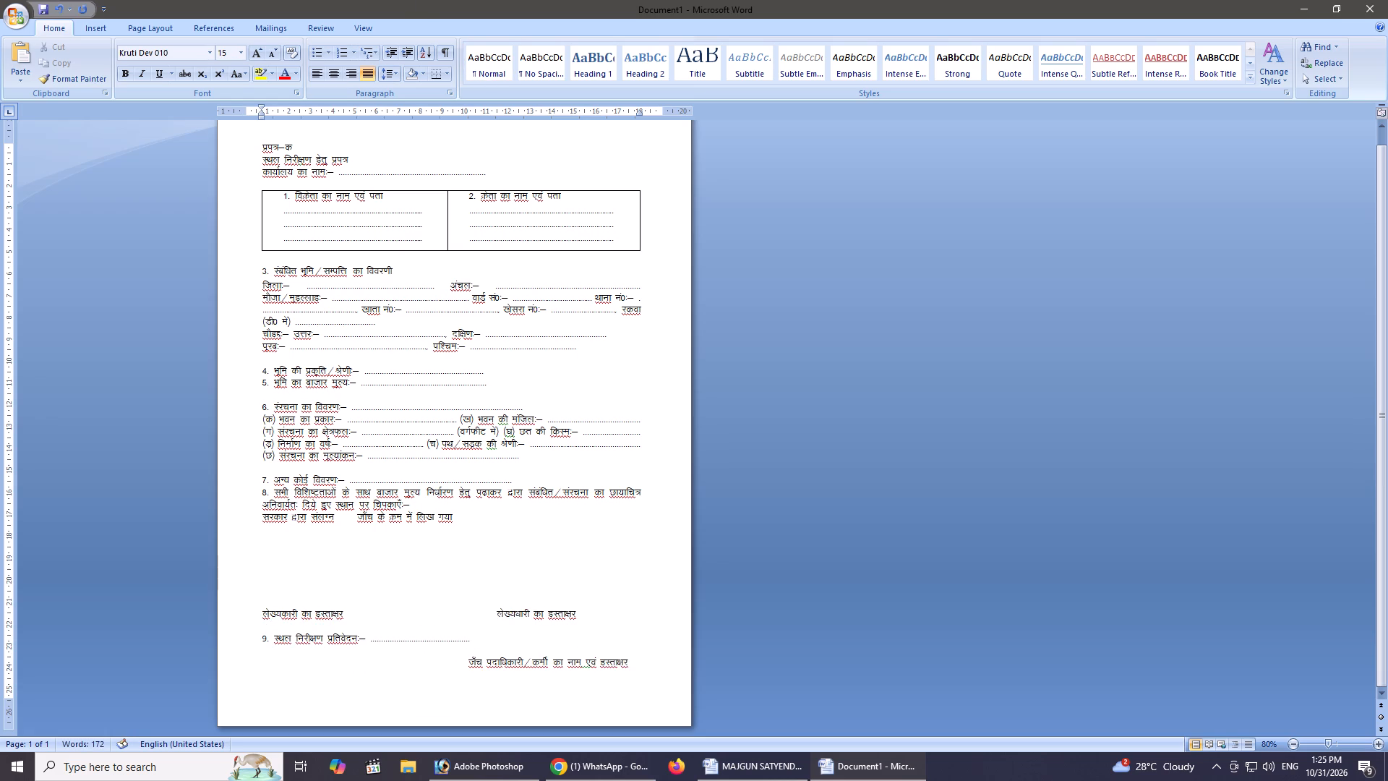
pyautogui.click(253, 614)
pyautogui.press('Tab')
pyautogui.press('Tab')
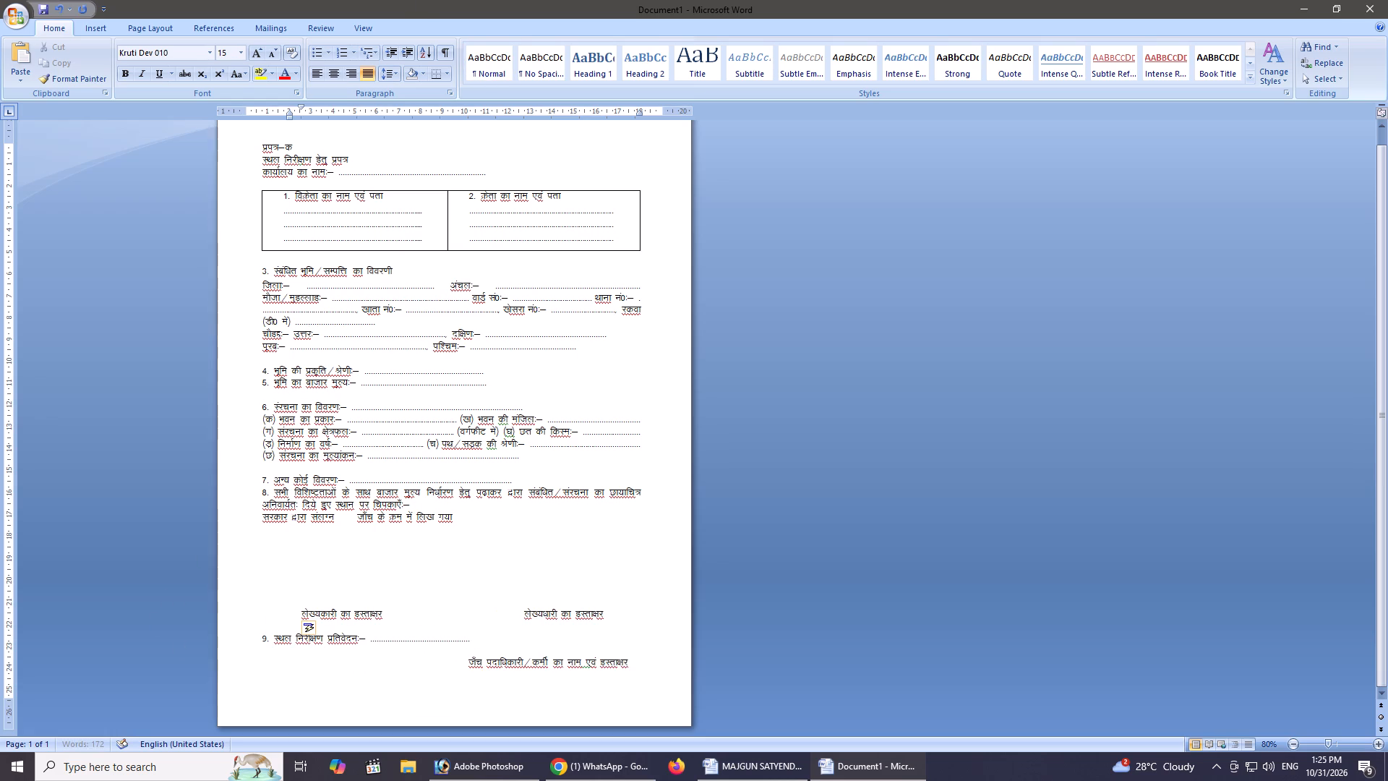
# Insert a second blank line between the signature labels and item 9.
pyautogui.click(456, 610)
pyautogui.click(405, 624)
pyautogui.press('Return')
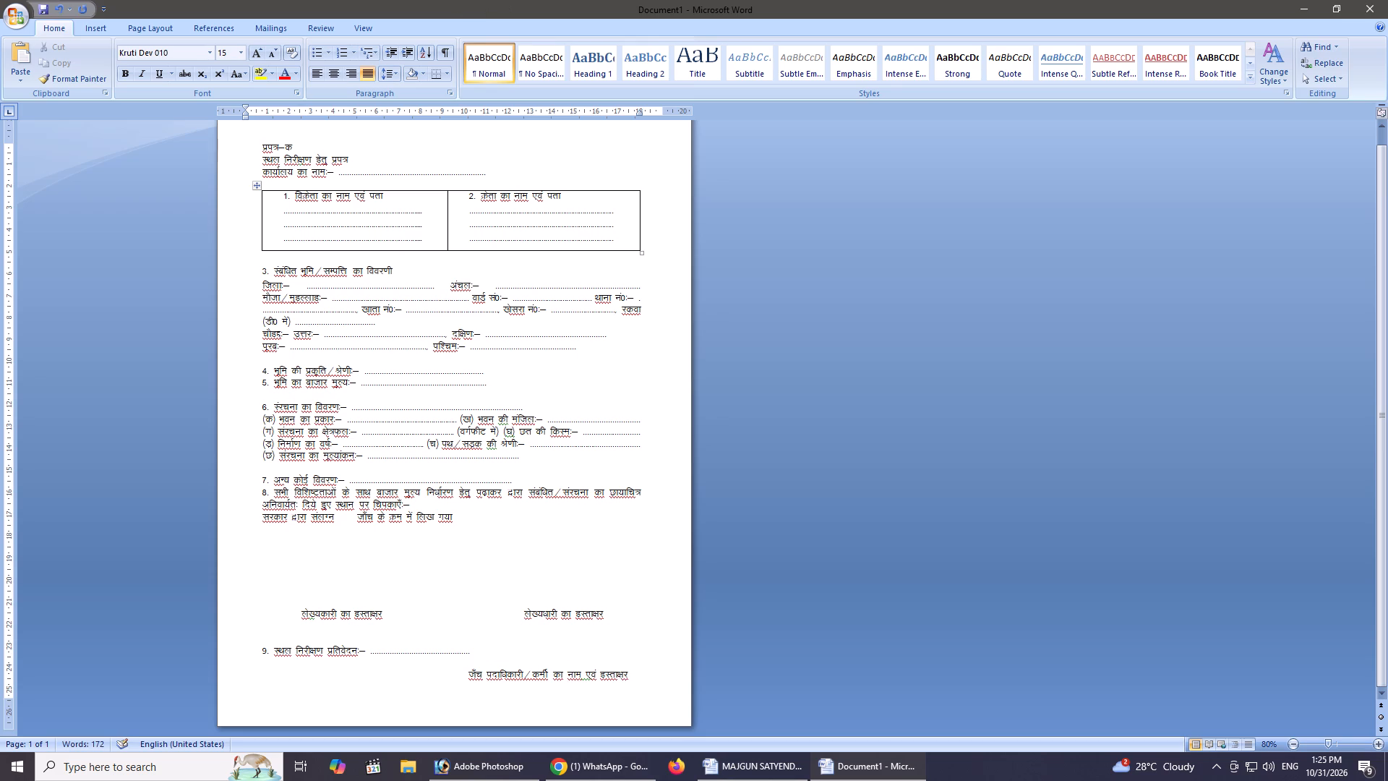
# Add one more blank line between item 9 and the जाँच पदाधिकारी/कर्मी signature label.
pyautogui.click(460, 667)
pyautogui.press('space')
pyautogui.click(527, 660)
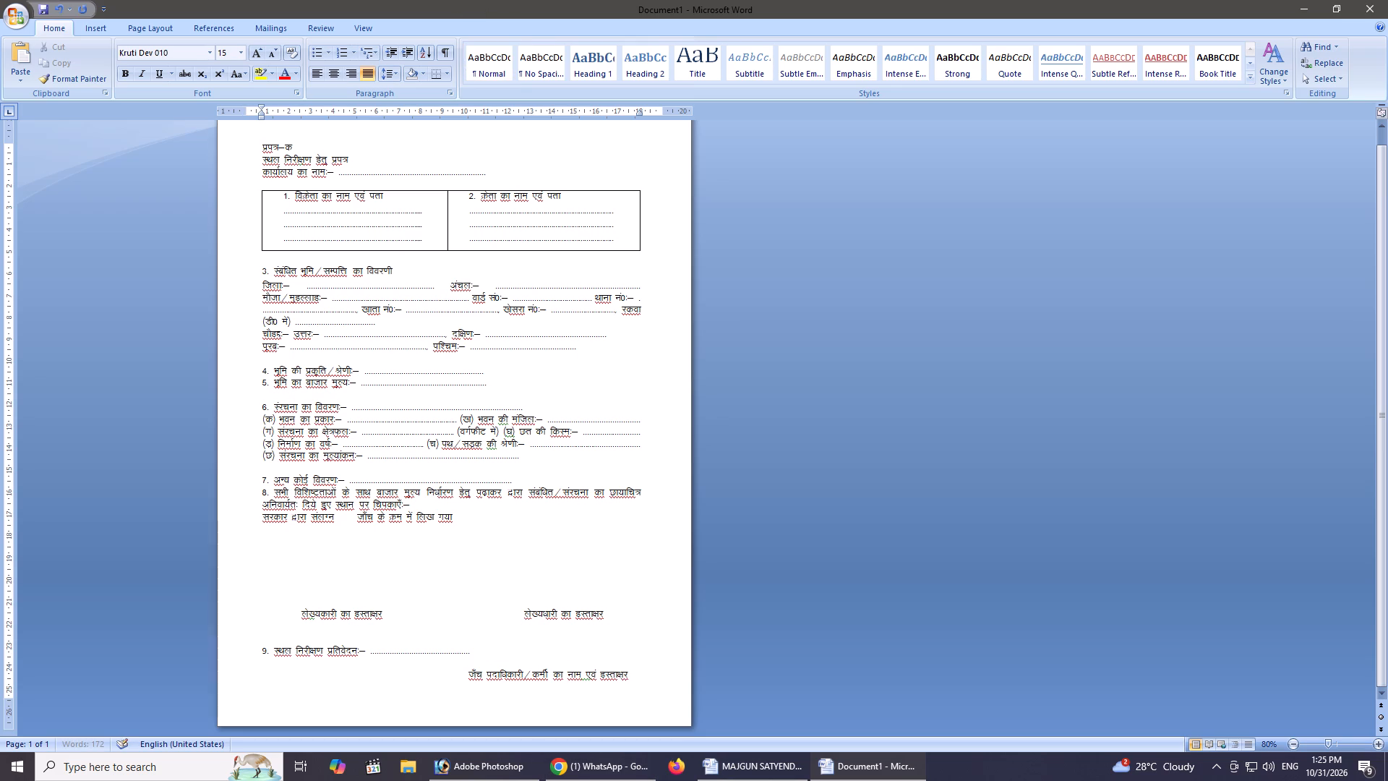
pyautogui.click(452, 590)
pyautogui.click(458, 641)
pyautogui.click(508, 661)
pyautogui.press('Return')
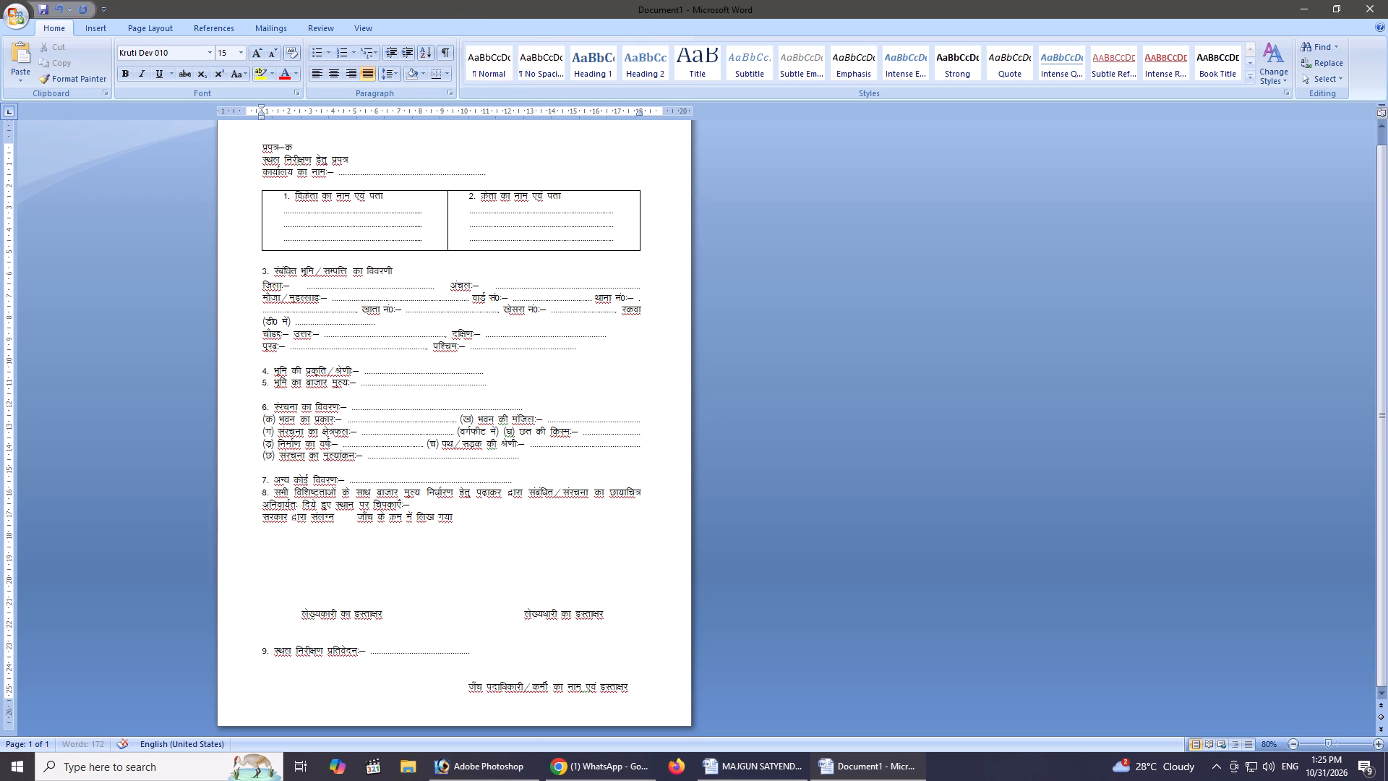
# Slightly reduce the page's top margin.
pyautogui.scroll(3, 96, 250)
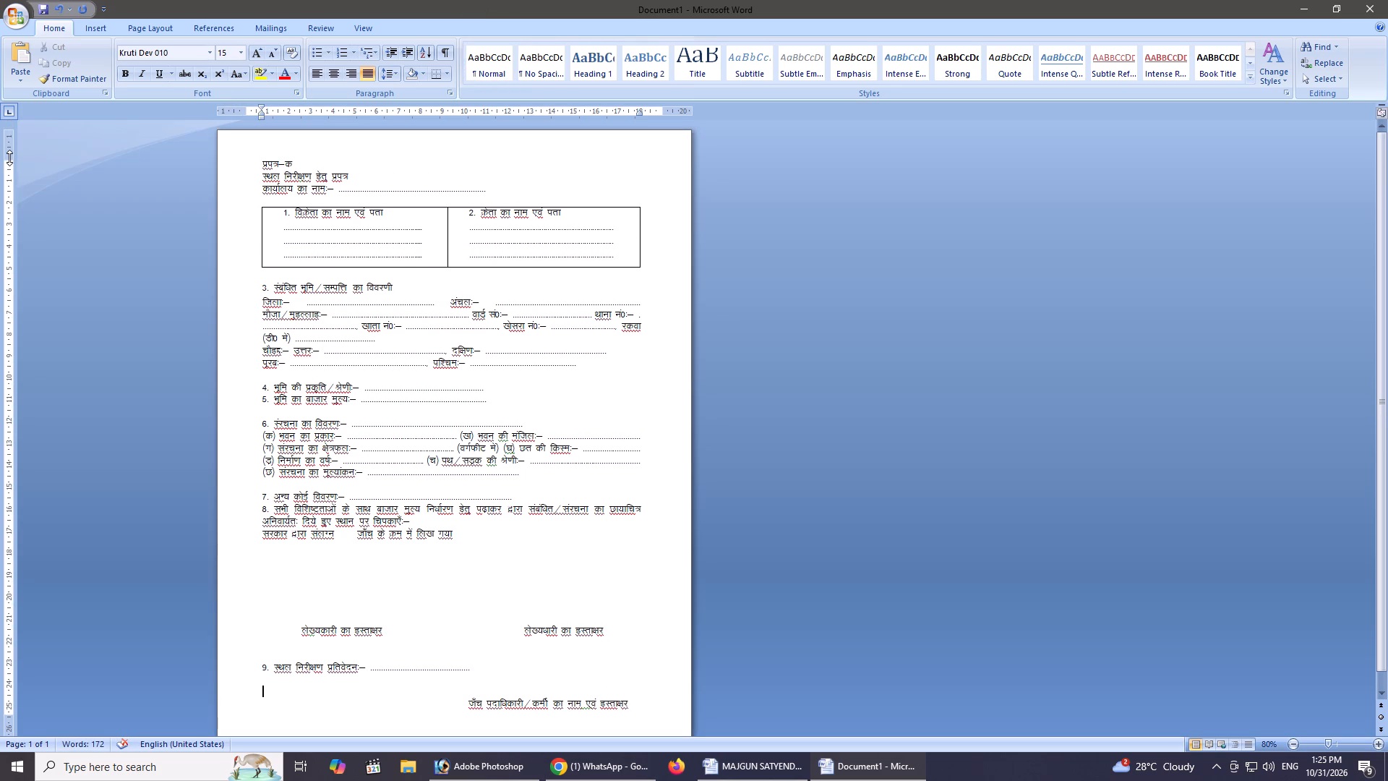
pyautogui.click(9, 158)
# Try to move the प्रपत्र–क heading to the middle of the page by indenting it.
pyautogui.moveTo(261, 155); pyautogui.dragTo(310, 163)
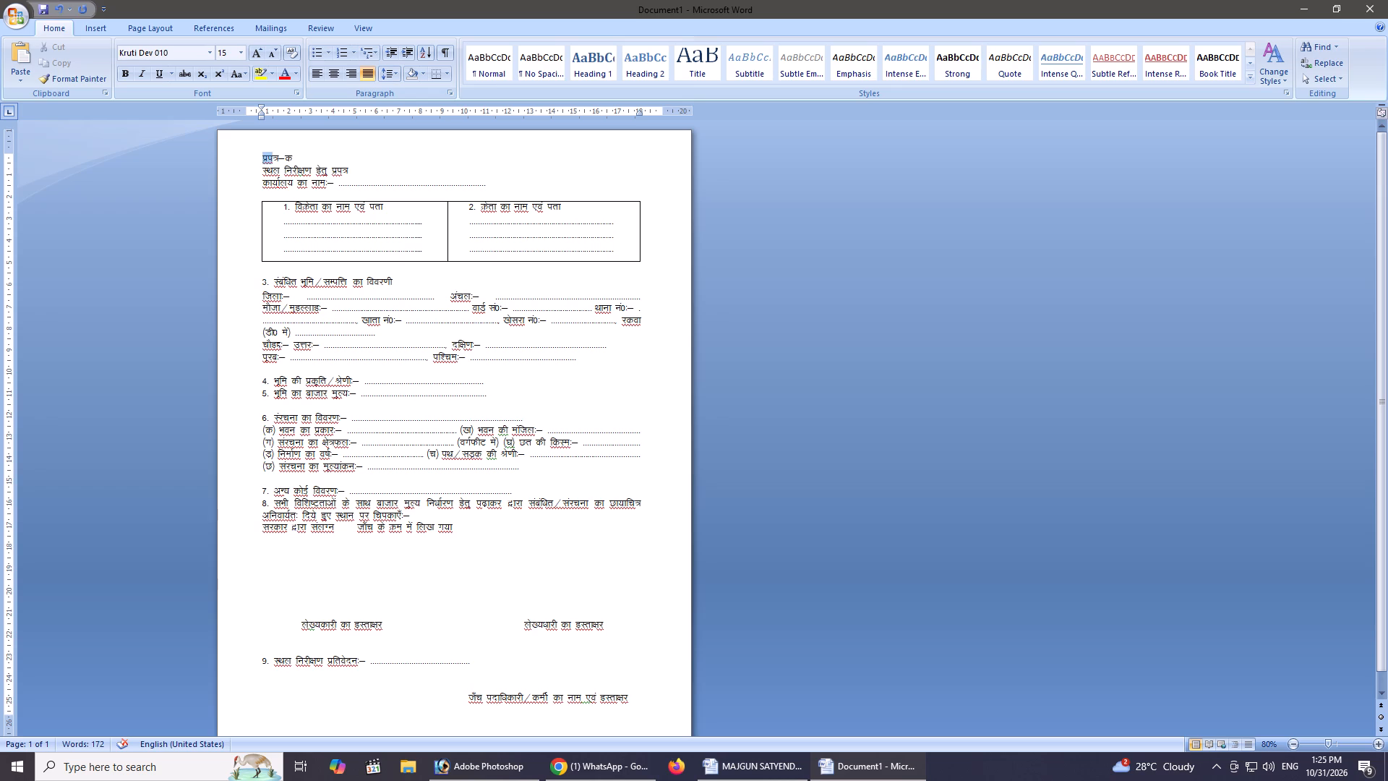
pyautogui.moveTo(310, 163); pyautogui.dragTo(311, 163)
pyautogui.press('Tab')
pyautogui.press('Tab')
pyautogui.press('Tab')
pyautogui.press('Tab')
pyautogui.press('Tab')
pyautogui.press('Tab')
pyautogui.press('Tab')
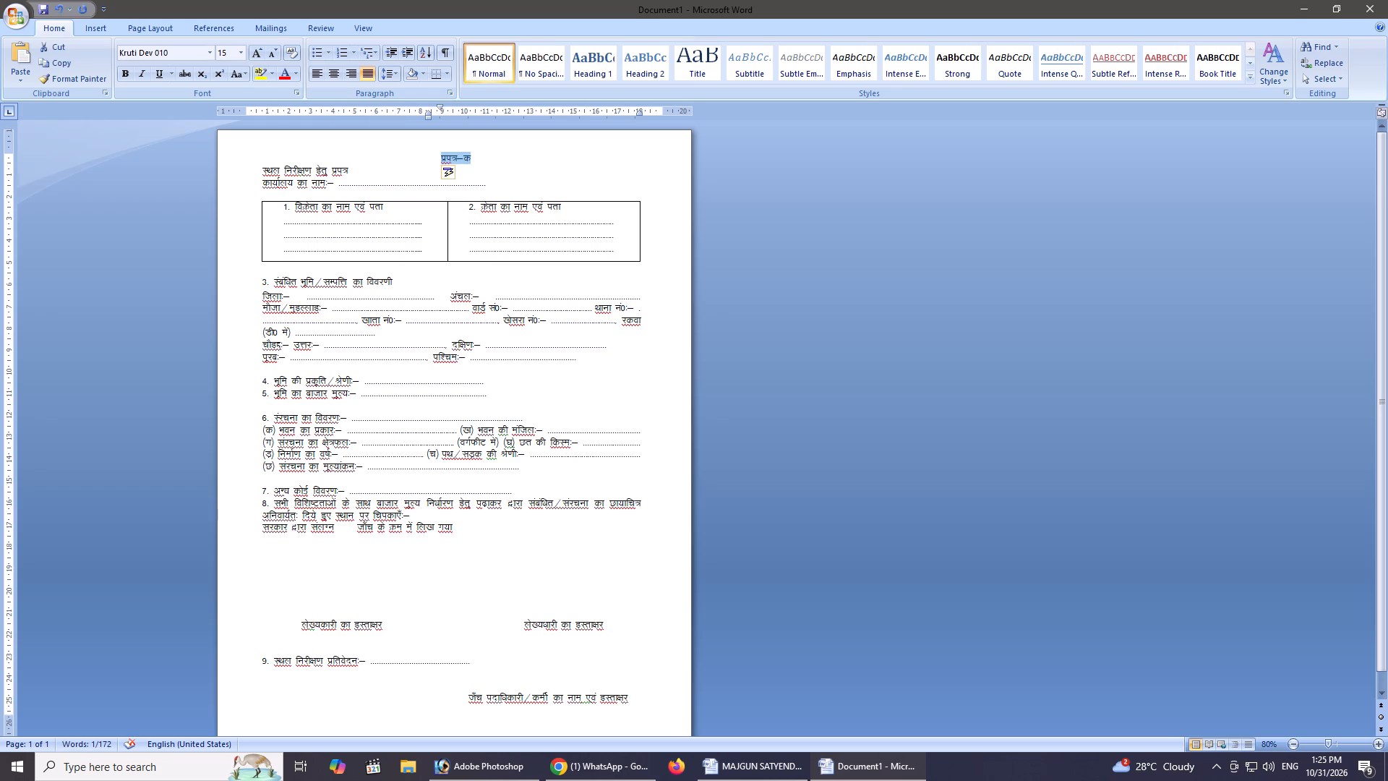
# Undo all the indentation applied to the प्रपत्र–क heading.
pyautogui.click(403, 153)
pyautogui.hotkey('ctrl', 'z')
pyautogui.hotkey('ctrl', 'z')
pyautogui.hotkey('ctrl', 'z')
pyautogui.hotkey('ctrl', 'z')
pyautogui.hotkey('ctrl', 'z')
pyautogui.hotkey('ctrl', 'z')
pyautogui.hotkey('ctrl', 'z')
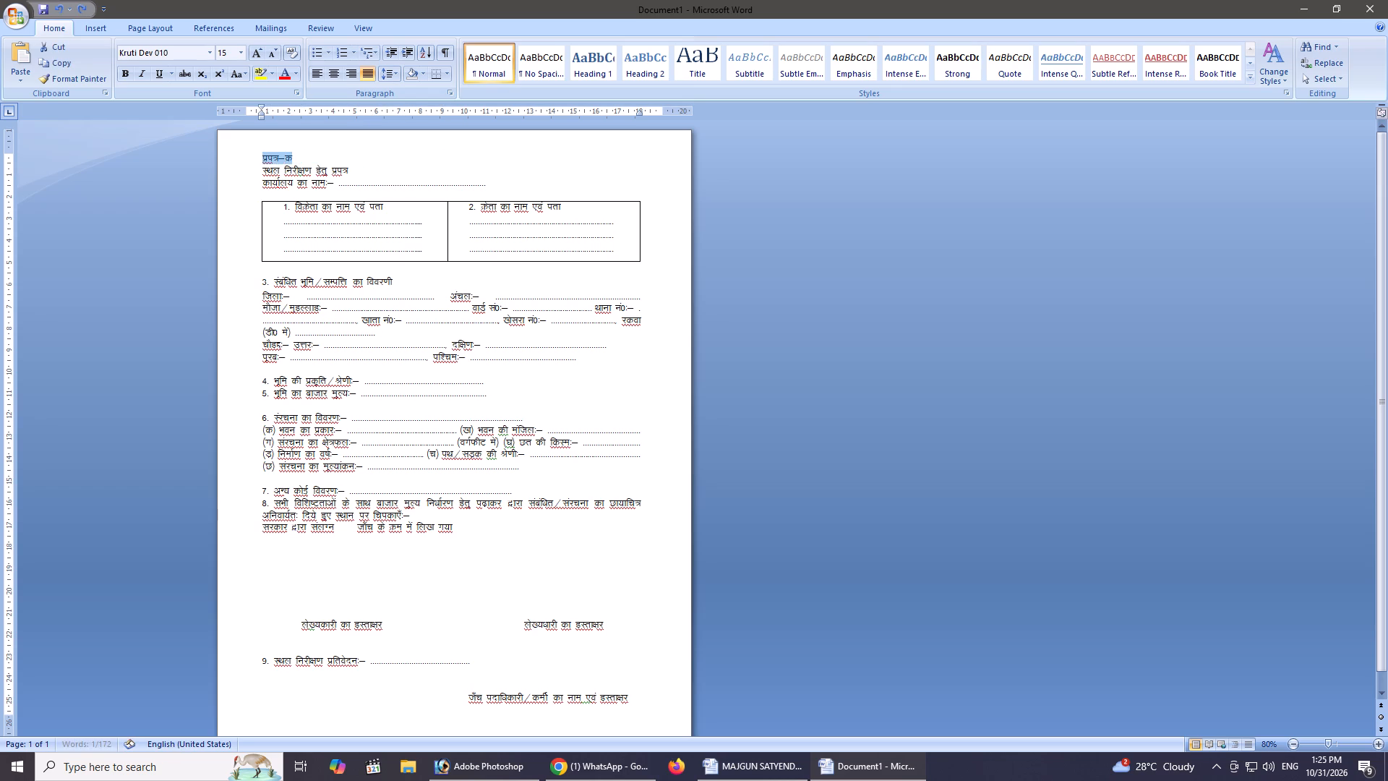
# Centre the two heading lines, प्रपत्र–क and स्थल निरीक्षण हेतु प्रपत्र.
pyautogui.click(358, 173)
pyautogui.moveTo(354, 171); pyautogui.dragTo(215, 129)
pyautogui.click(331, 68)
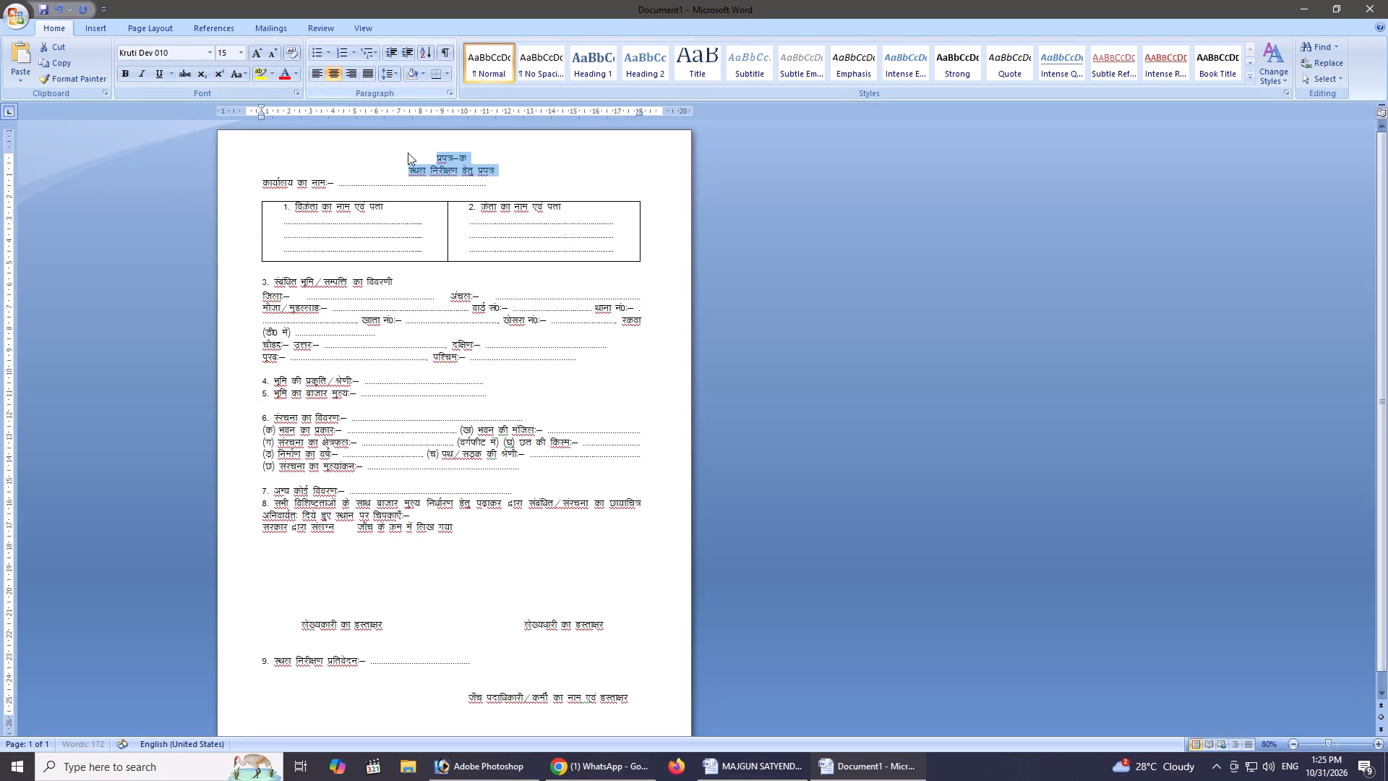
pyautogui.click(418, 154)
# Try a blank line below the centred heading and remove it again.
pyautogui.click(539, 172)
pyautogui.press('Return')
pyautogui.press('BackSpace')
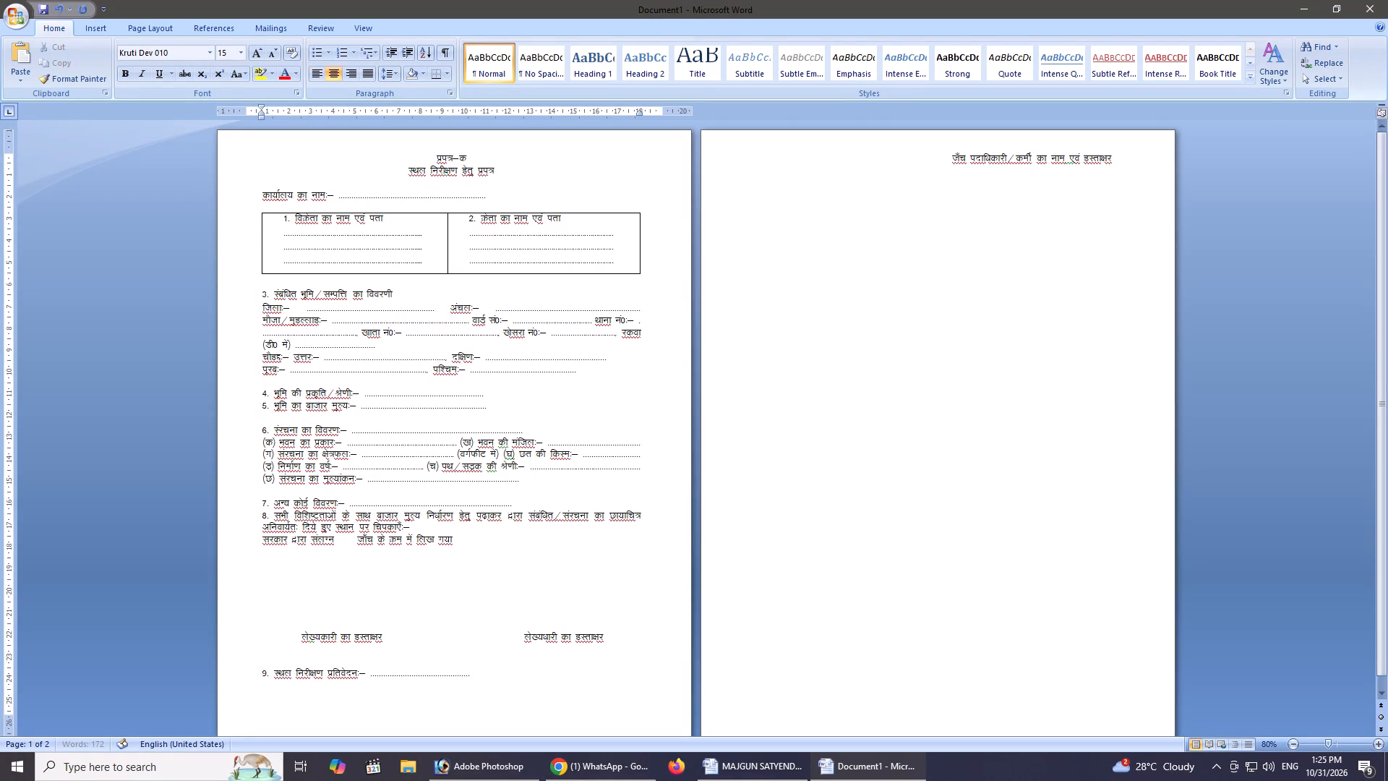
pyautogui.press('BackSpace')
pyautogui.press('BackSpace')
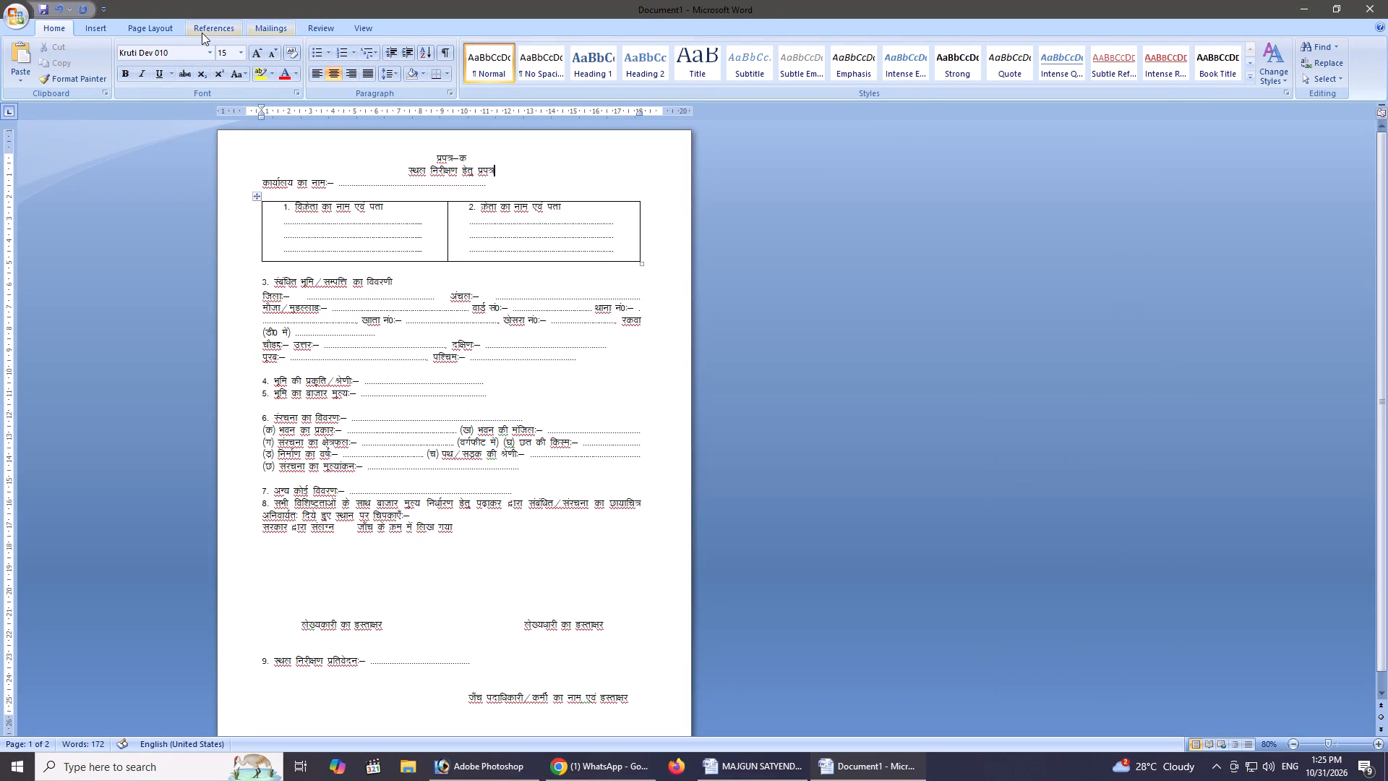
# Change the paper size to A4.
pyautogui.click(168, 27)
pyautogui.click(181, 74)
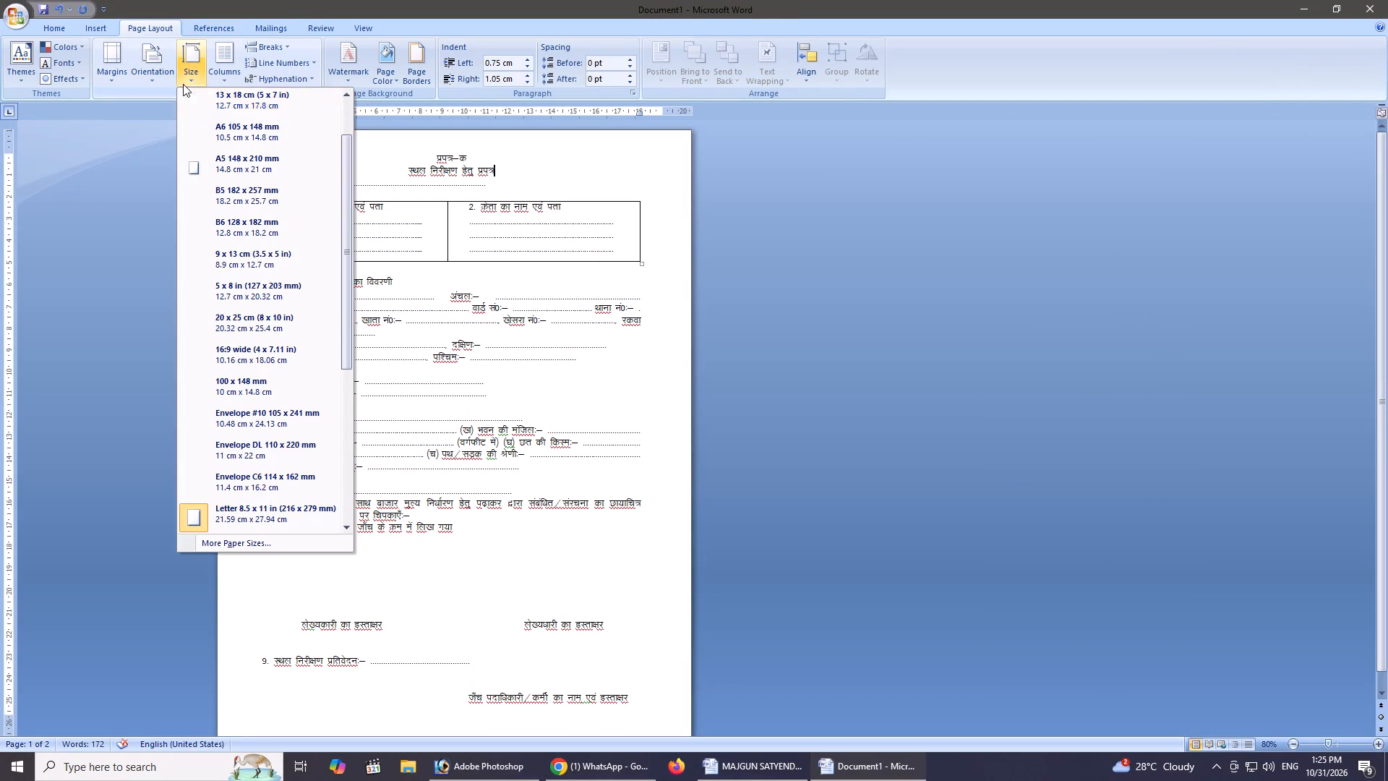
pyautogui.scroll(3, 239, 177)
pyautogui.click(256, 106)
pyautogui.scroll(-3, 590, 303)
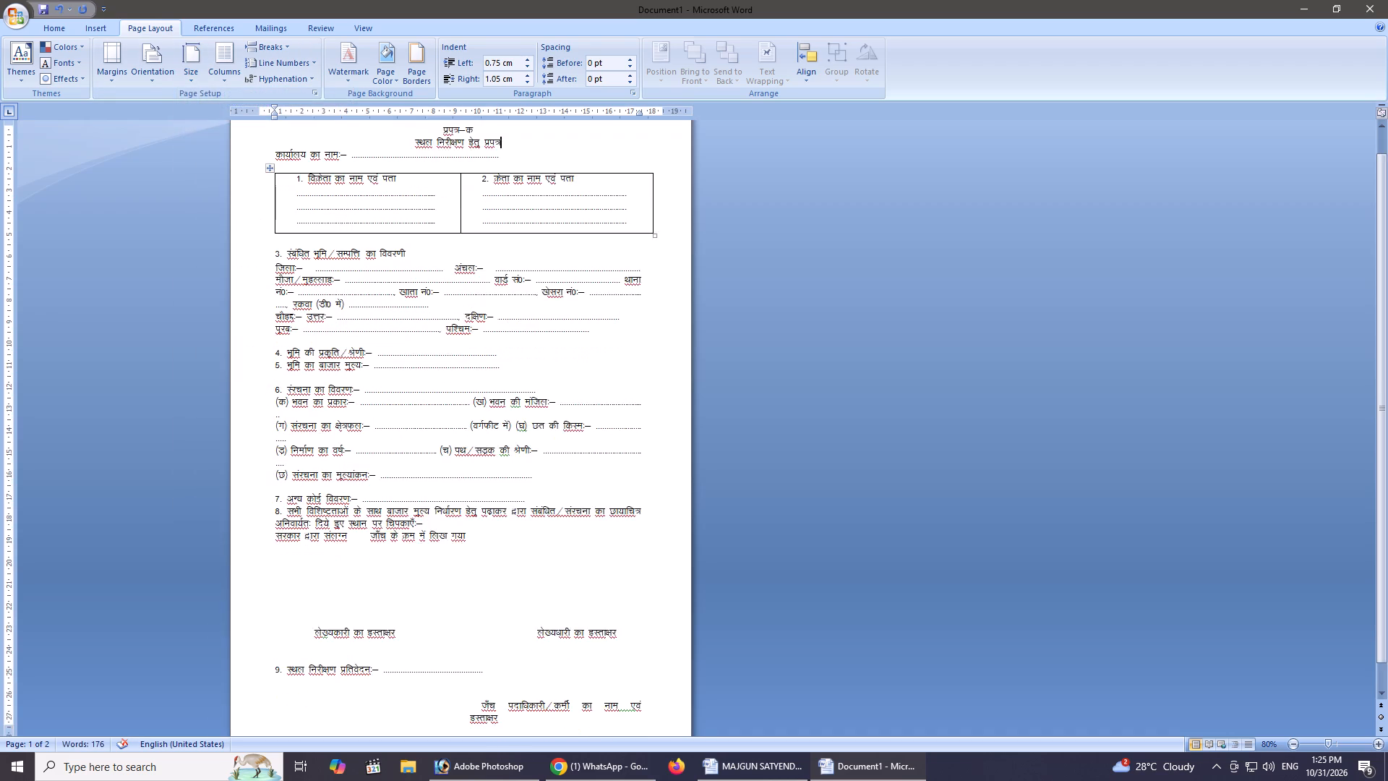
# Fit the जाँच पदाधिकारी/कर्मी signature label on one line, three blank lines below item 9, preceded by two spaces.
pyautogui.scroll(-2, 586, 305)
pyautogui.click(465, 673)
pyautogui.press('BackSpace')
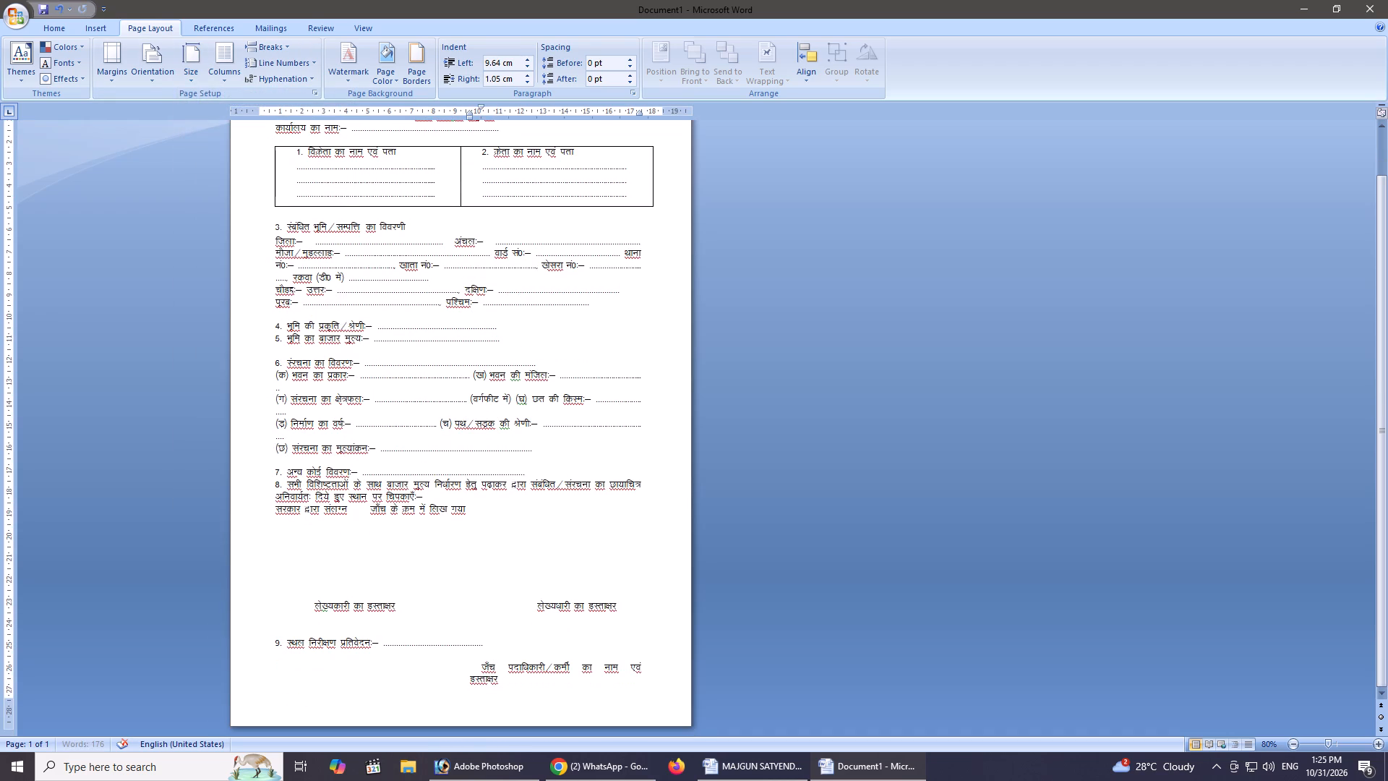
pyautogui.press('BackSpace')
pyautogui.press('Return')
pyautogui.press('Return')
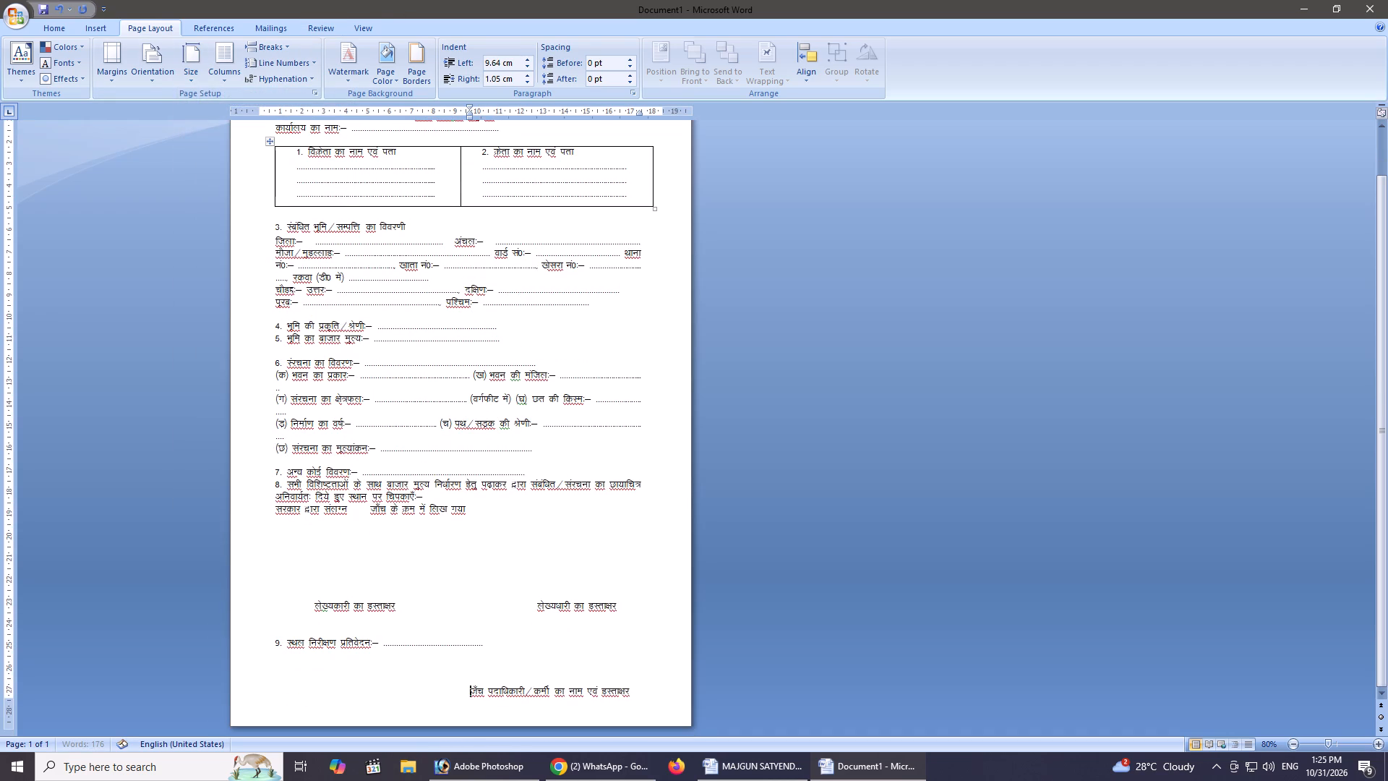
pyautogui.press('space')
pyautogui.press('space')
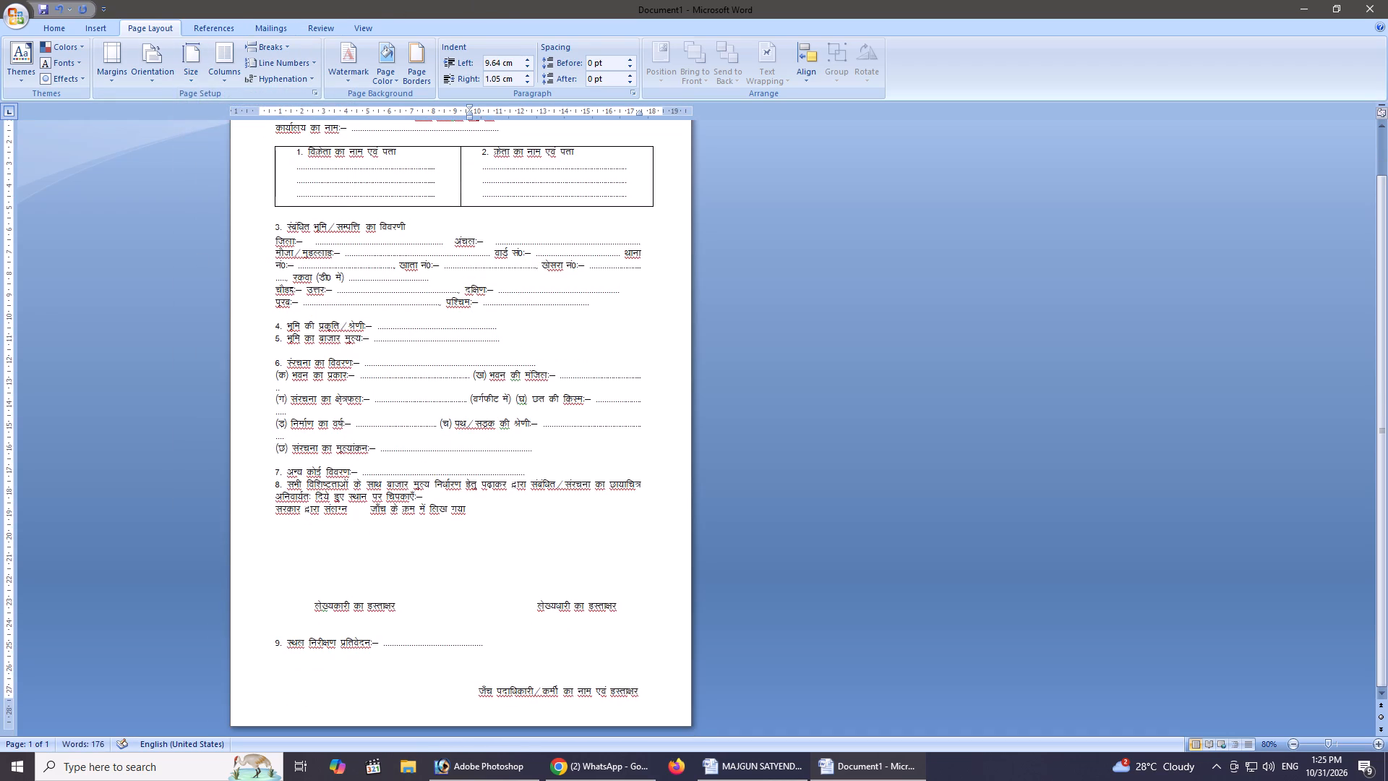
# Move the लेख्यधारी का हस्ताक्षर label slightly left, replacing the last tab before it with four spaces.
pyautogui.click(523, 610)
pyautogui.press('BackSpace')
pyautogui.press('space')
pyautogui.press('space')
pyautogui.press('space')
pyautogui.press('space')
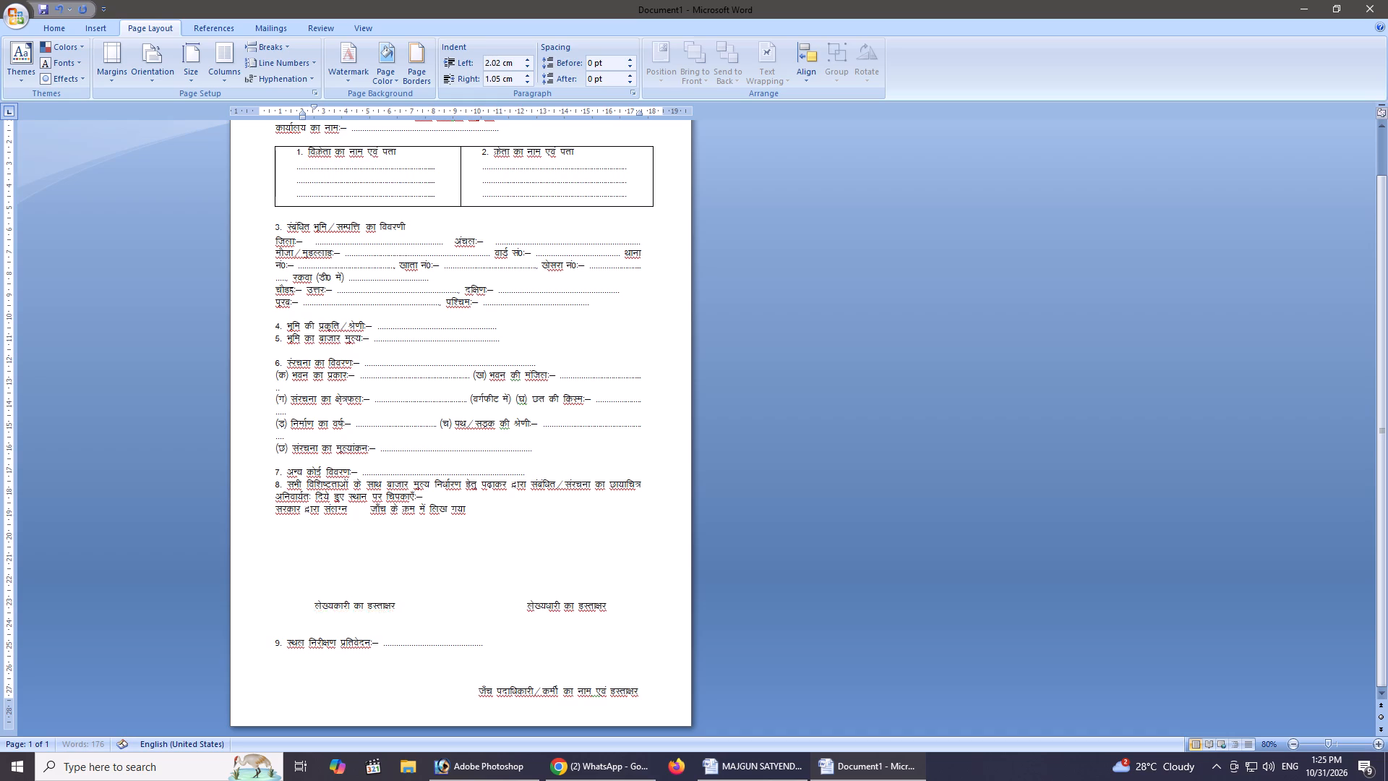
# Add a third blank line between the signature labels and item 9.
pyautogui.click(385, 629)
pyautogui.press('Return')
pyautogui.press('BackSpace')
pyautogui.moveTo(9, 698); pyautogui.dragTo(7, 729)
pyautogui.press('Return')
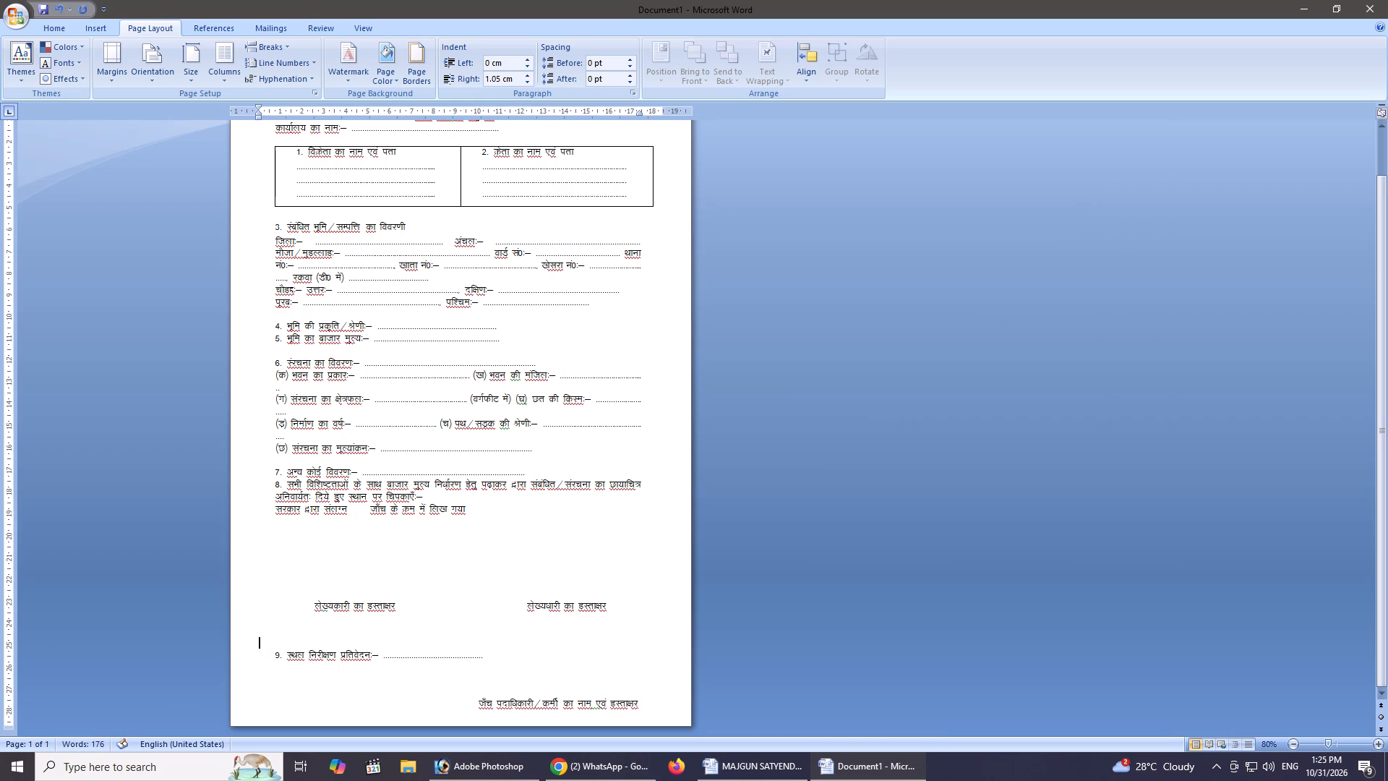
# Widen the gap between the captions सरकार द्वारा संलग्न and जाँच के क्रम में लिखा गया by 22 spaces.
pyautogui.scroll(4, 521, 588)
pyautogui.scroll(-4, 521, 589)
pyautogui.click(482, 690)
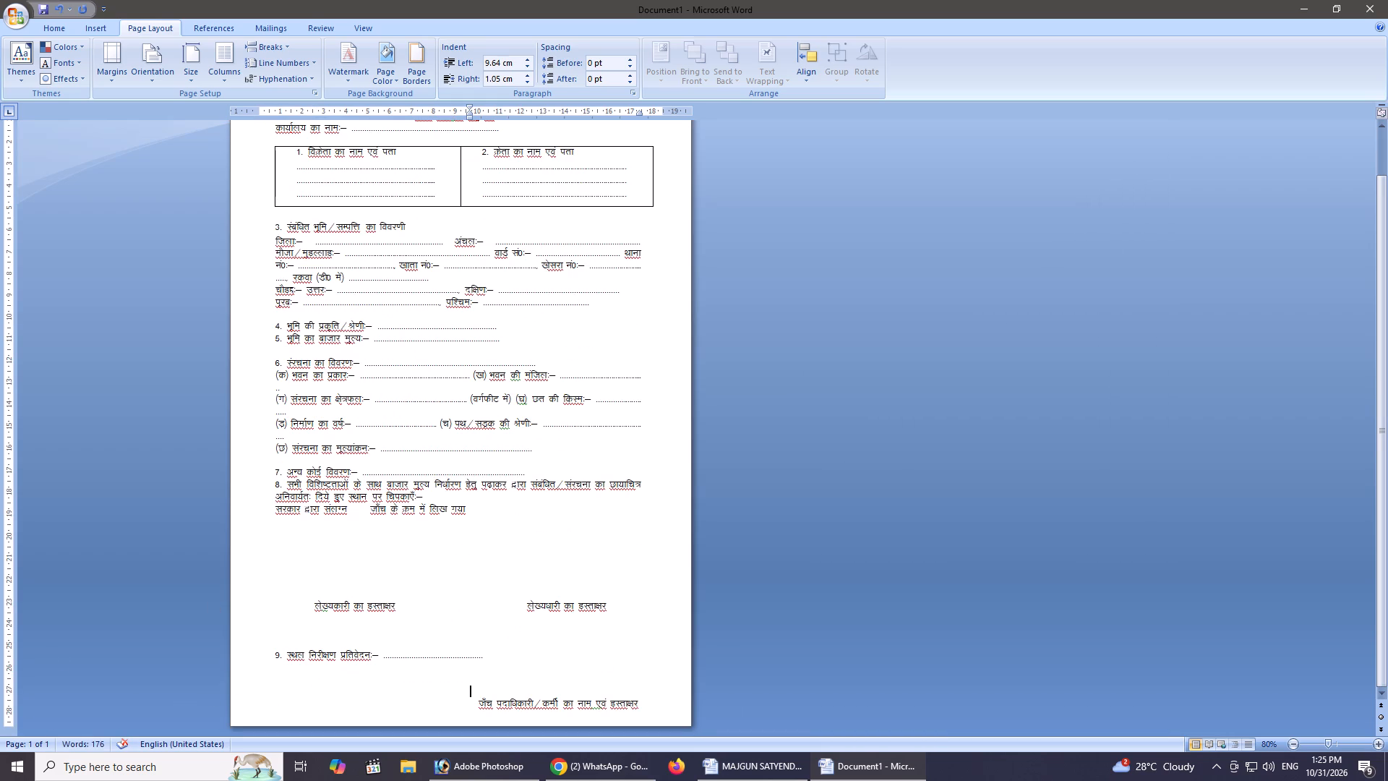
pyautogui.click(391, 581)
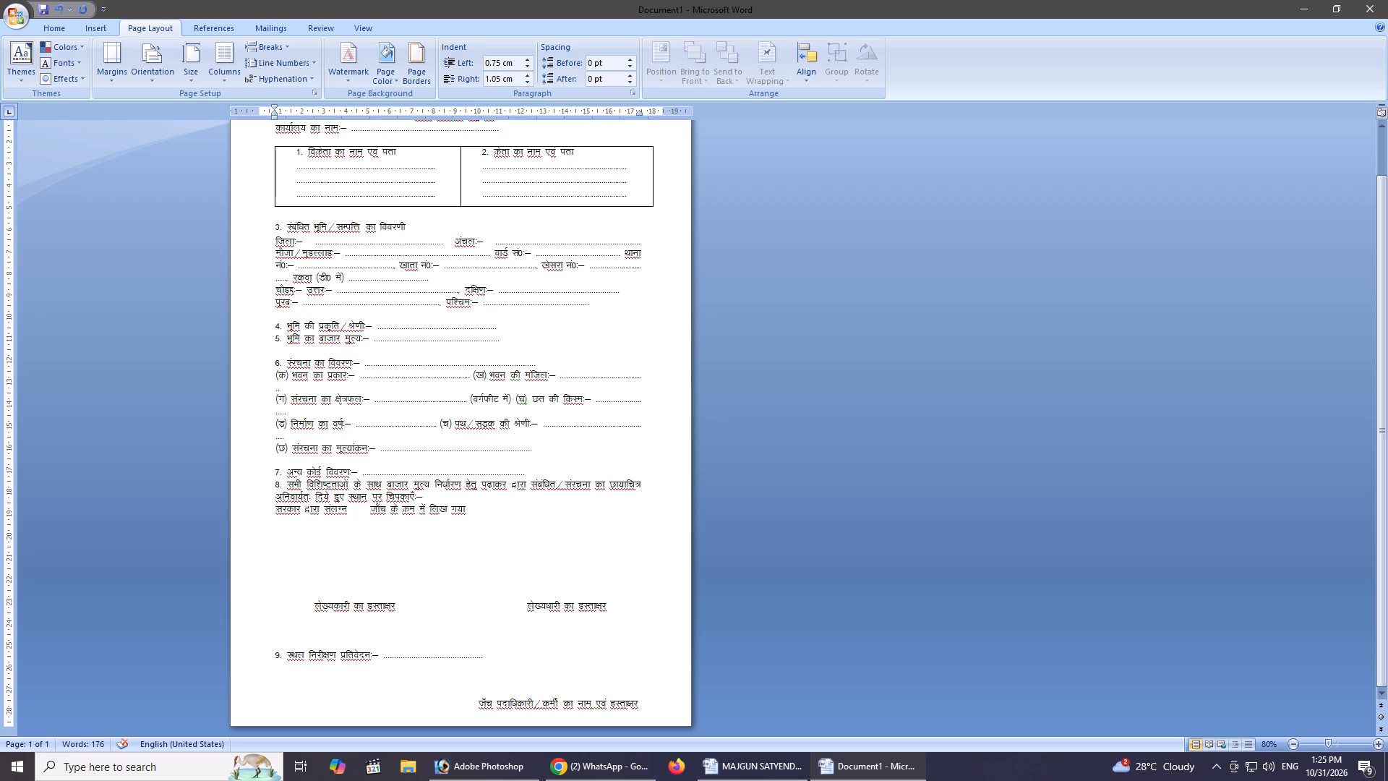
pyautogui.click(367, 508)
pyautogui.press('space')
pyautogui.press('space')
pyautogui.press('space')
pyautogui.press('space')
pyautogui.press('space')
pyautogui.press('space')
pyautogui.press('space')
pyautogui.press('space')
pyautogui.press('space')
pyautogui.press('space')
pyautogui.press('space')
pyautogui.press('space')
pyautogui.press('space')
pyautogui.press('space')
pyautogui.press('space')
pyautogui.press('space')
pyautogui.press('space')
pyautogui.press('space')
pyautogui.press('space')
pyautogui.press('space')
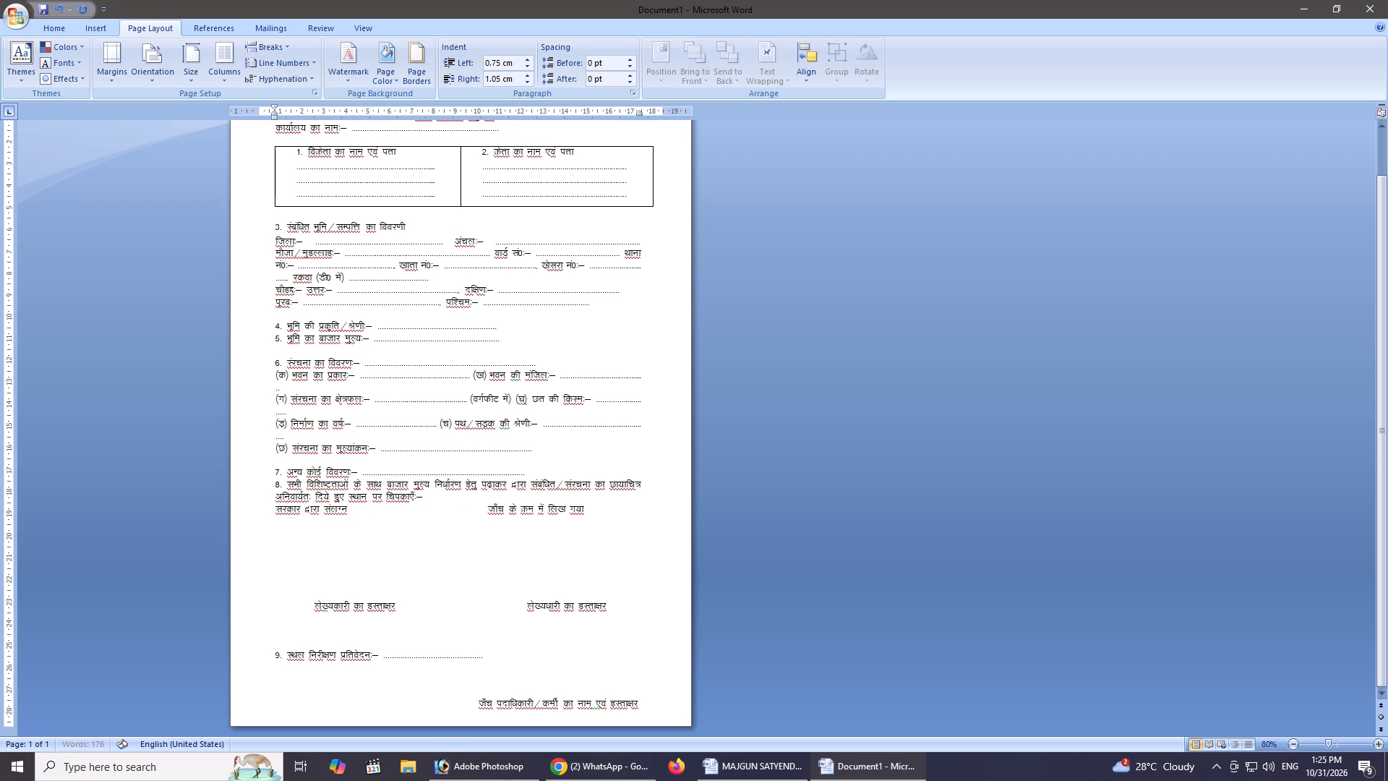
pyautogui.press('space')
pyautogui.press('space')
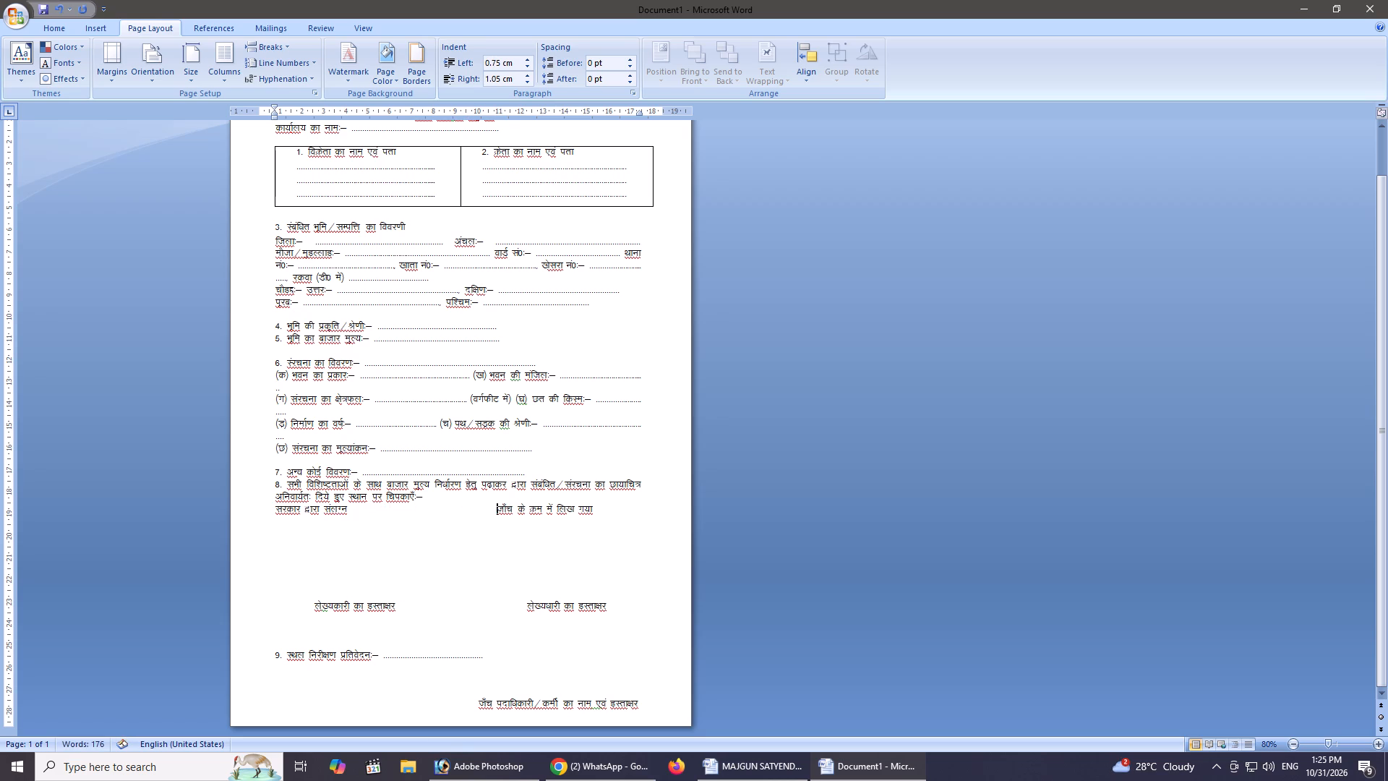
# Indent the caption line below item 8 with seven leading spaces.
pyautogui.click(274, 515)
pyautogui.press('space')
pyautogui.press('space')
pyautogui.press('space')
pyautogui.press('space')
pyautogui.click(267, 509)
pyautogui.press('space')
pyautogui.press('space')
pyautogui.press('space')
pyautogui.press('space')
pyautogui.press('space')
pyautogui.press('space')
pyautogui.press('space')
# Insert a one-row, two-column table below the caption line and heighten its row with eight line breaks.
pyautogui.click(506, 516)
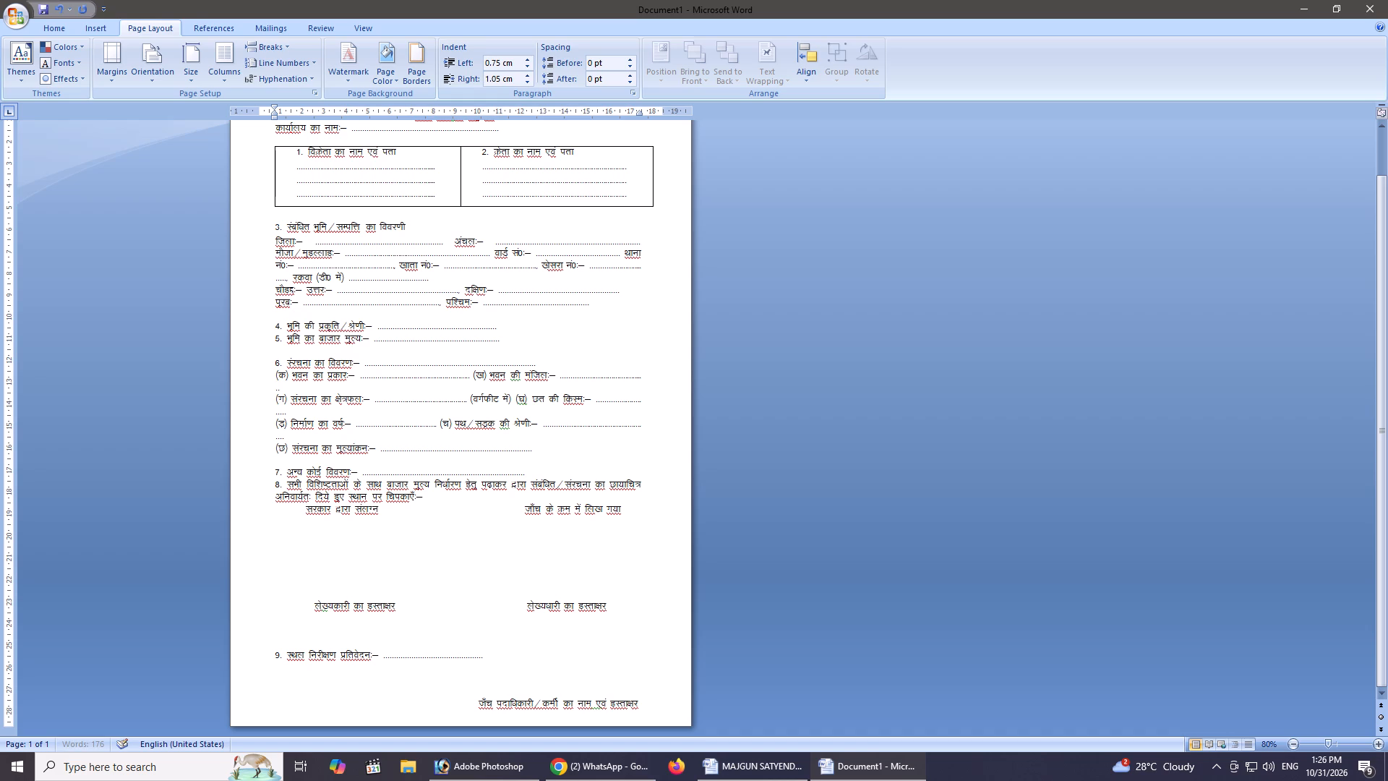
pyautogui.click(85, 27)
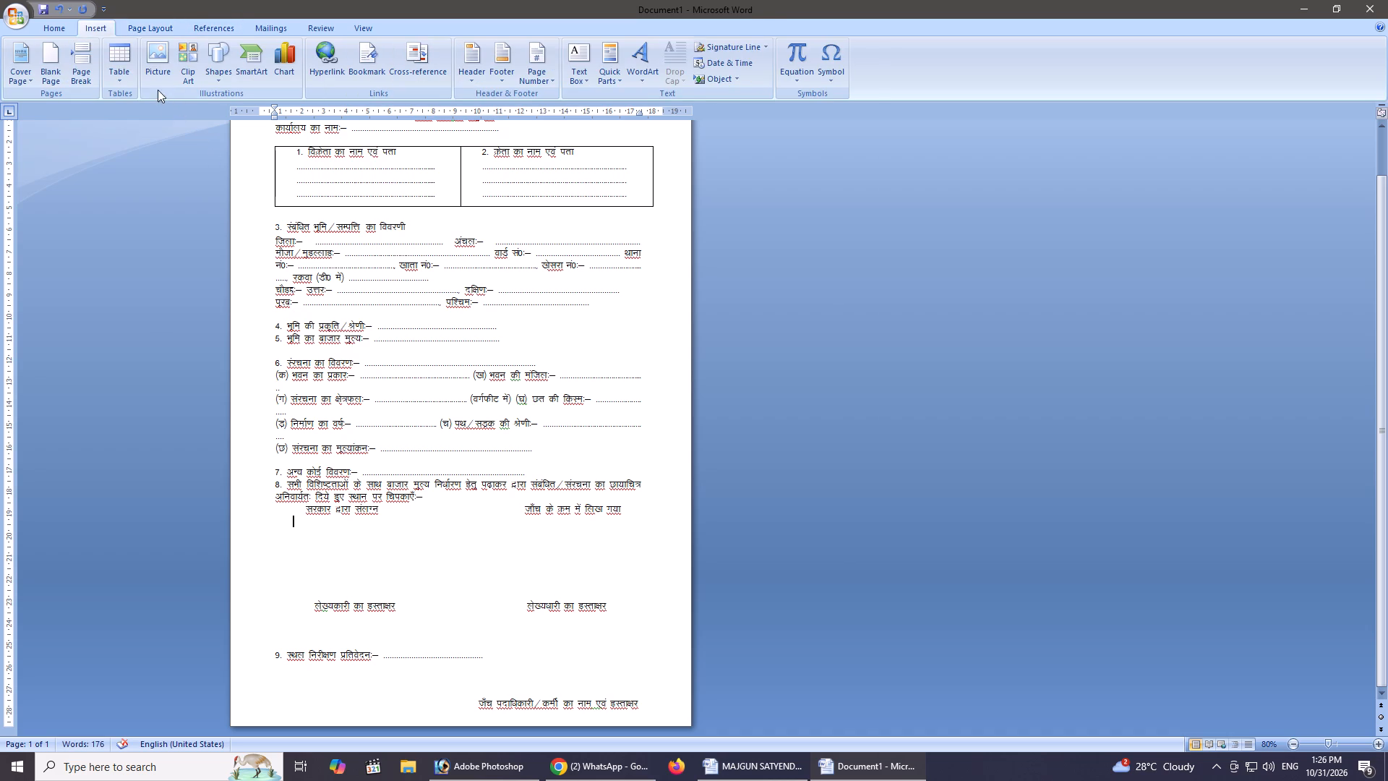
pyautogui.click(122, 81)
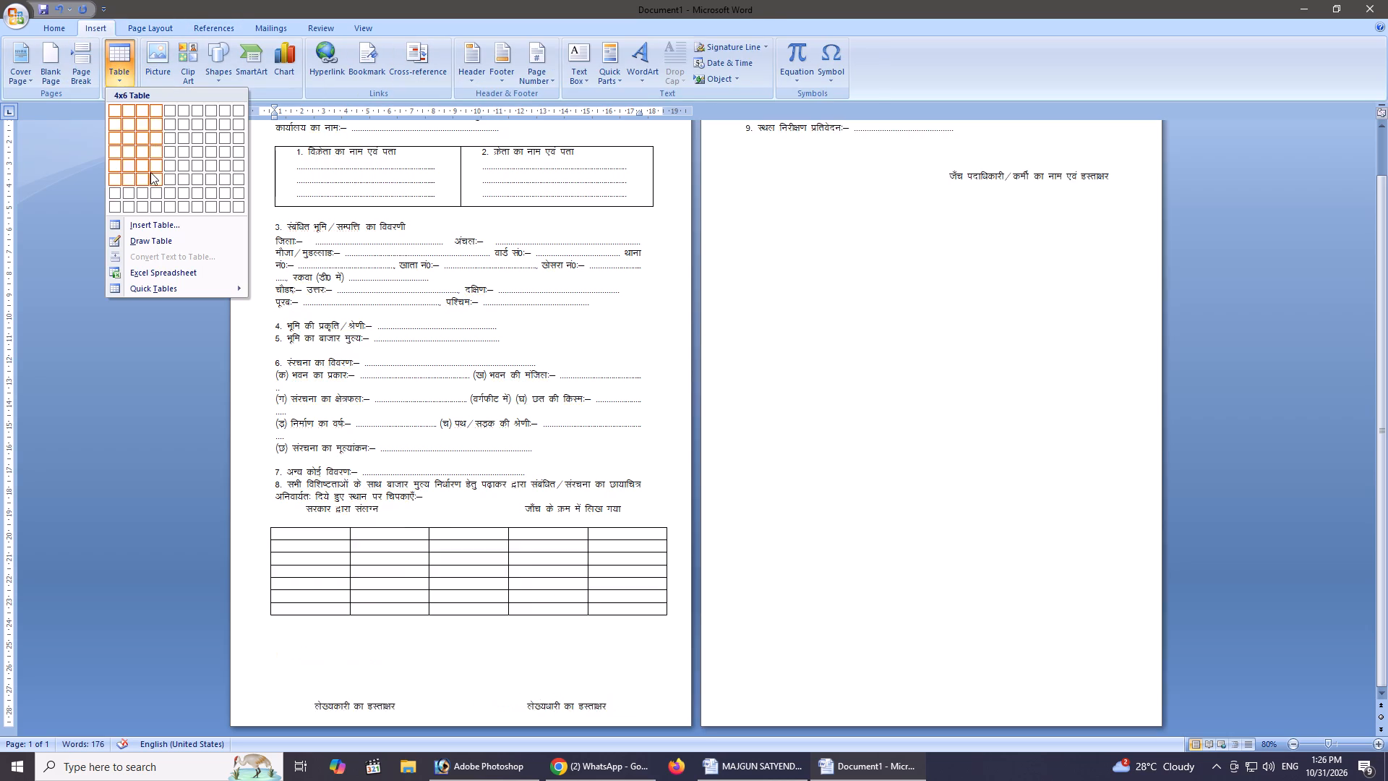
pyautogui.click(129, 111)
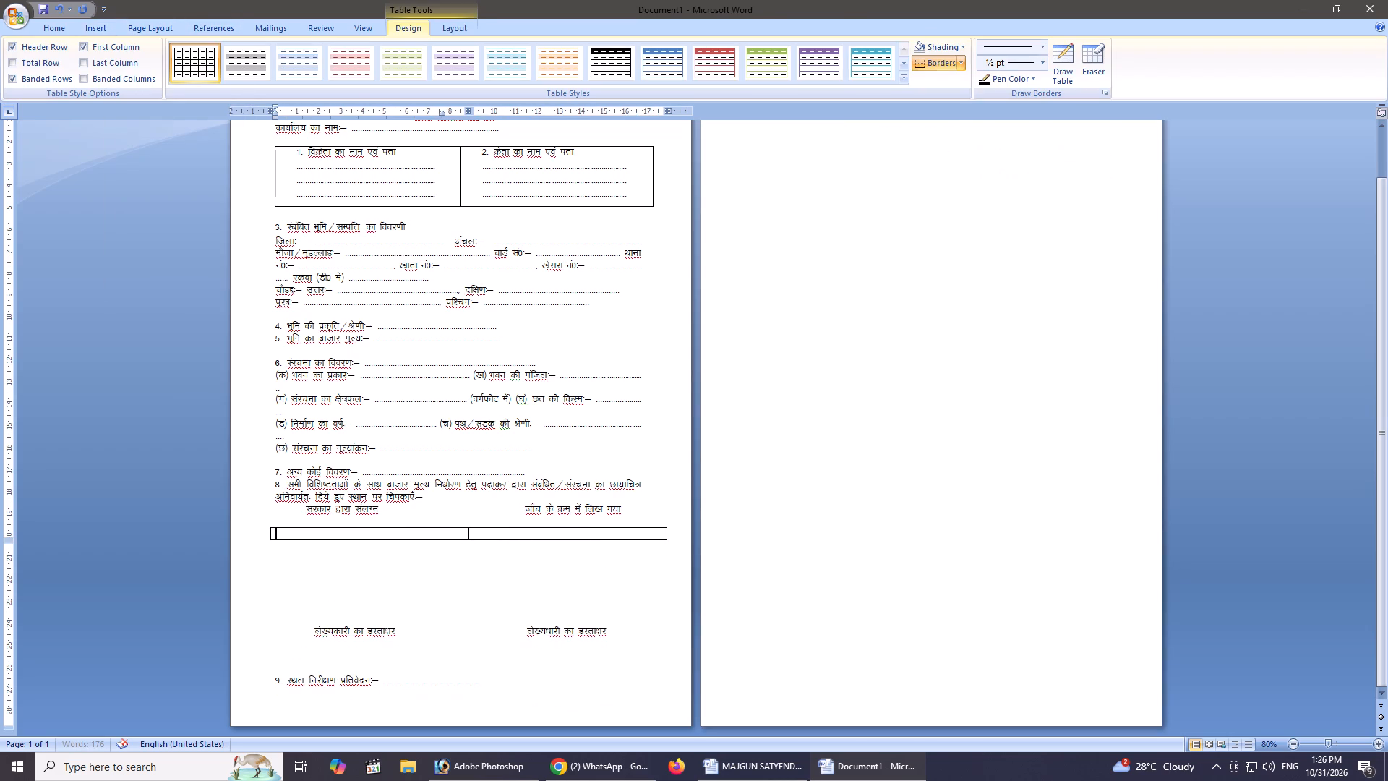
pyautogui.press('Return')
pyautogui.press('Return')
pyautogui.press('Return')
pyautogui.press('Return')
pyautogui.press('Return')
pyautogui.press('Return')
pyautogui.press('Return')
pyautogui.press('Return')
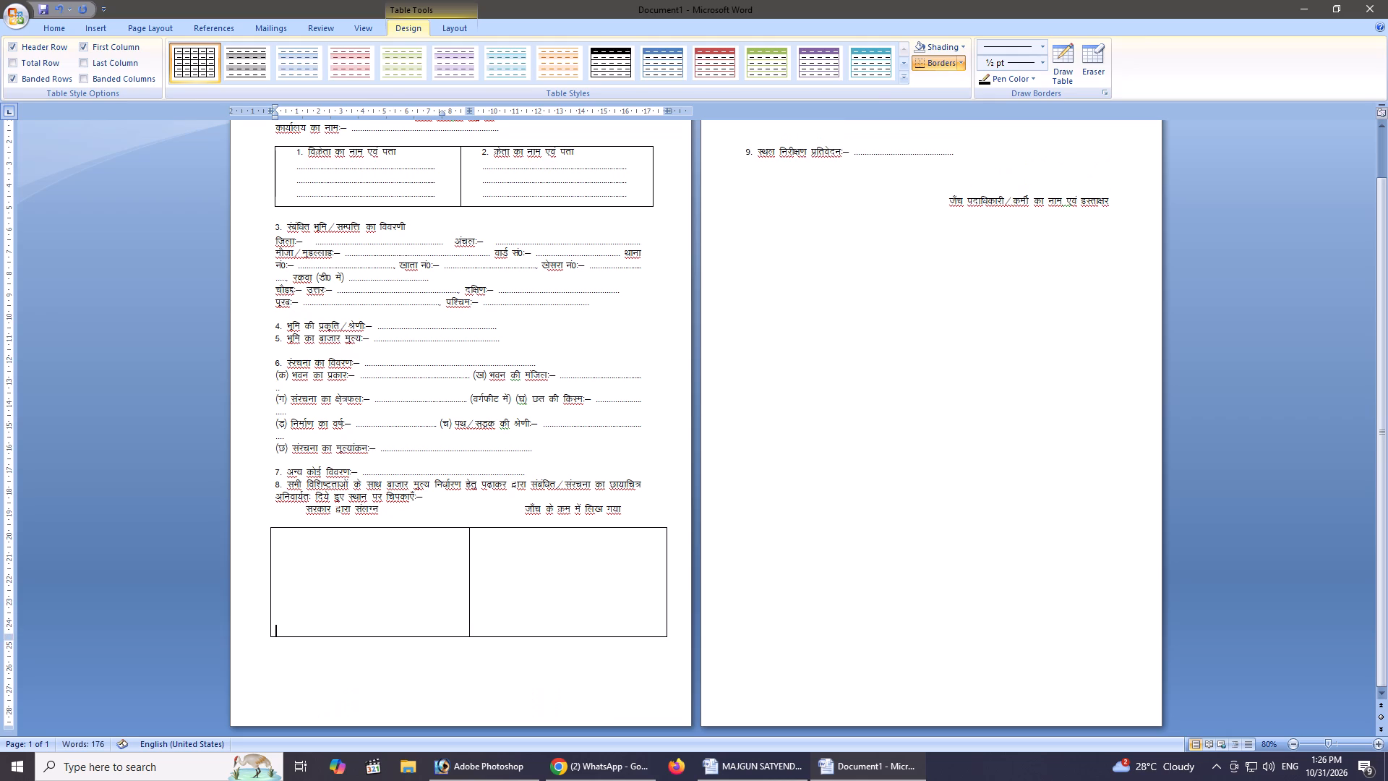
# Delete the extra blank lines between the new two-cell table and the two signature labels.
pyautogui.click(432, 680)
pyautogui.press('BackSpace')
pyautogui.press('BackSpace')
pyautogui.press('BackSpace')
pyautogui.click(390, 675)
pyautogui.press('BackSpace')
pyautogui.press('BackSpace')
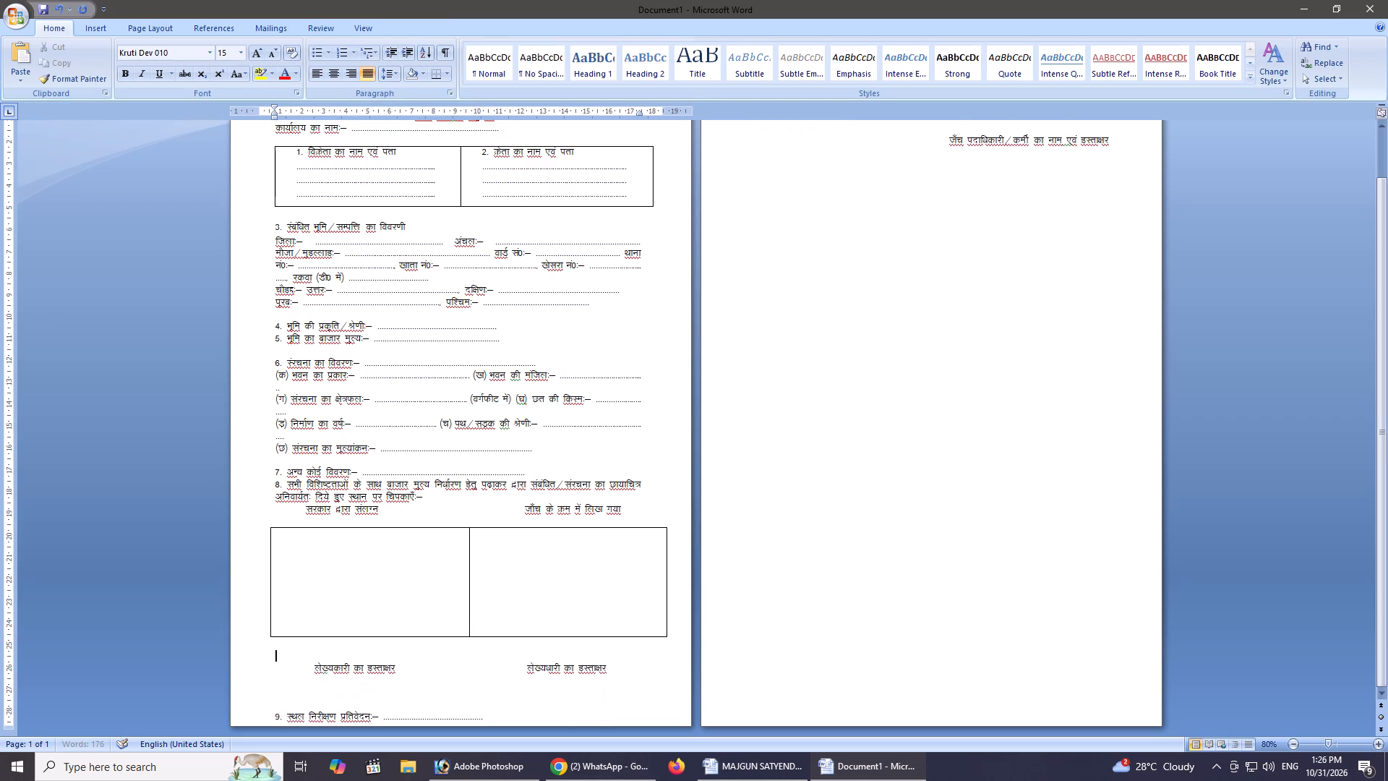
pyautogui.press('BackSpace')
# Shorten the new table by removing two empty lines from its first cell.
pyautogui.click(358, 631)
pyautogui.press('BackSpace')
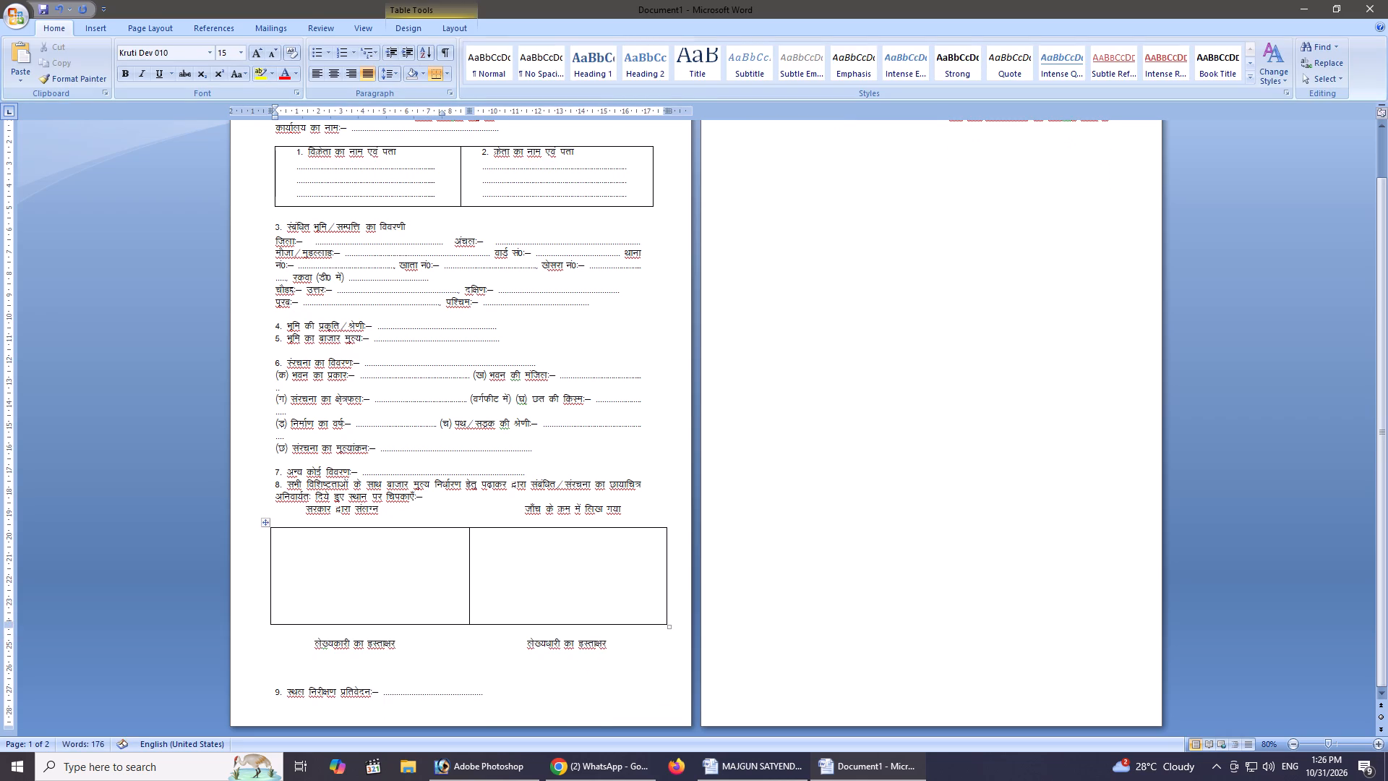
pyautogui.click(335, 516)
pyautogui.click(346, 569)
pyautogui.click(351, 607)
pyautogui.press('BackSpace')
# Delete one blank line above item 9 and one above the जाँच पदाधिकारी/कर्मी signature label.
pyautogui.click(397, 667)
pyautogui.press('BackSpace')
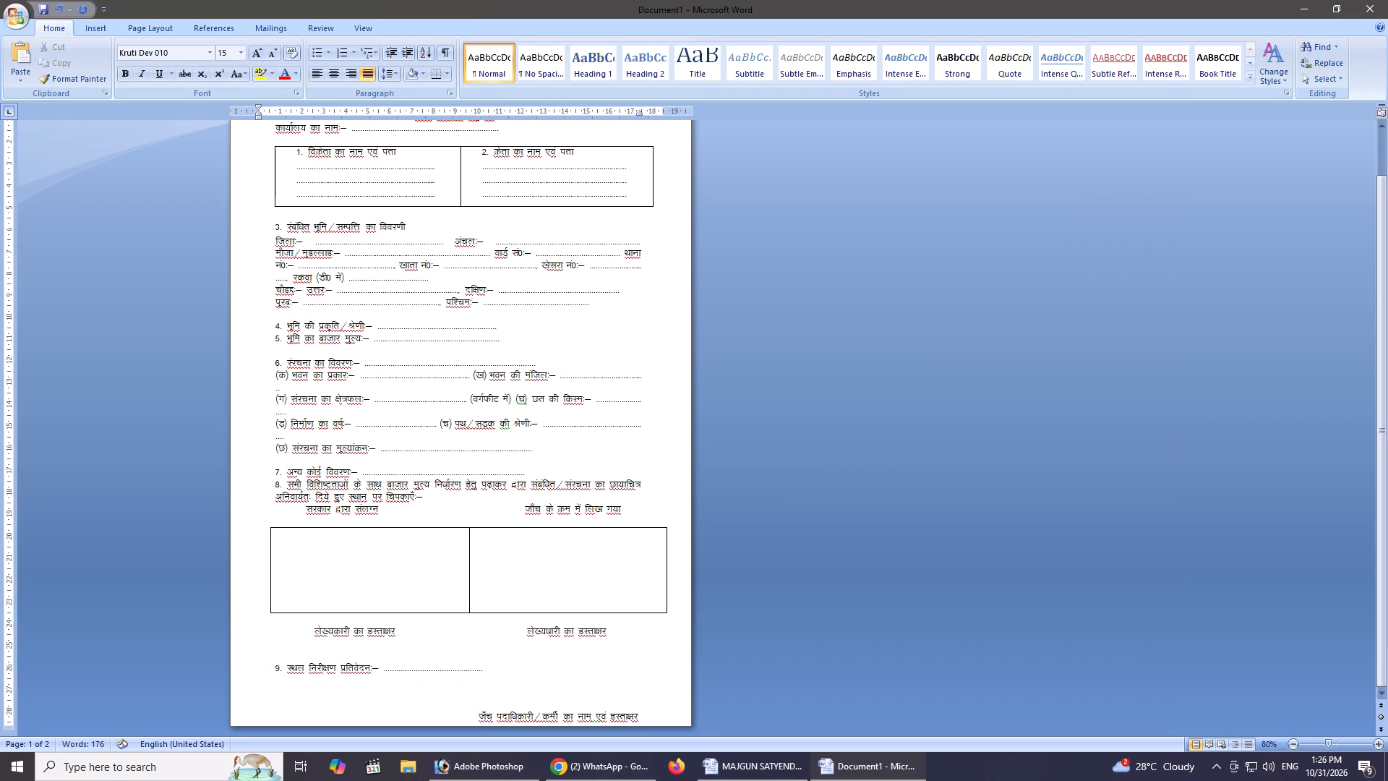
pyautogui.click(484, 701)
pyautogui.press('BackSpace')
pyautogui.press('BackSpace')
pyautogui.click(430, 600)
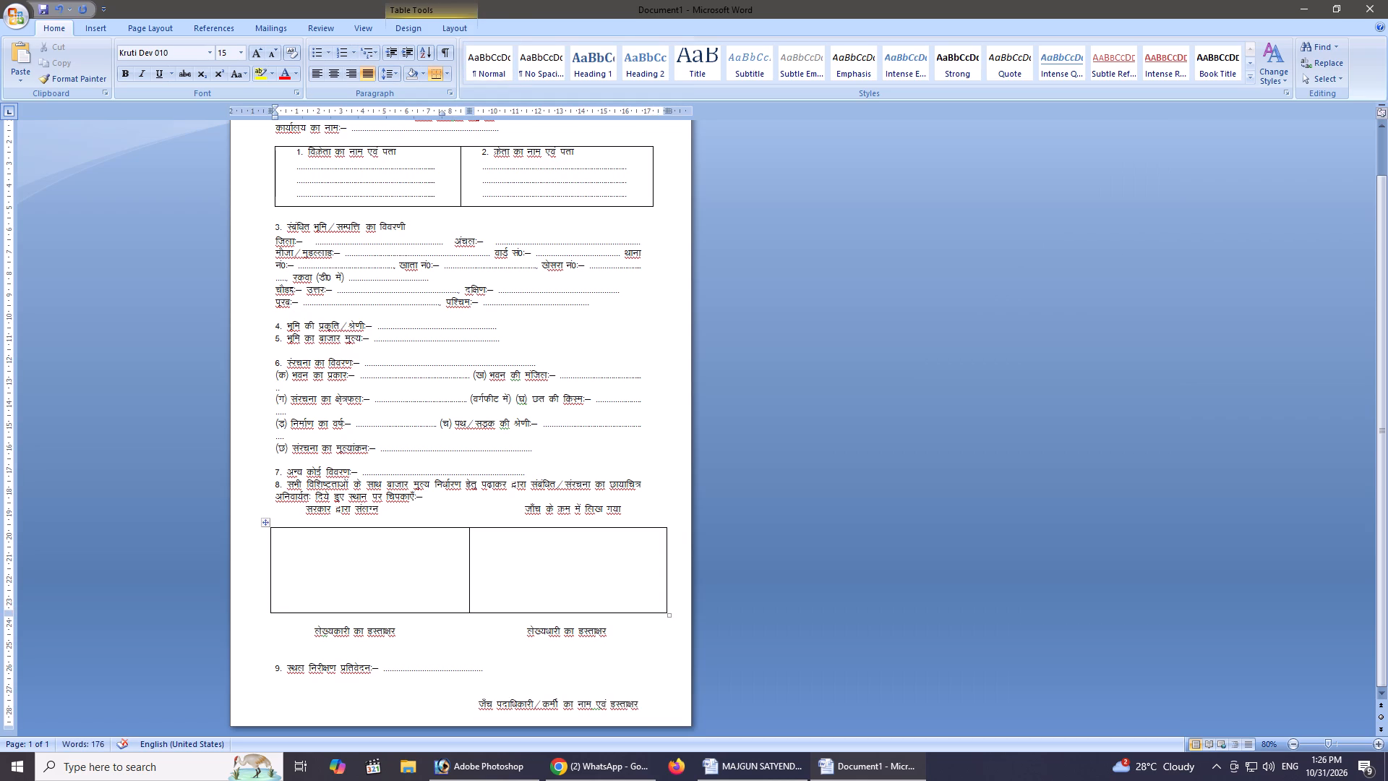
# Add a blank line back above item 9 and remove one below it, leaving a single blank line there.
pyautogui.click(393, 659)
pyautogui.press('Return')
pyautogui.click(481, 701)
pyautogui.press('BackSpace')
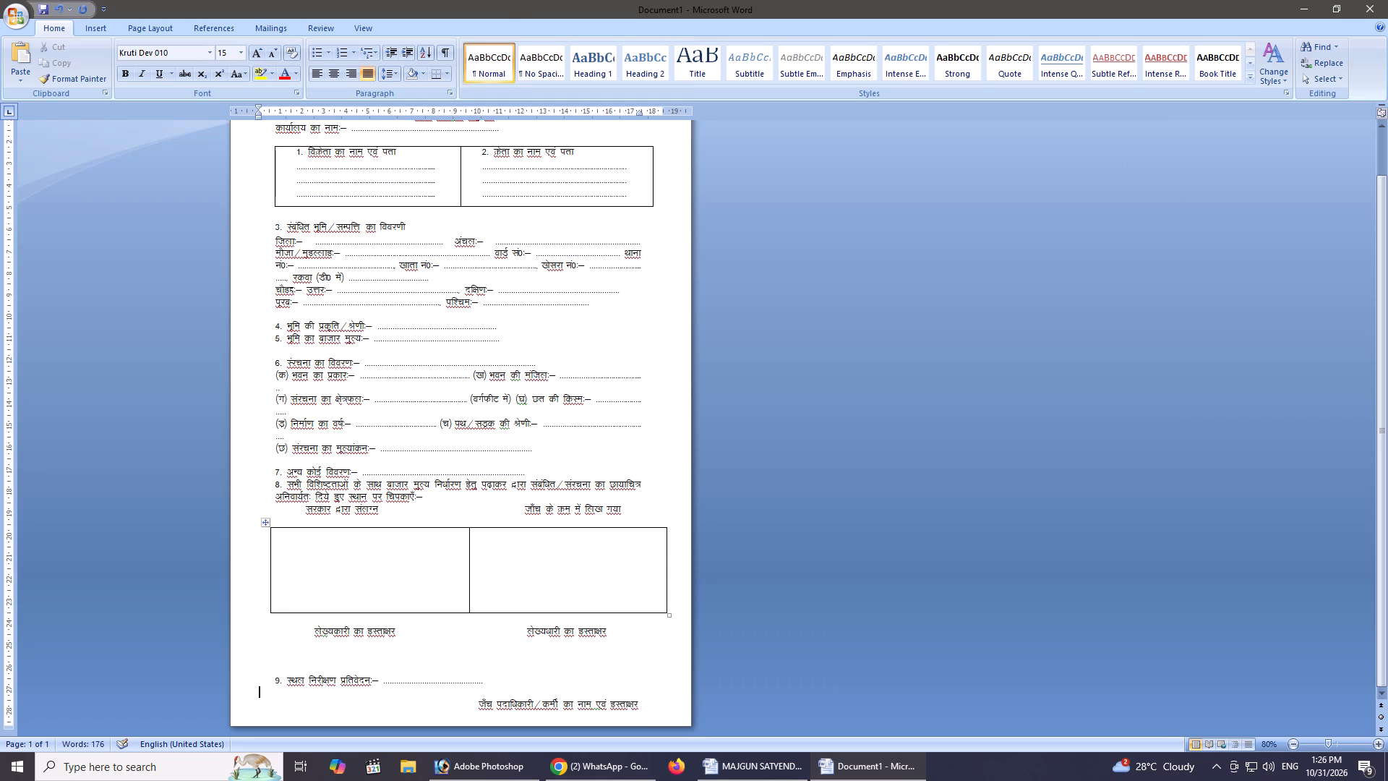
# Align the new table's outer borders and middle divider with those of the party table above.
pyautogui.scroll(-1, 582, 679)
pyautogui.moveTo(667, 575); pyautogui.dragTo(651, 565)
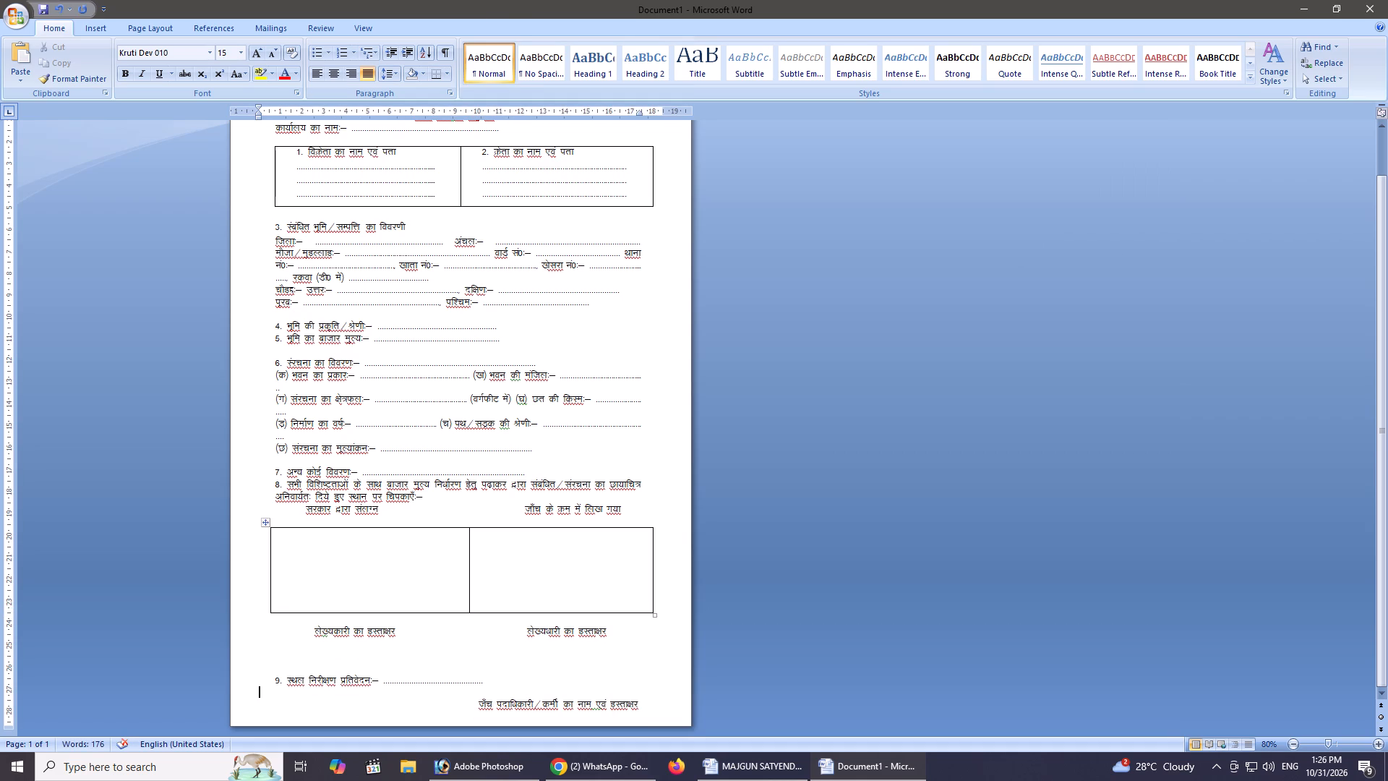
pyautogui.click(270, 558)
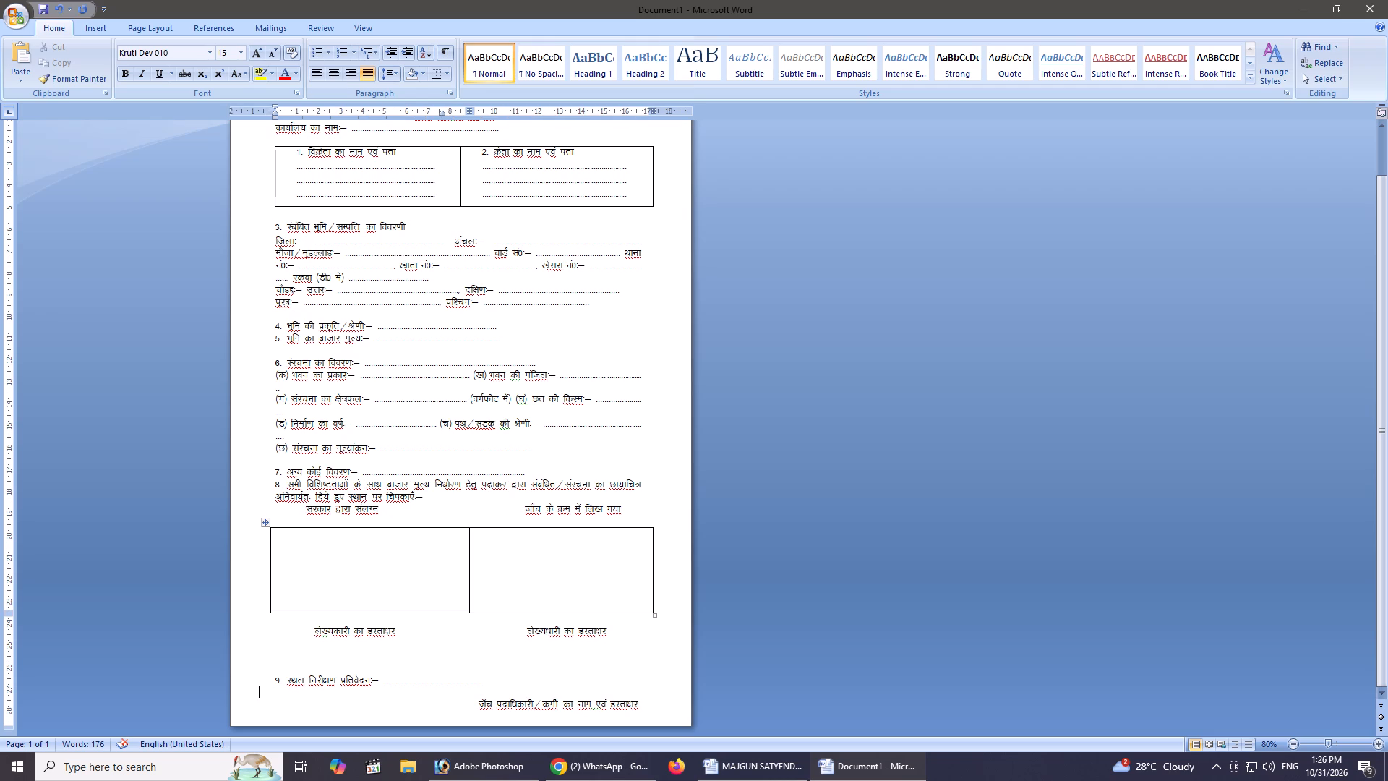
pyautogui.moveTo(468, 570); pyautogui.dragTo(458, 565)
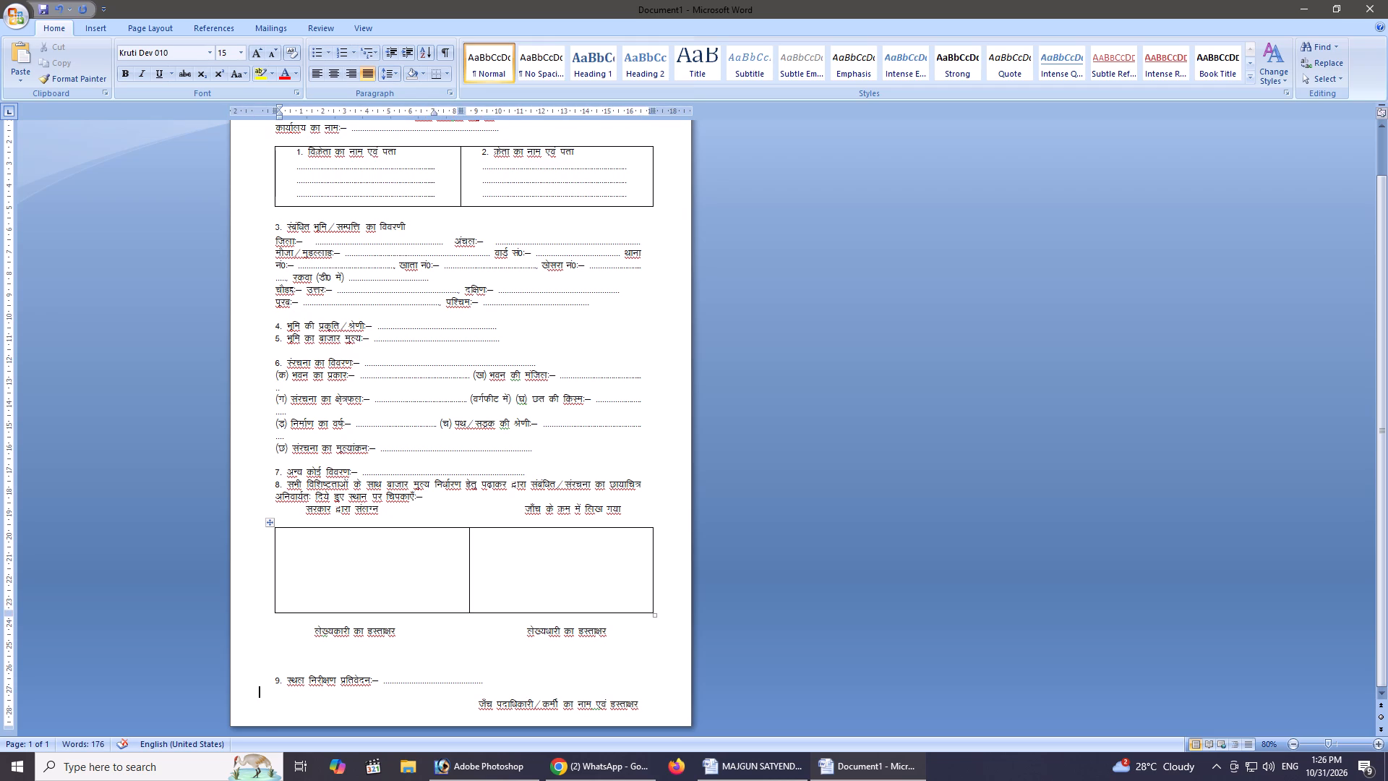
pyautogui.moveTo(458, 565); pyautogui.dragTo(459, 565)
pyautogui.click(476, 624)
# Save the form in the Documents folder as izi.docx.
pyautogui.hotkey('ctrl', 's')
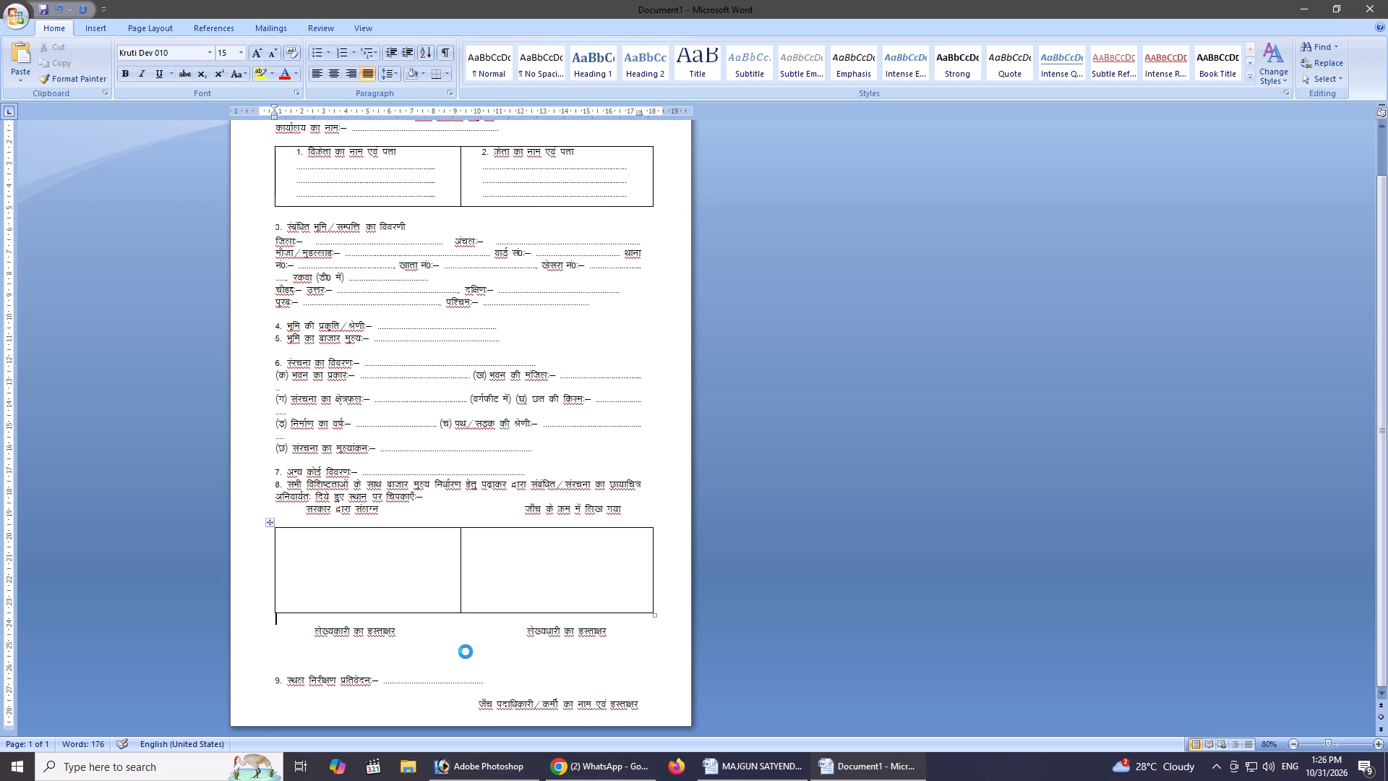
pyautogui.hotkey('ctrl', 's')
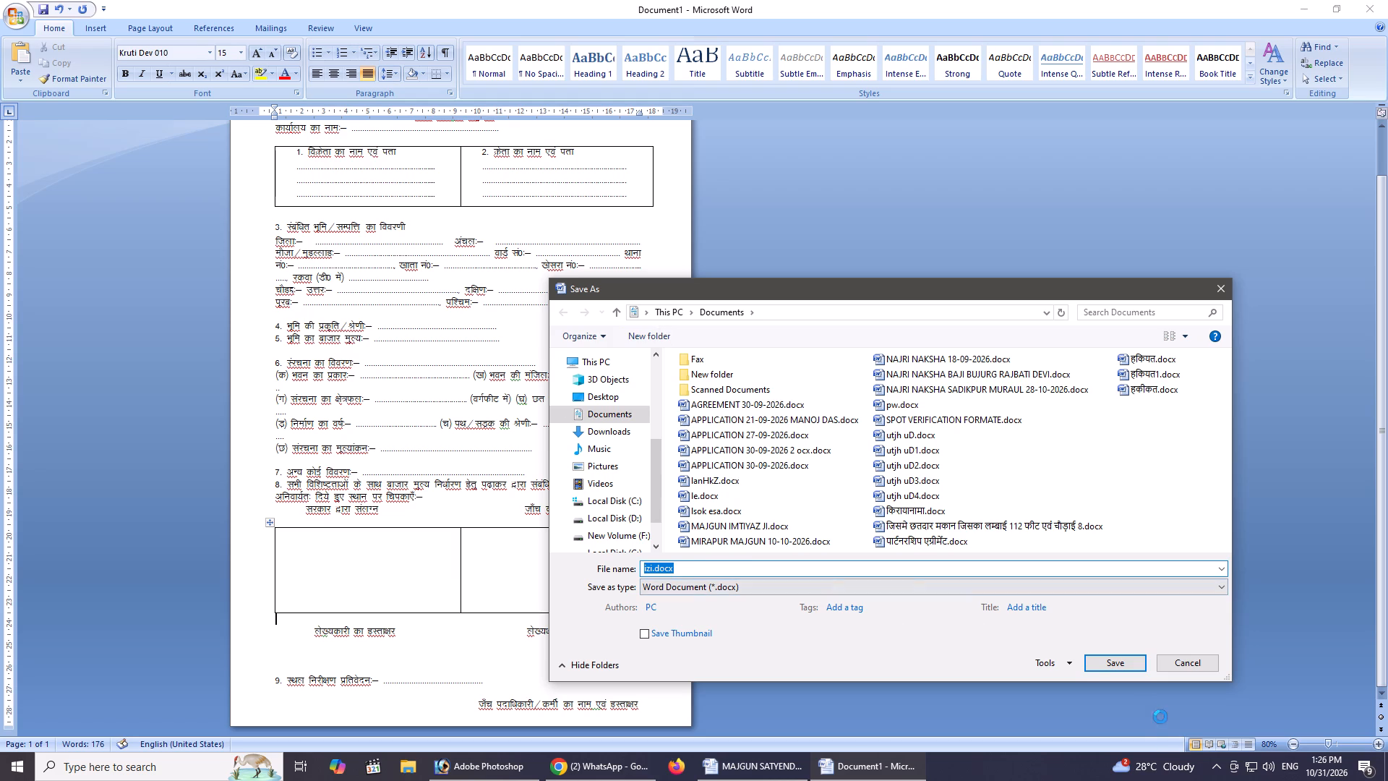
pyautogui.click(1092, 662)
pyautogui.hotkey('ctrl', 's')
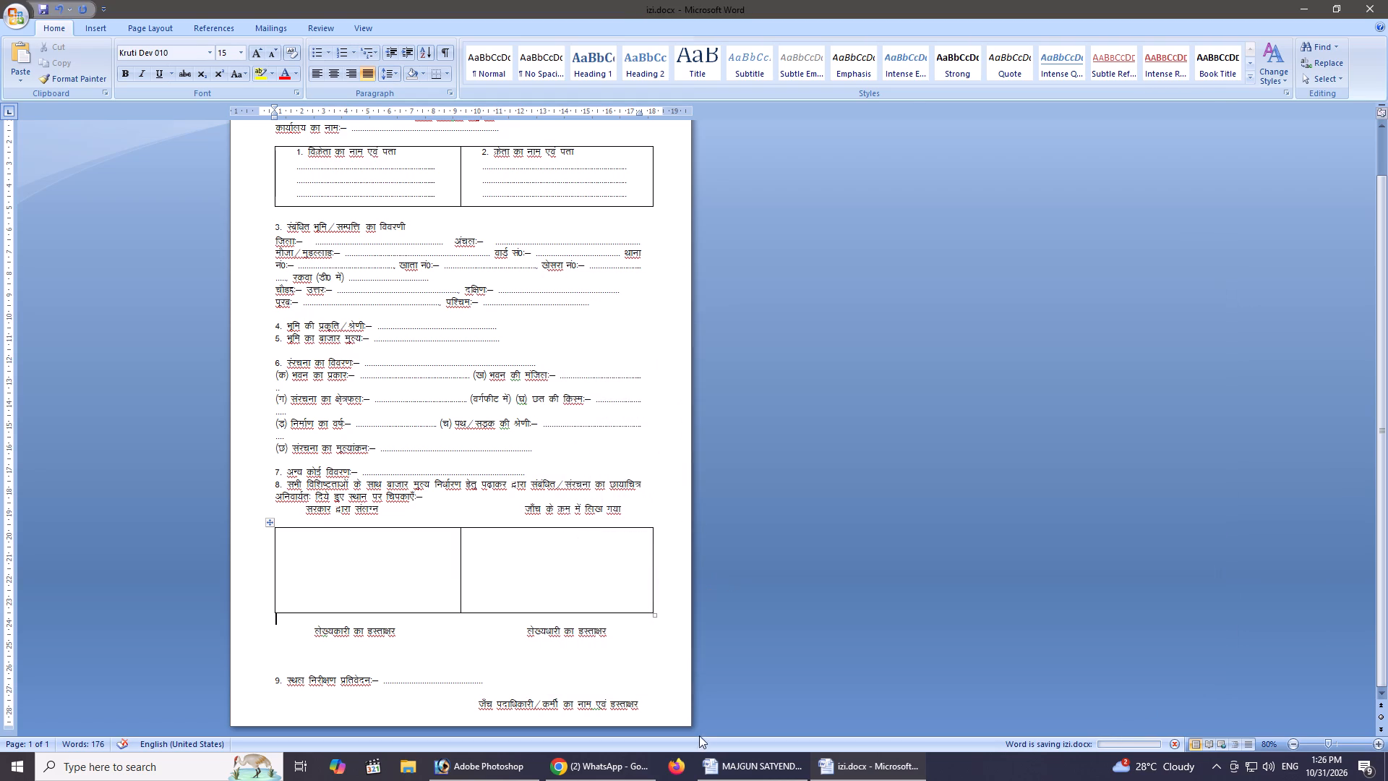